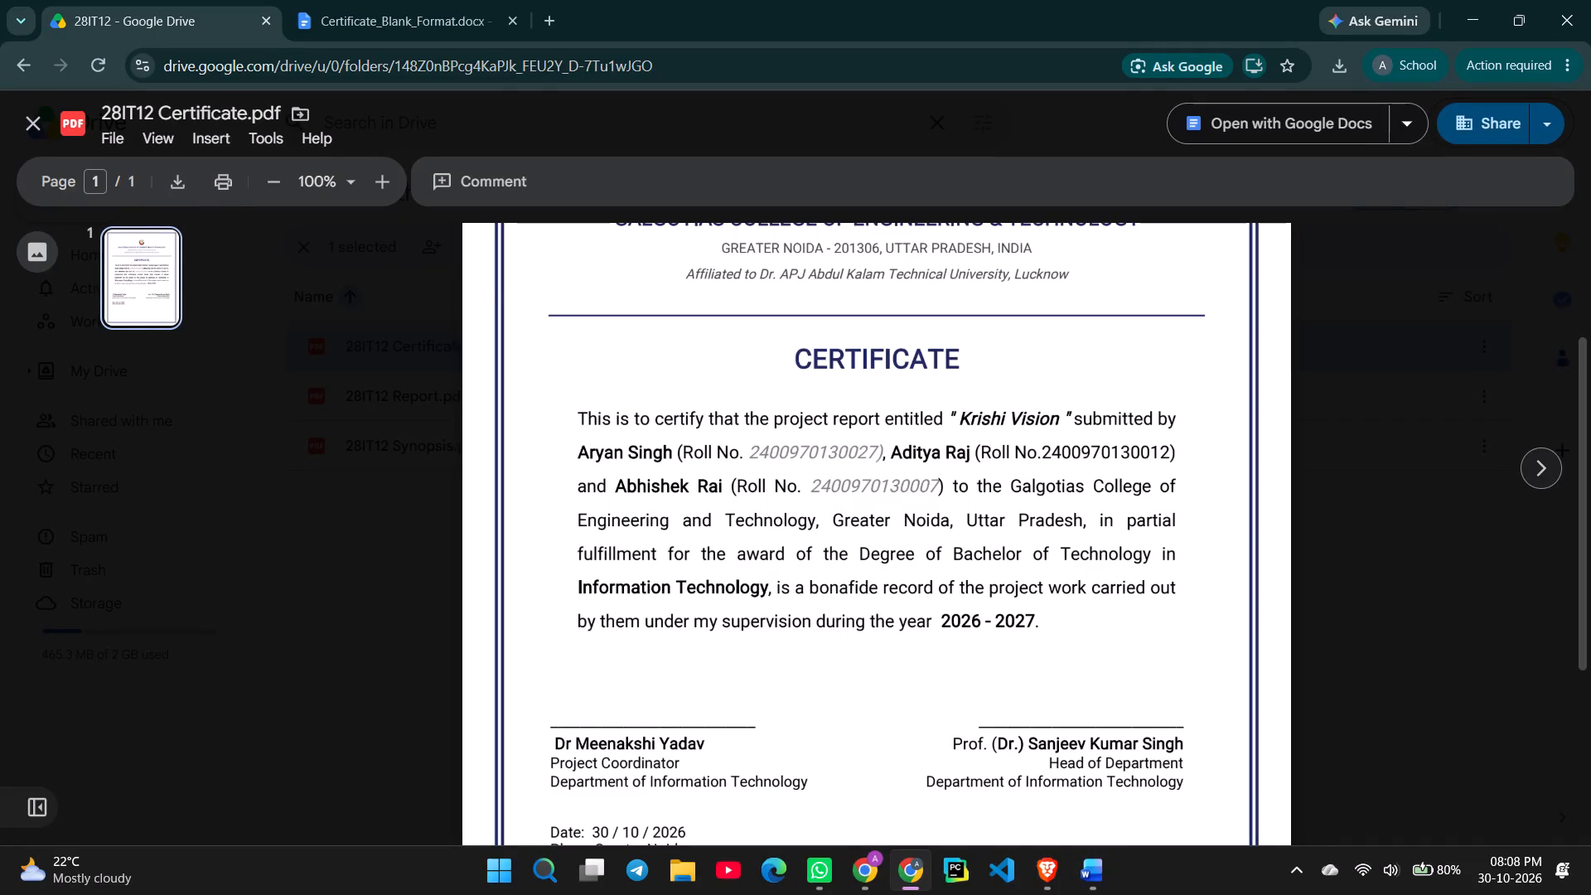
Clear all Windows notifications and return to the certificate preview.
click(1540, 871)
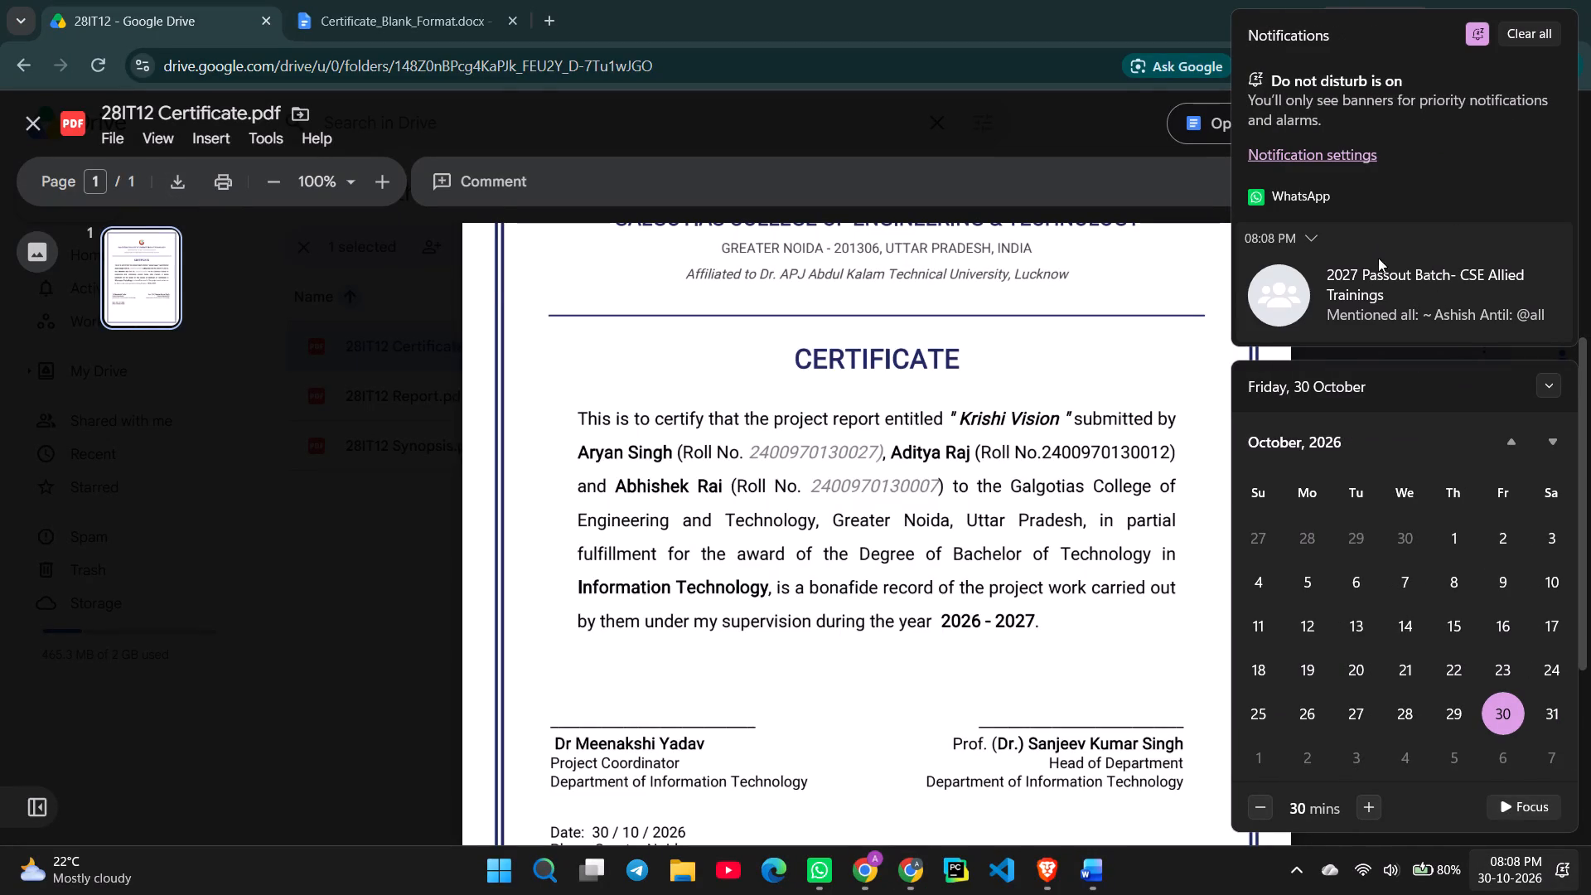
click(1521, 41)
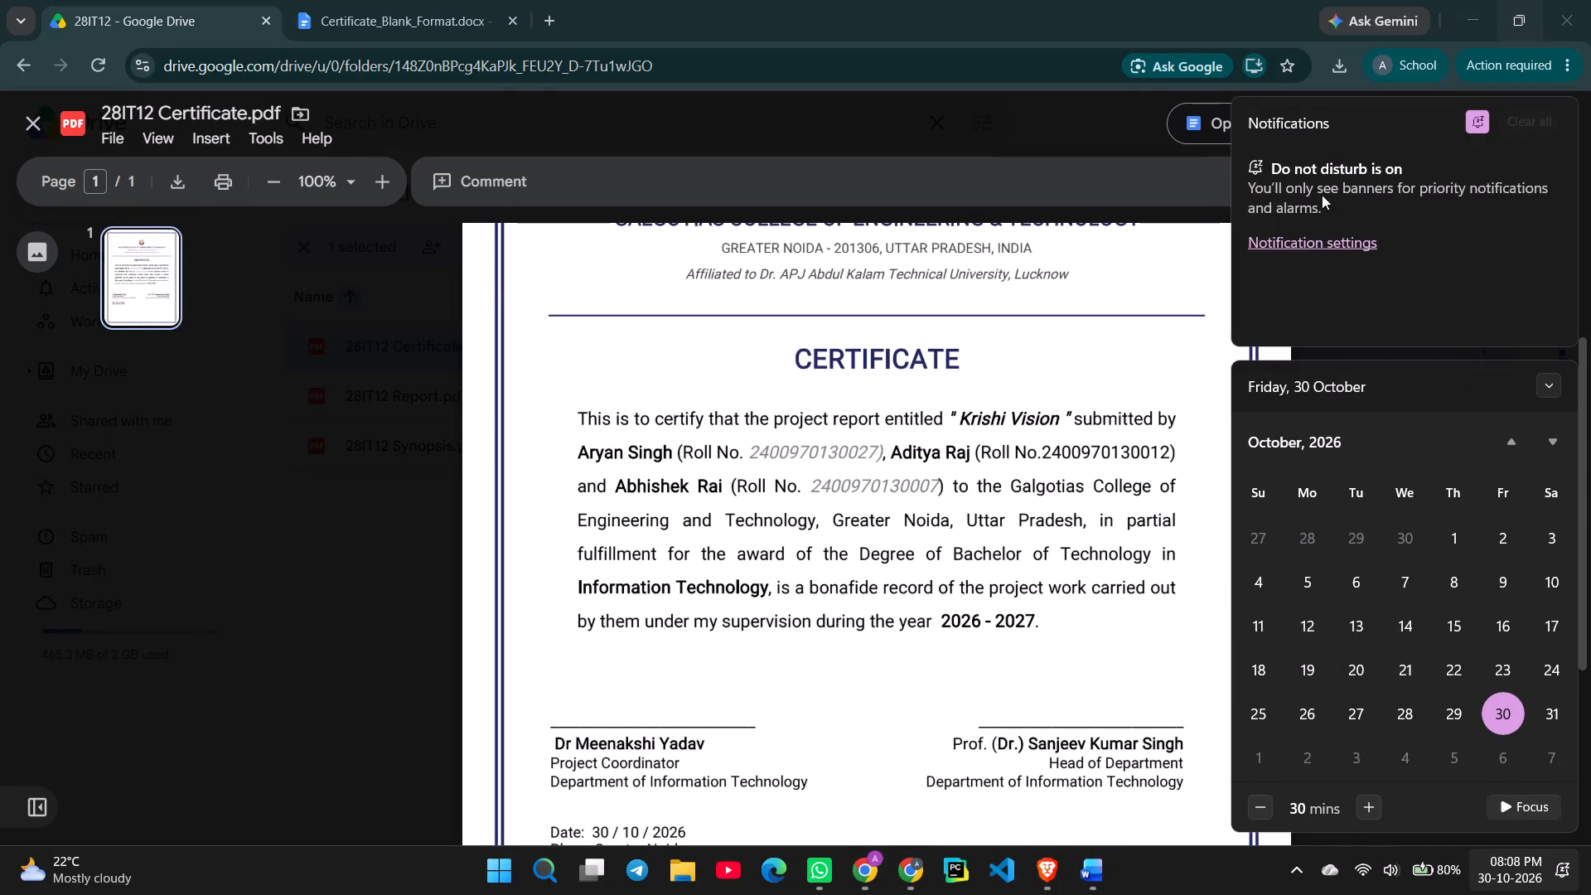
click(1100, 378)
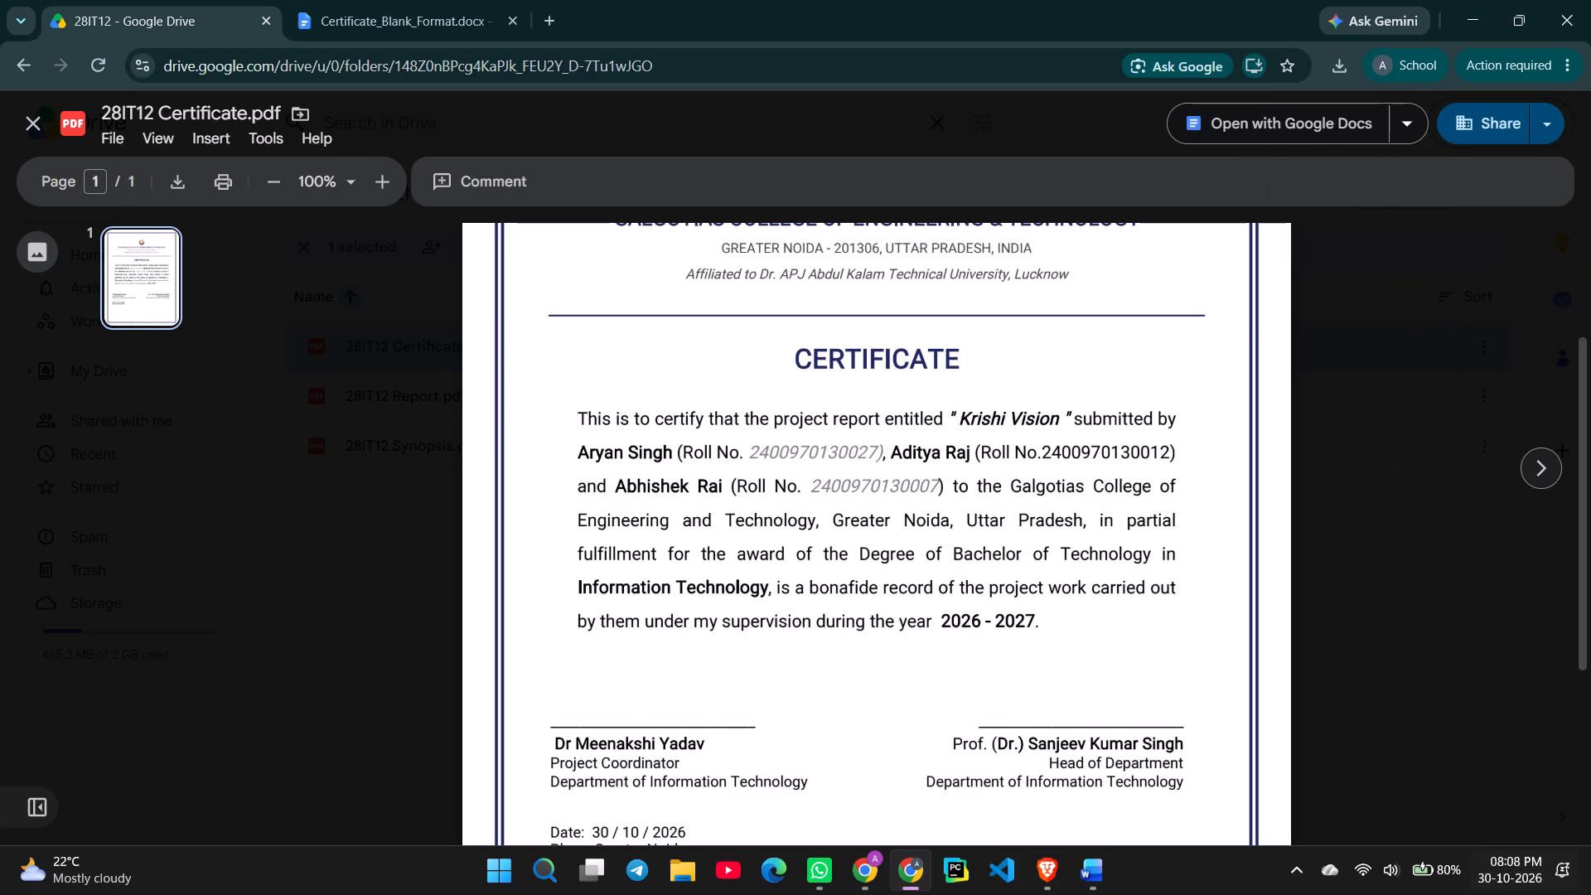
Download 28IT12 Certificate.pdf from Google Drive and open the downloaded copy in the browser.
click(989, 601)
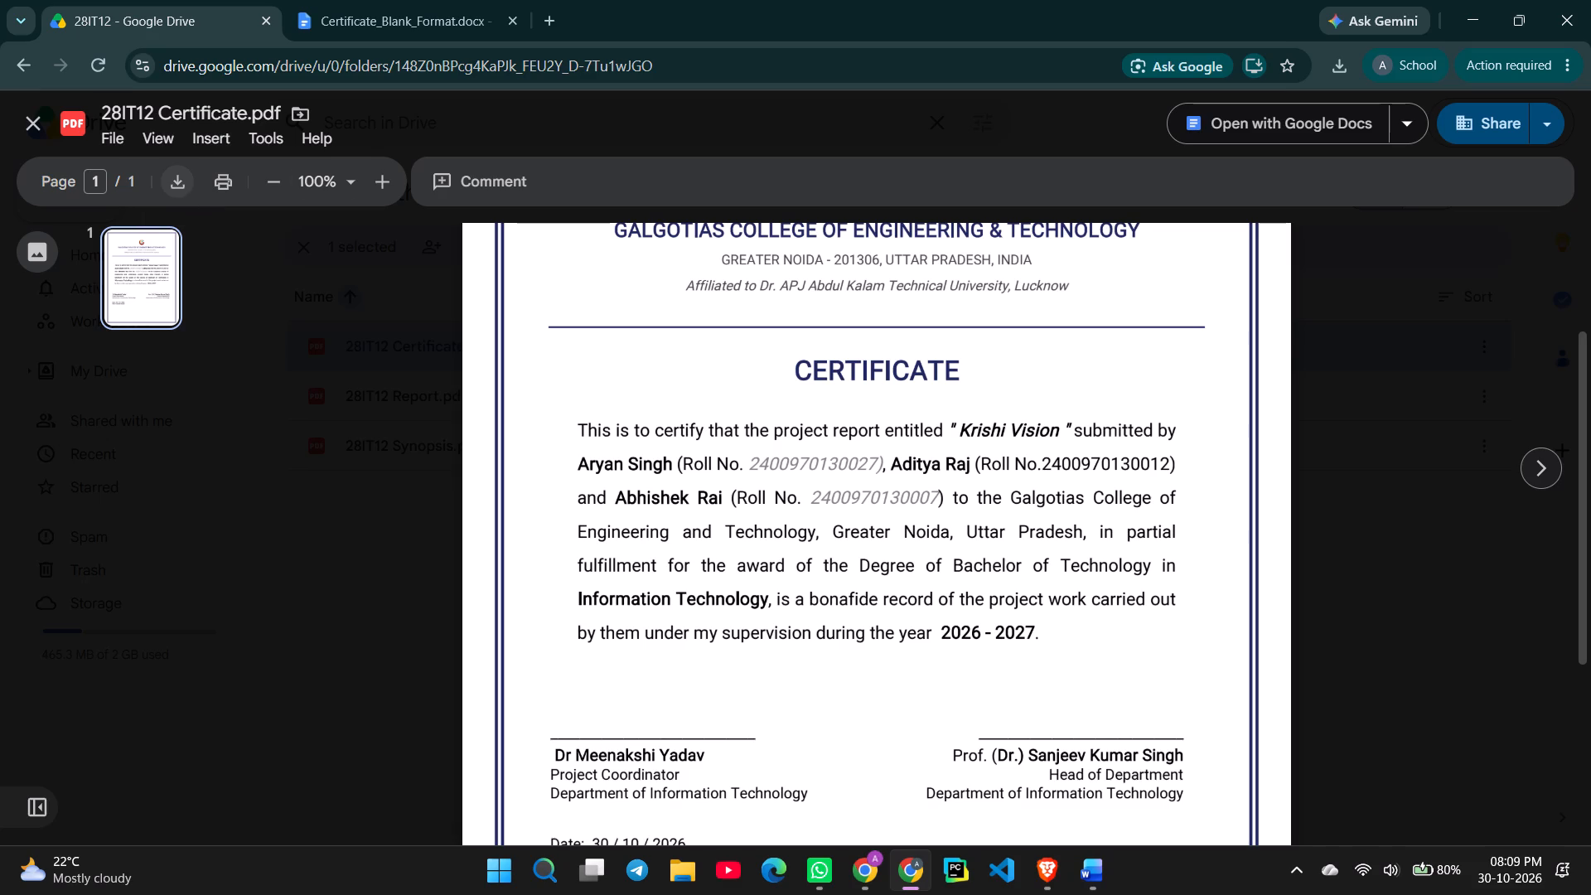
click(1342, 65)
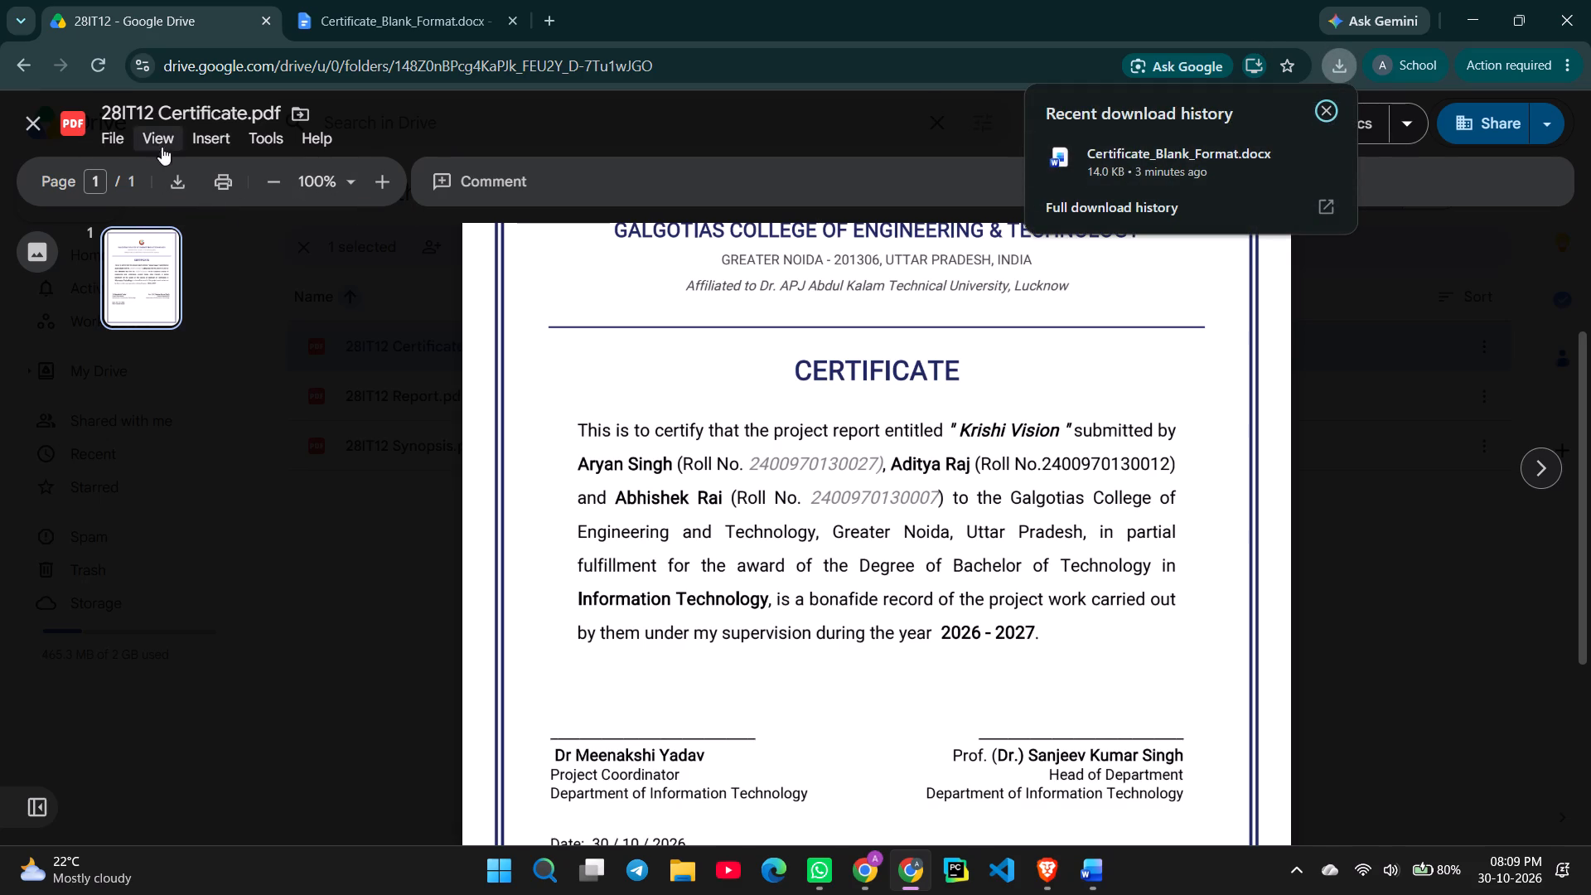
click(178, 184)
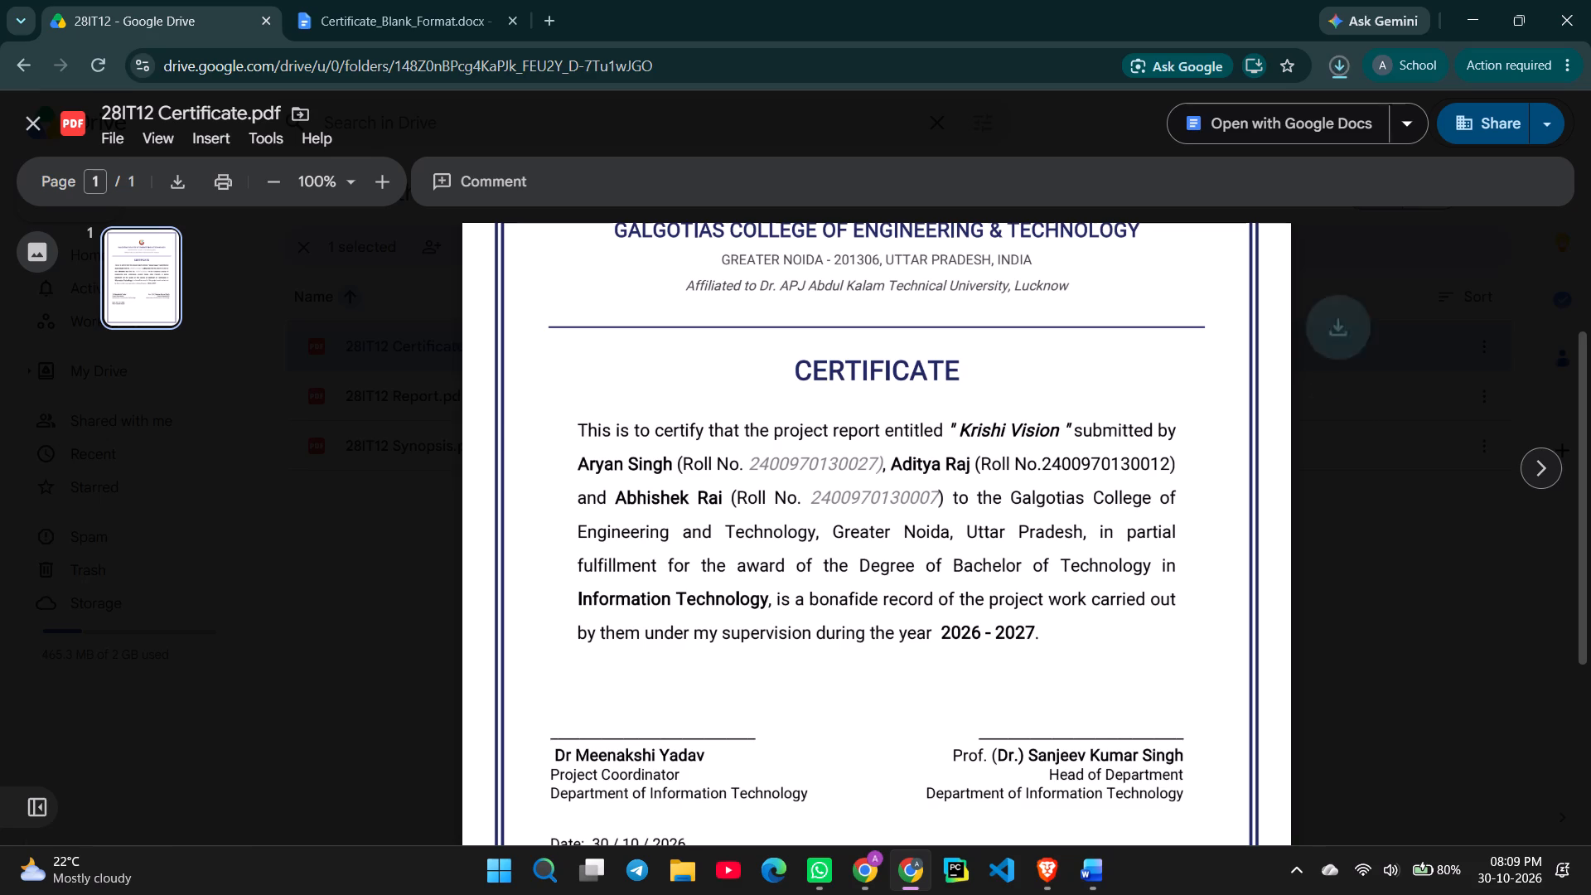
click(1130, 119)
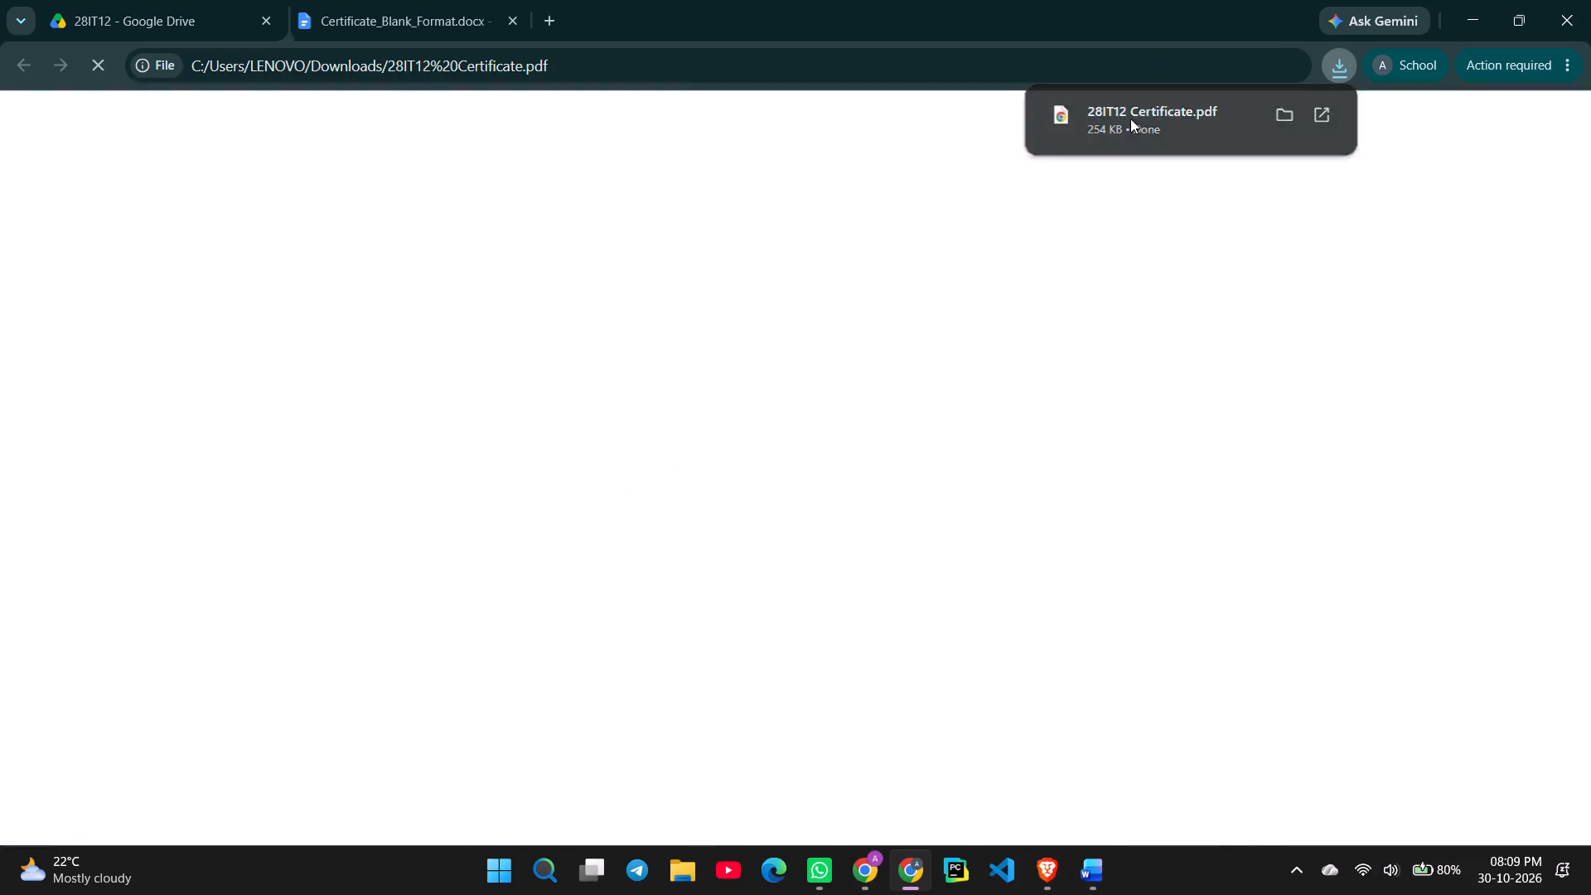
click(1265, 290)
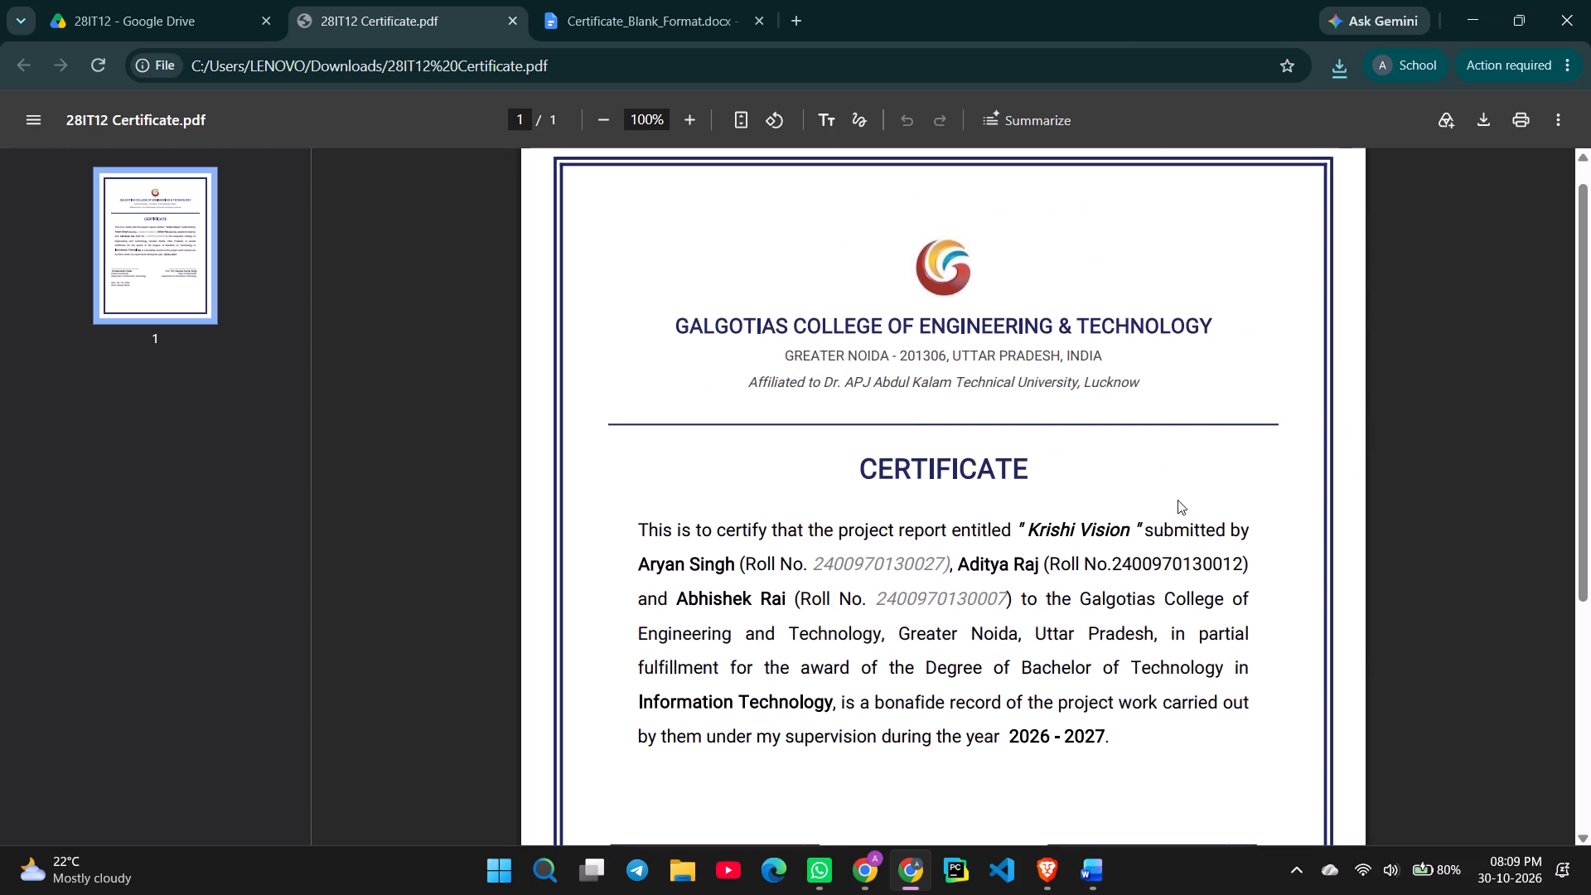
Search the web for "pdf to word" in a new tab and open iLovePDF's PDF to Word converter.
click(794, 22)
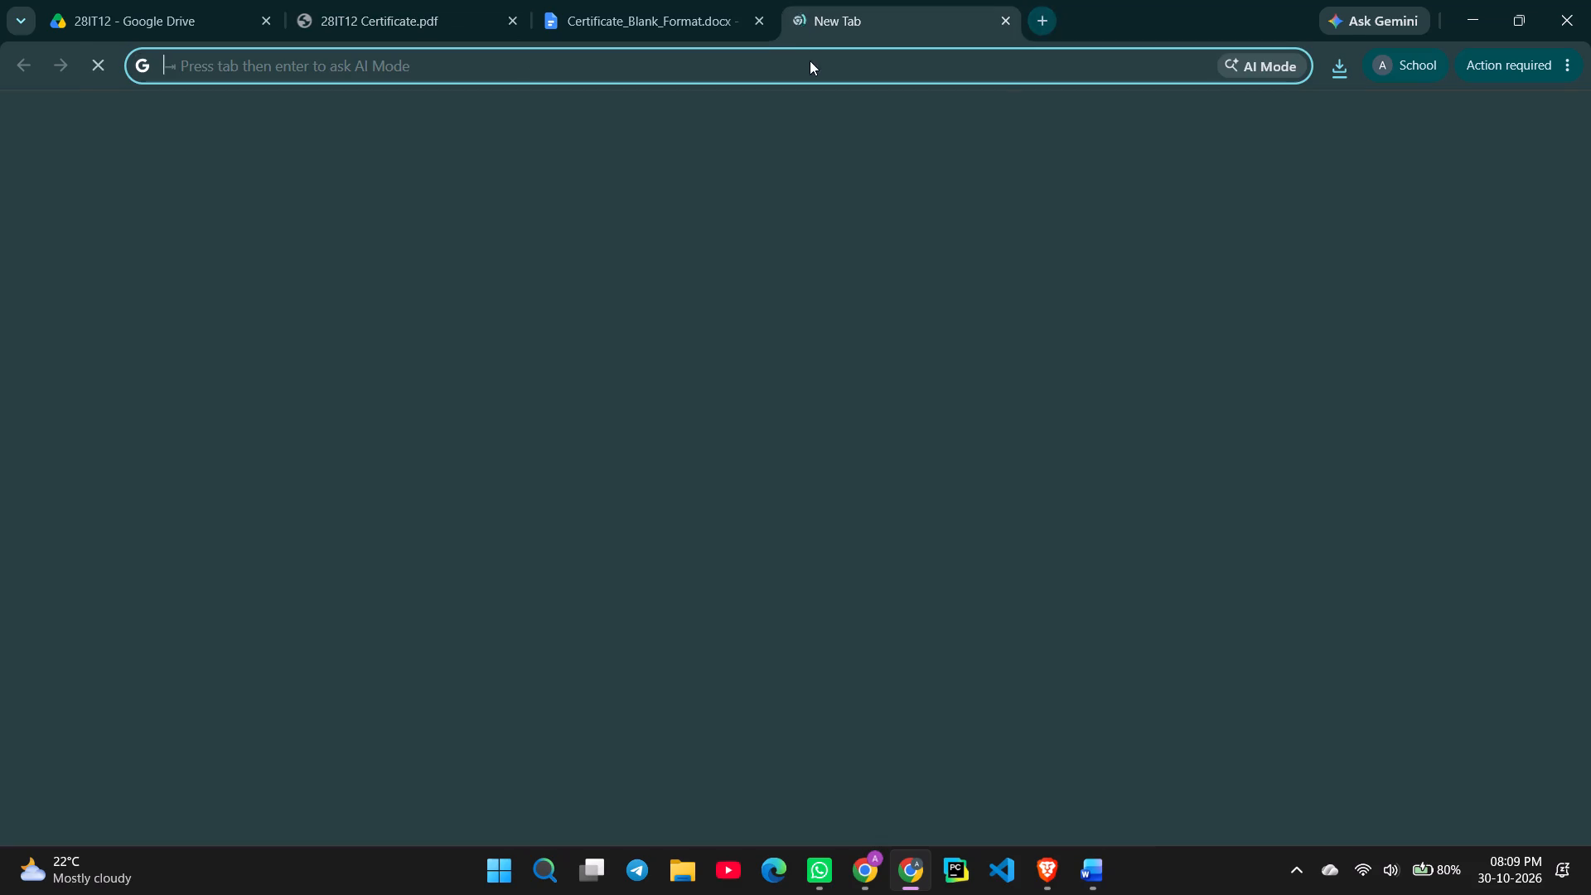
click(794, 61)
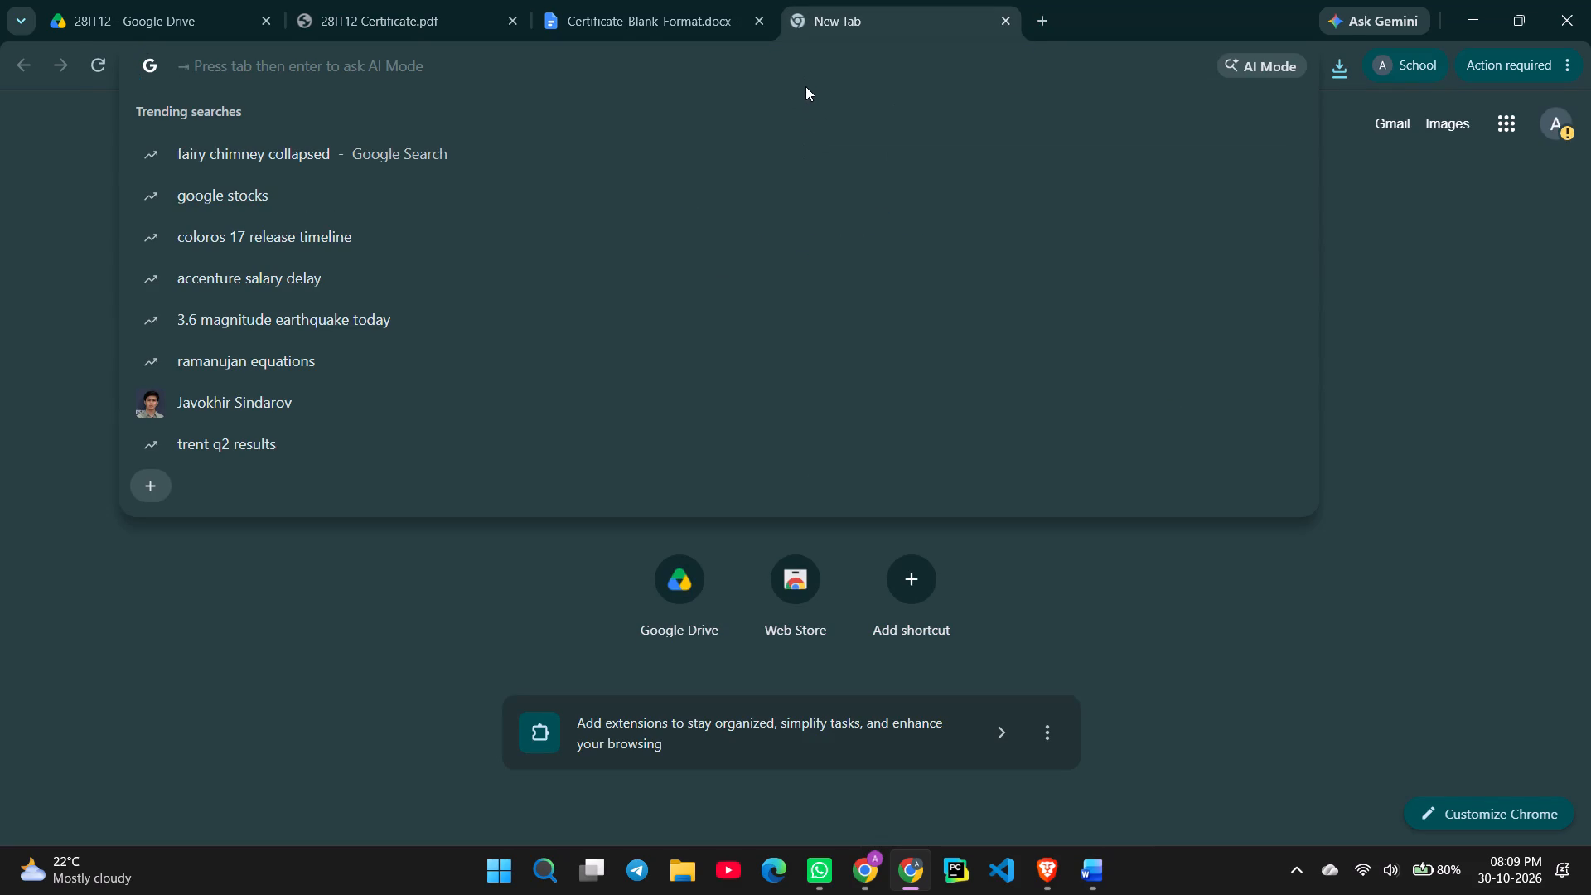
text(pdf to word)
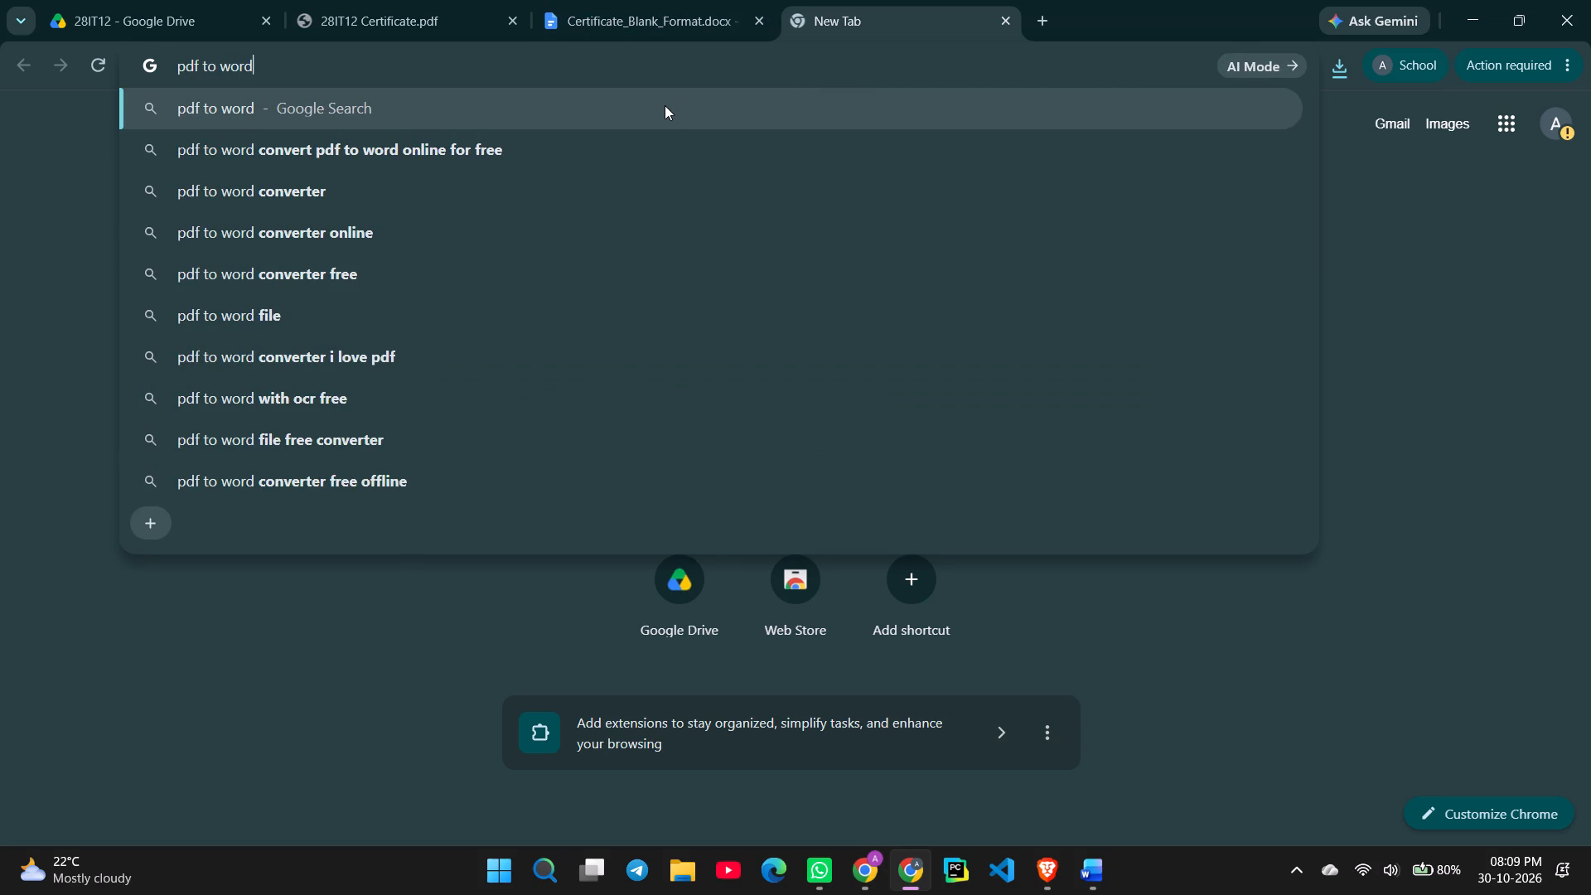
click(667, 108)
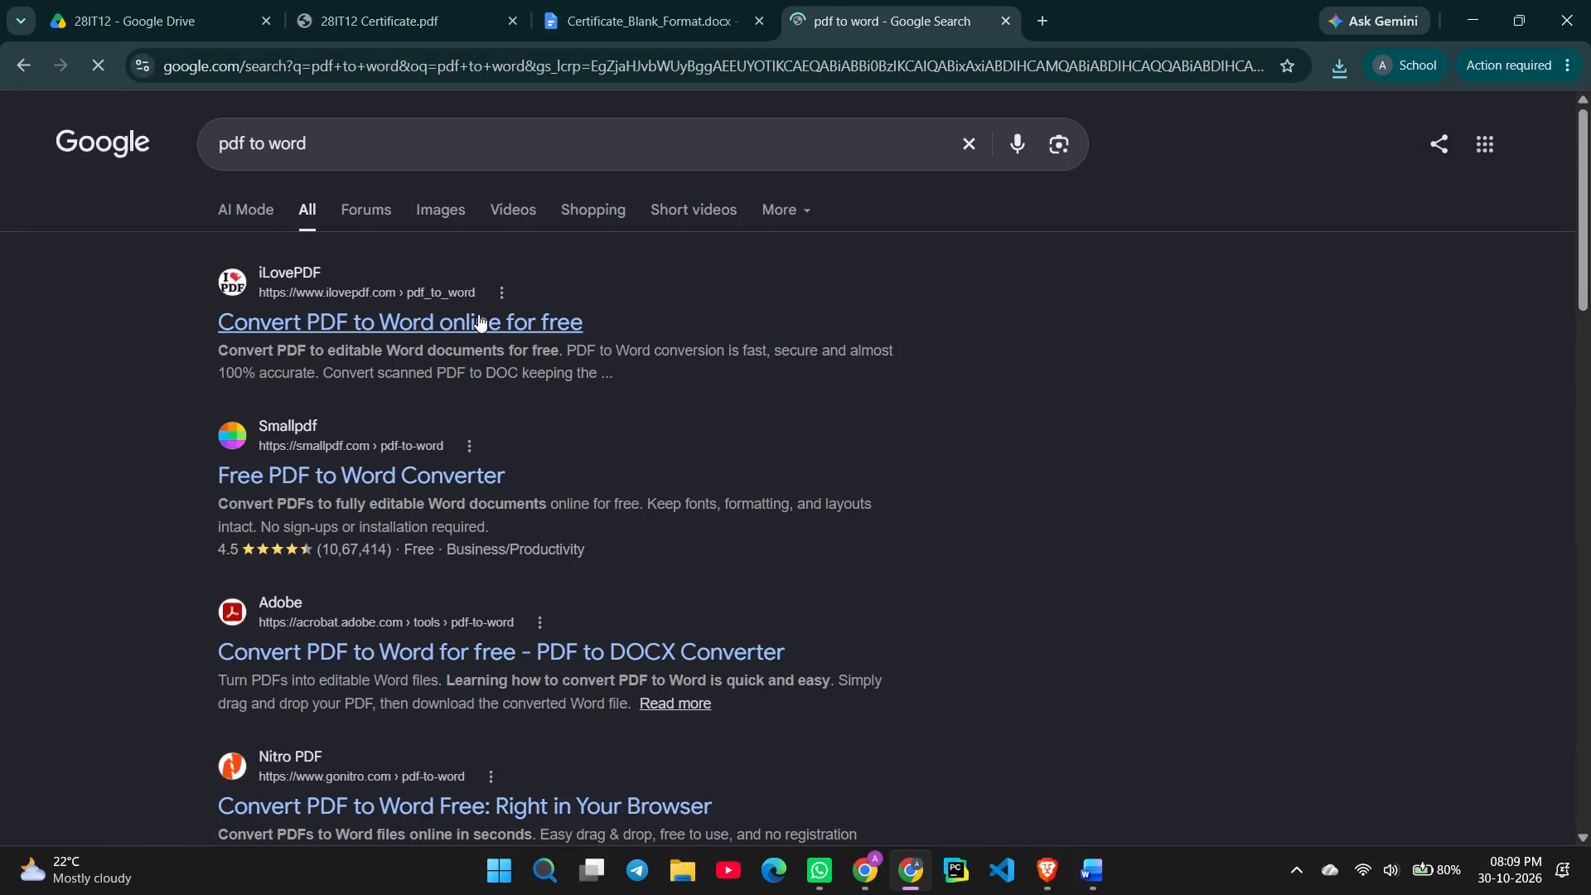
click(478, 314)
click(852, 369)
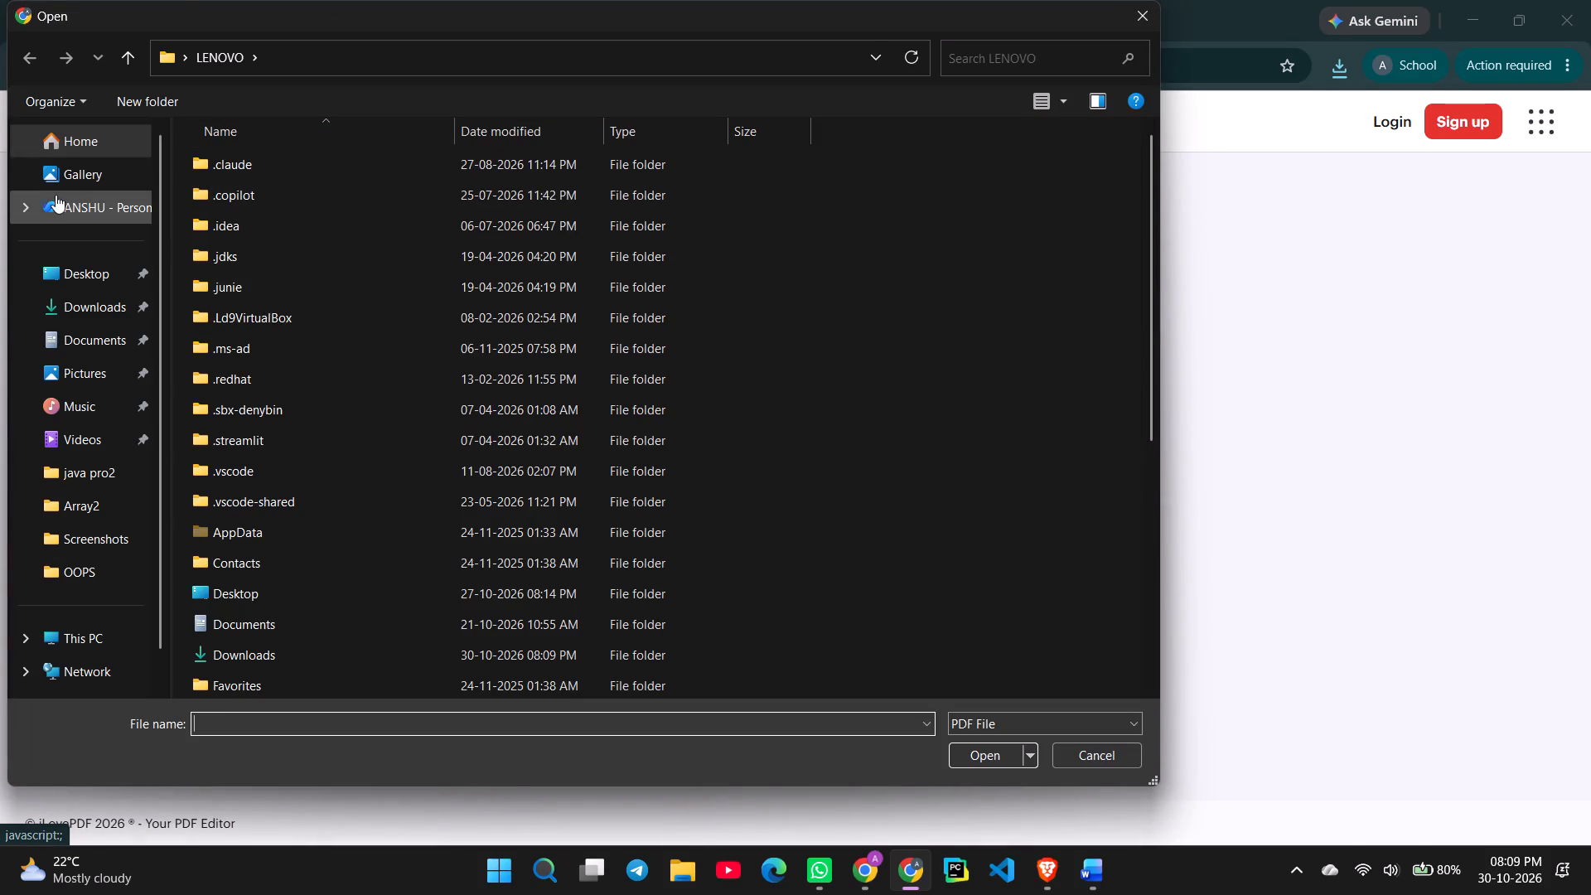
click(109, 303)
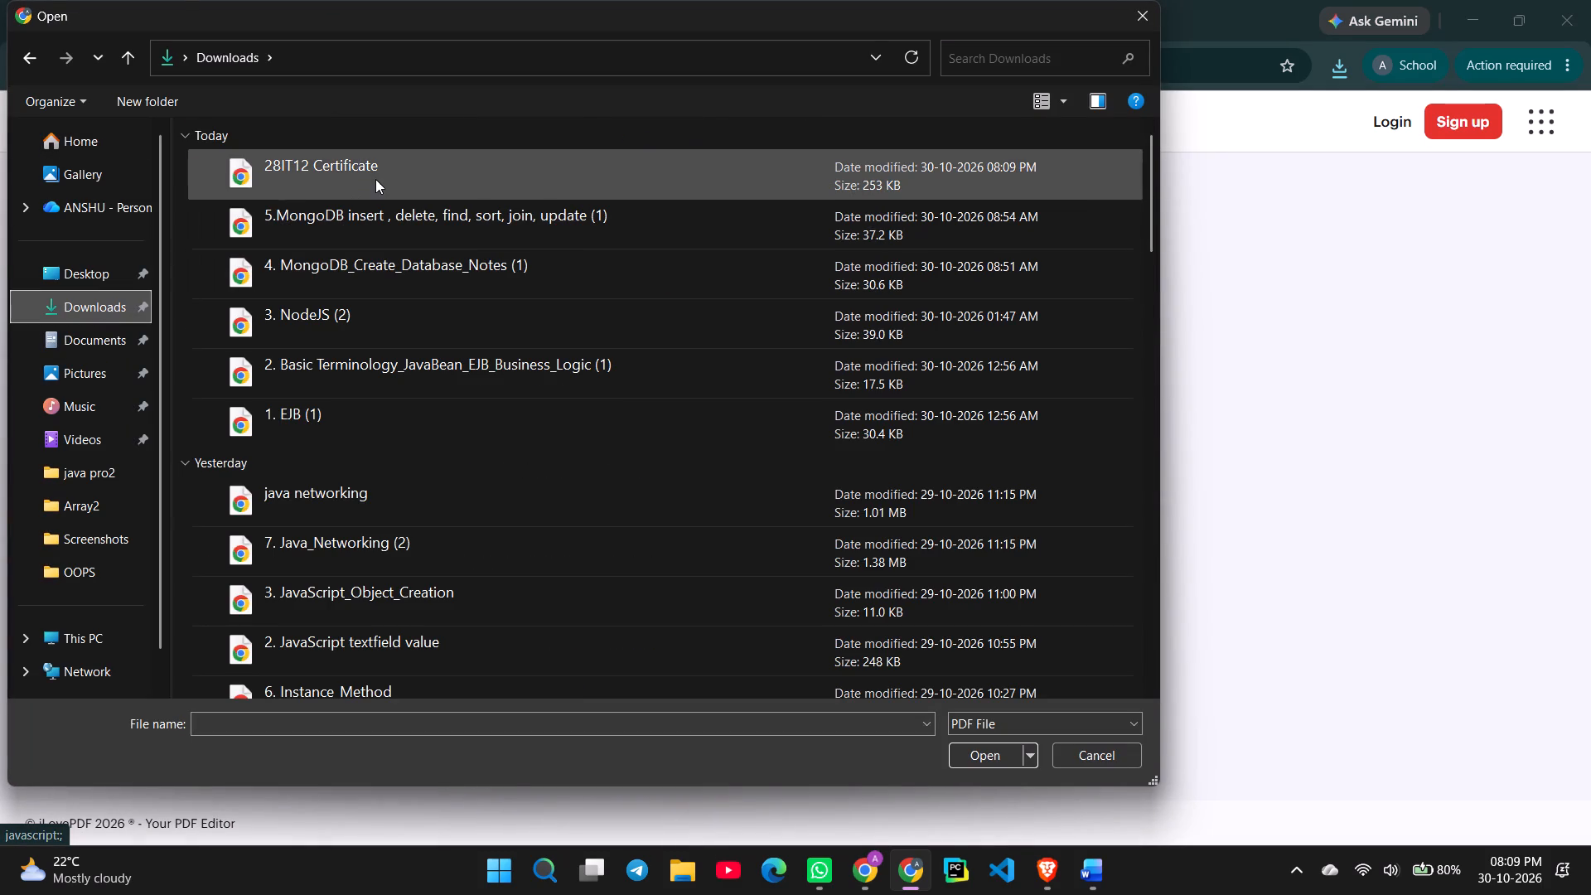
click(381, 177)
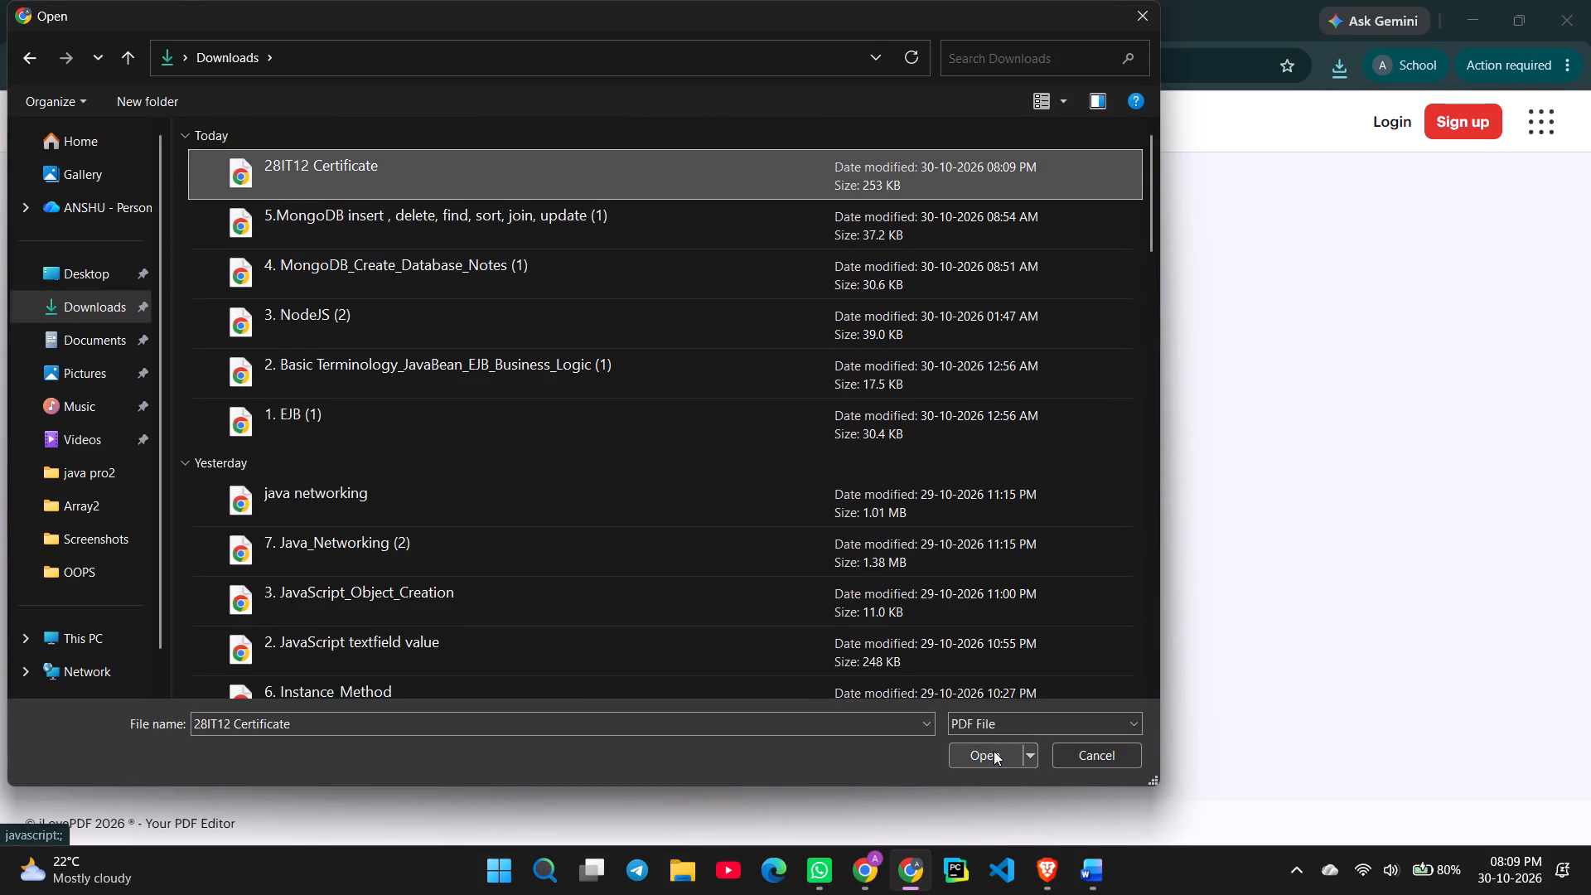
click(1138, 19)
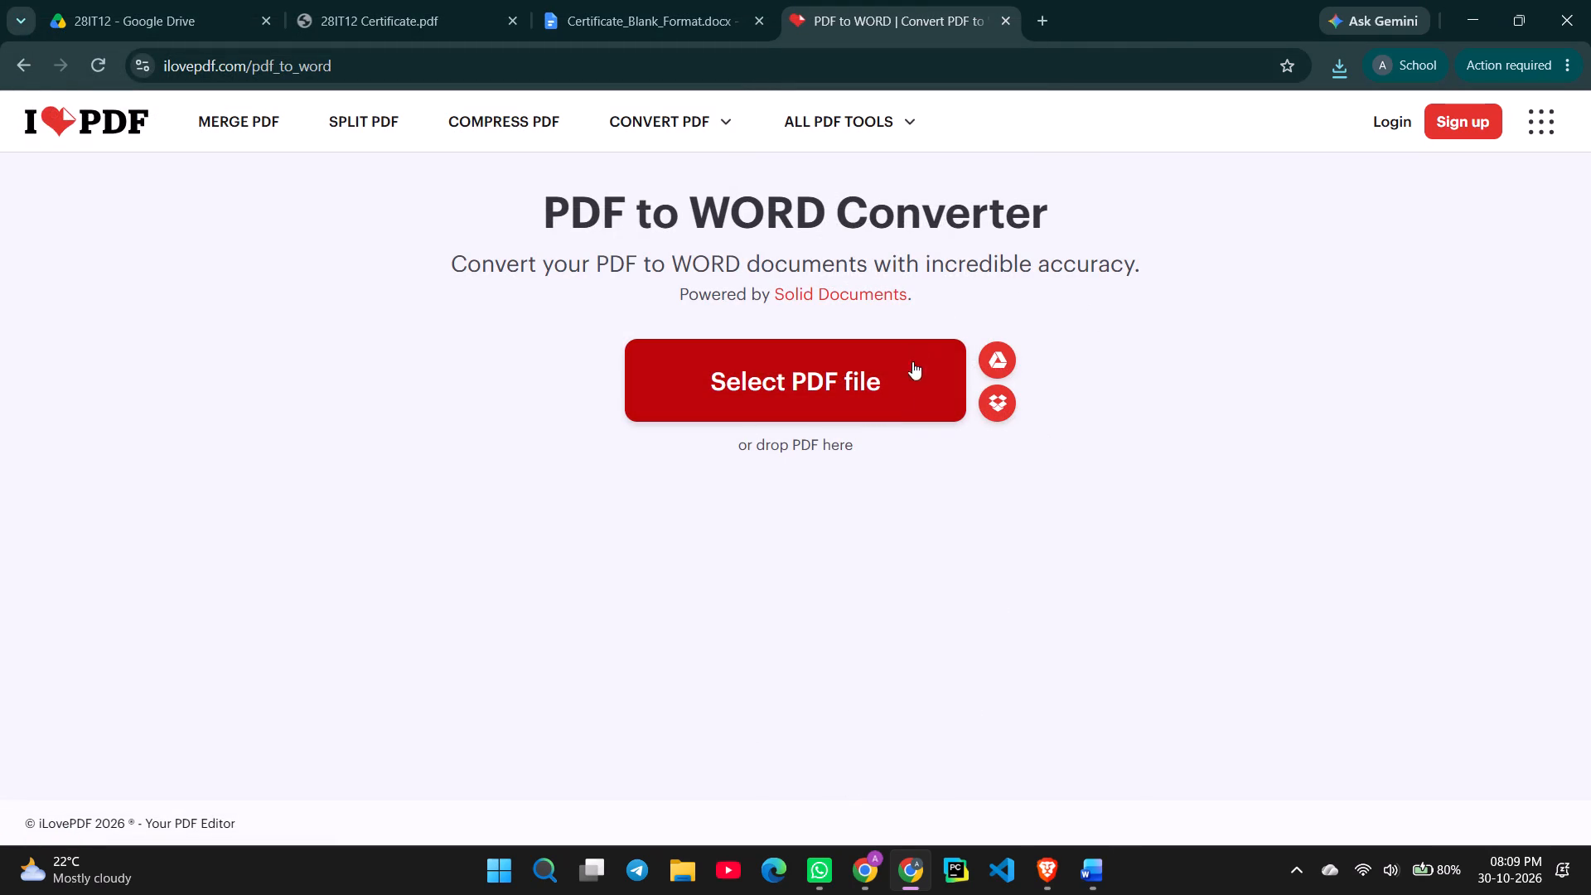
Upload the 28IT12 Certificate PDF from the Downloads folder to iLovePDF and convert it to Word.
click(896, 399)
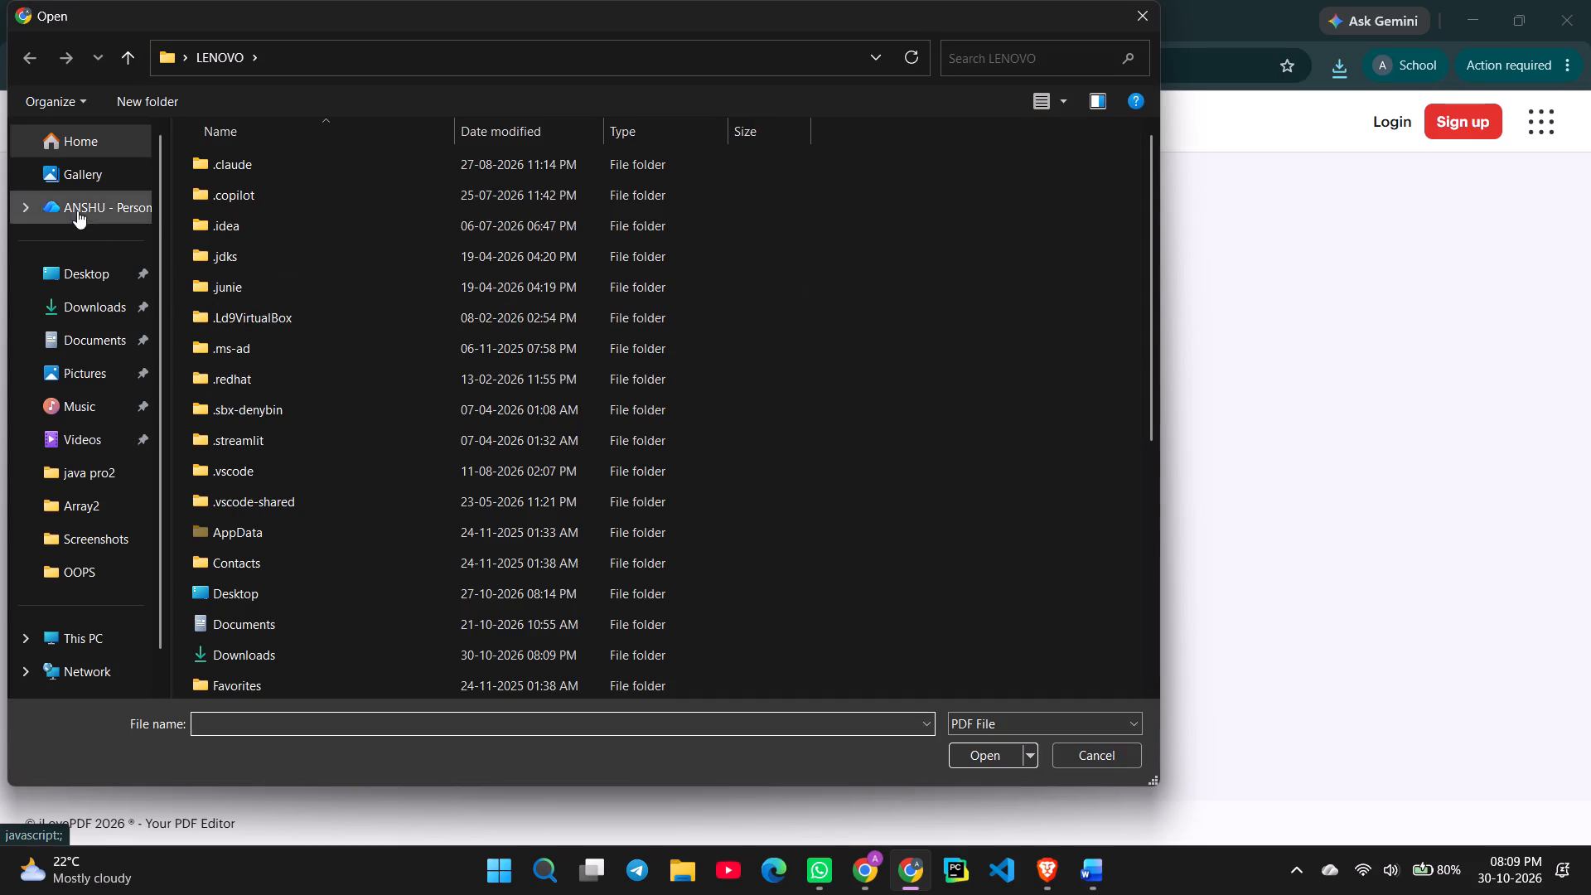
click(108, 307)
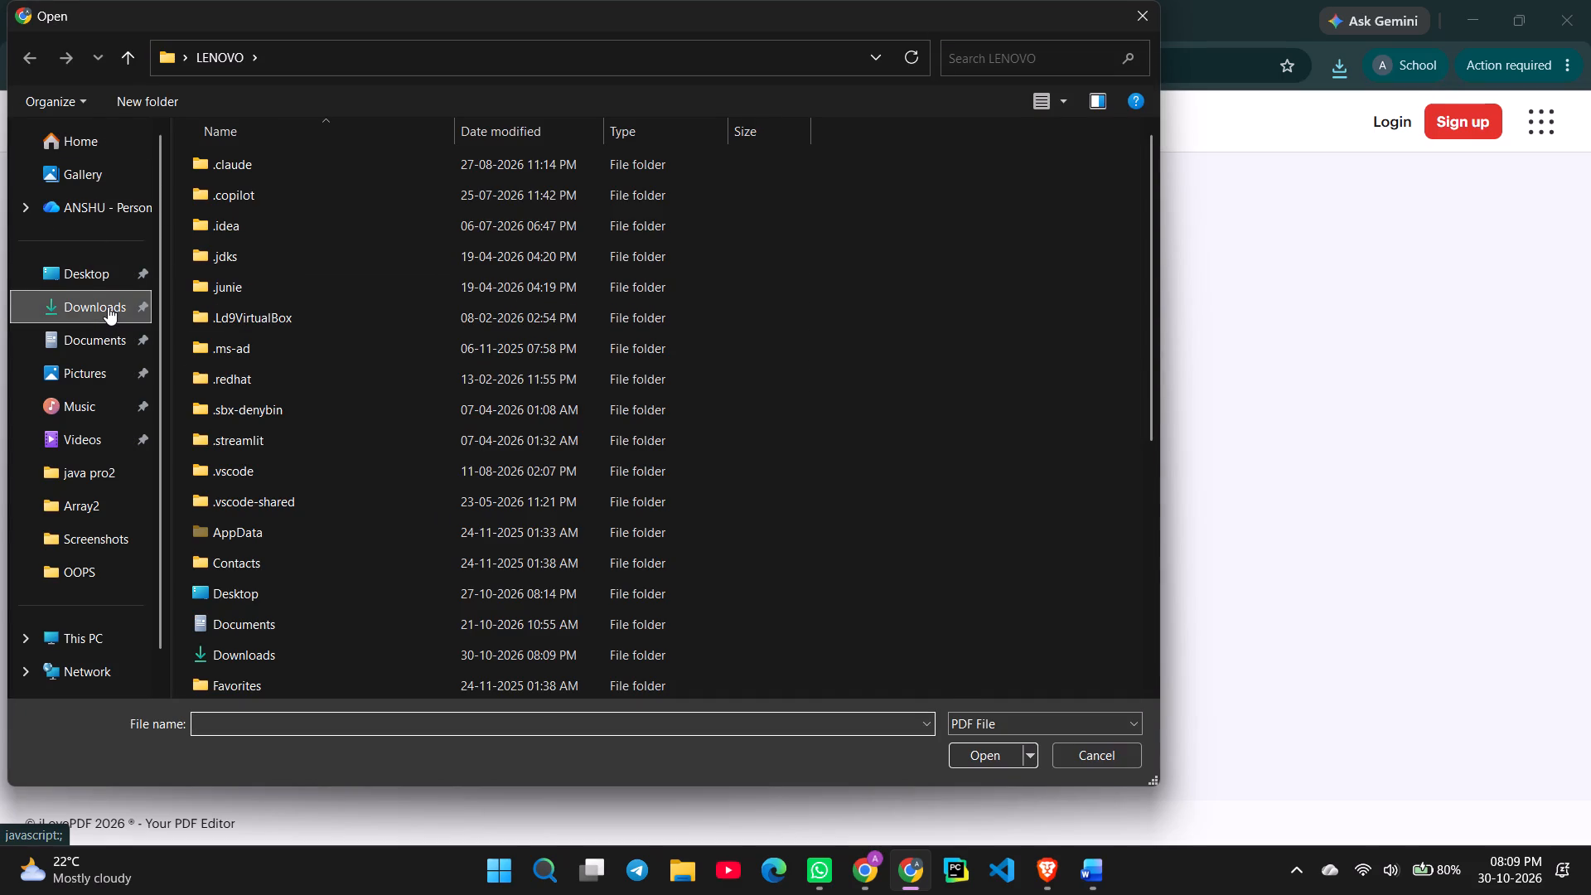
click(349, 163)
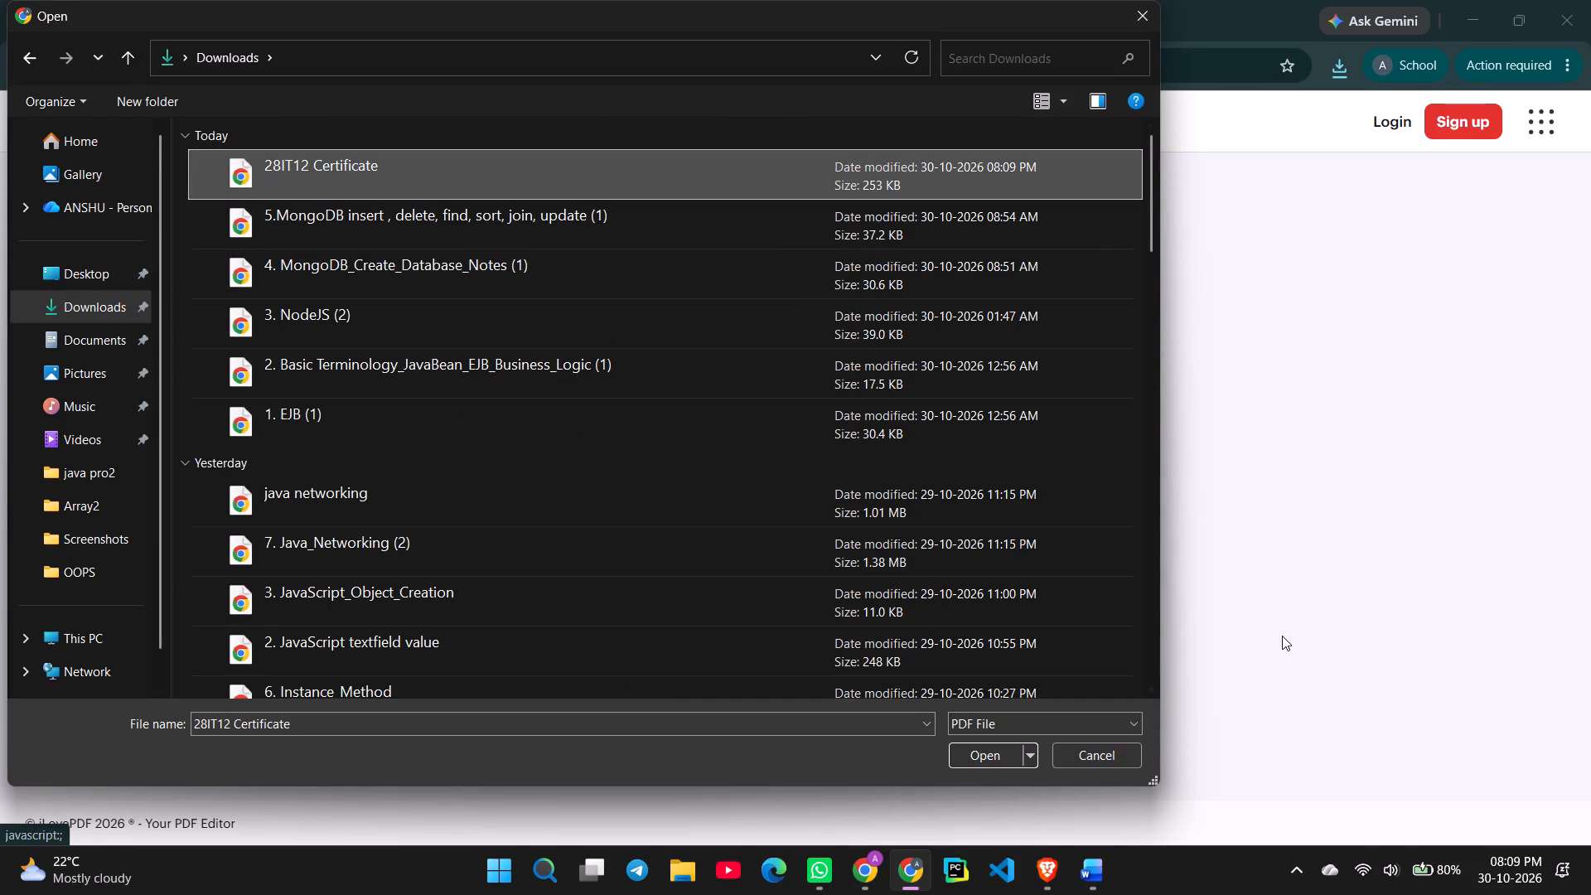
click(985, 745)
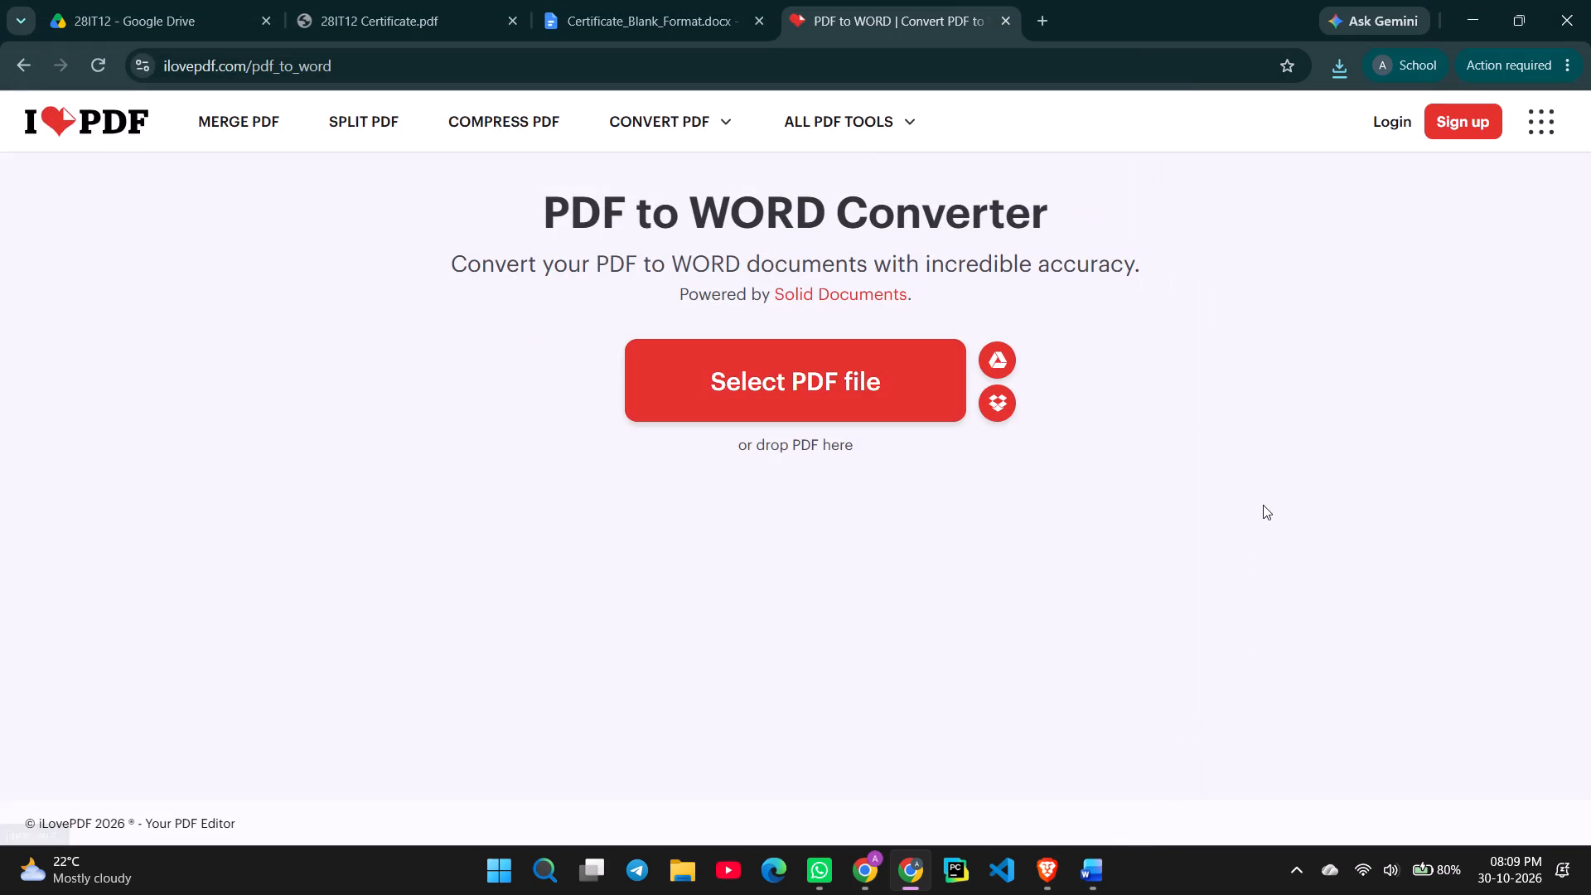
click(1356, 807)
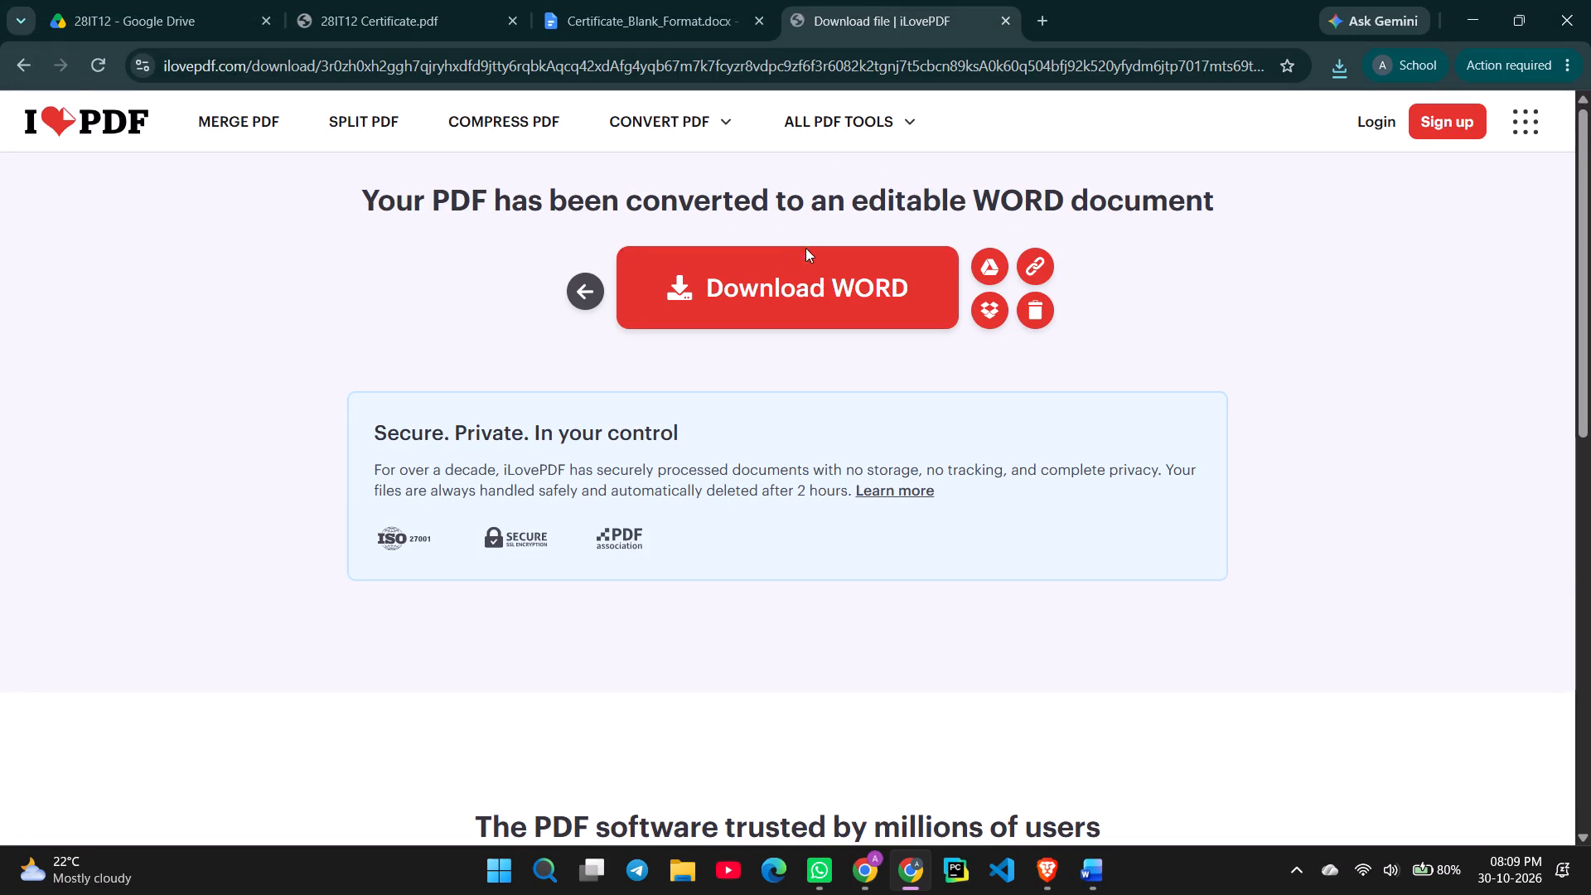
Download the converted 28IT12 Certificate.docx, open it in Word and enable editing.
click(811, 260)
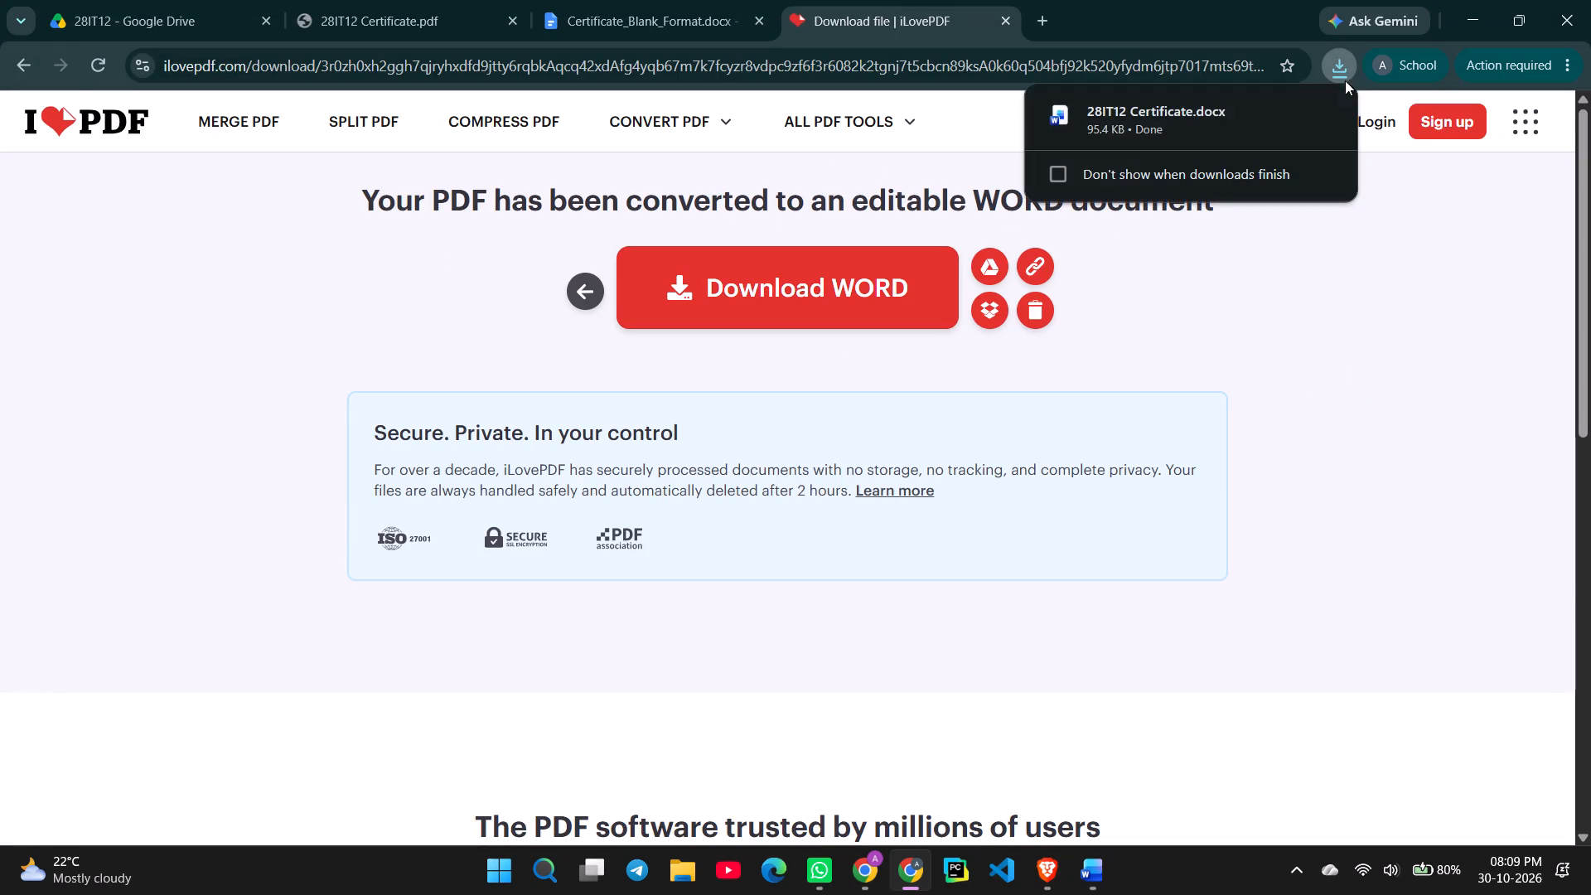
click(1198, 123)
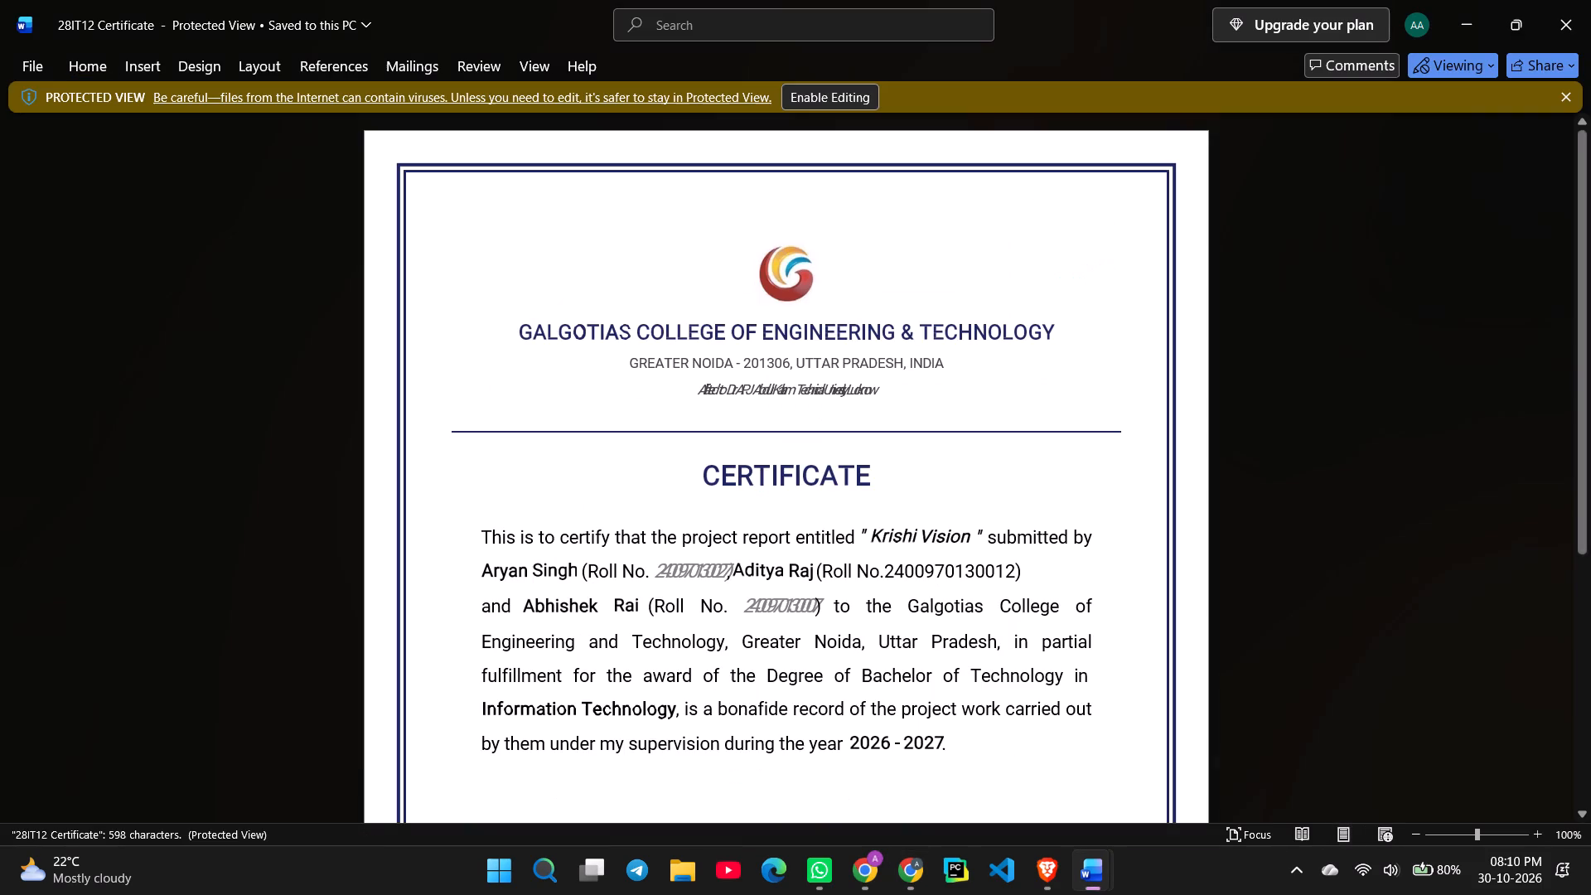
click(839, 98)
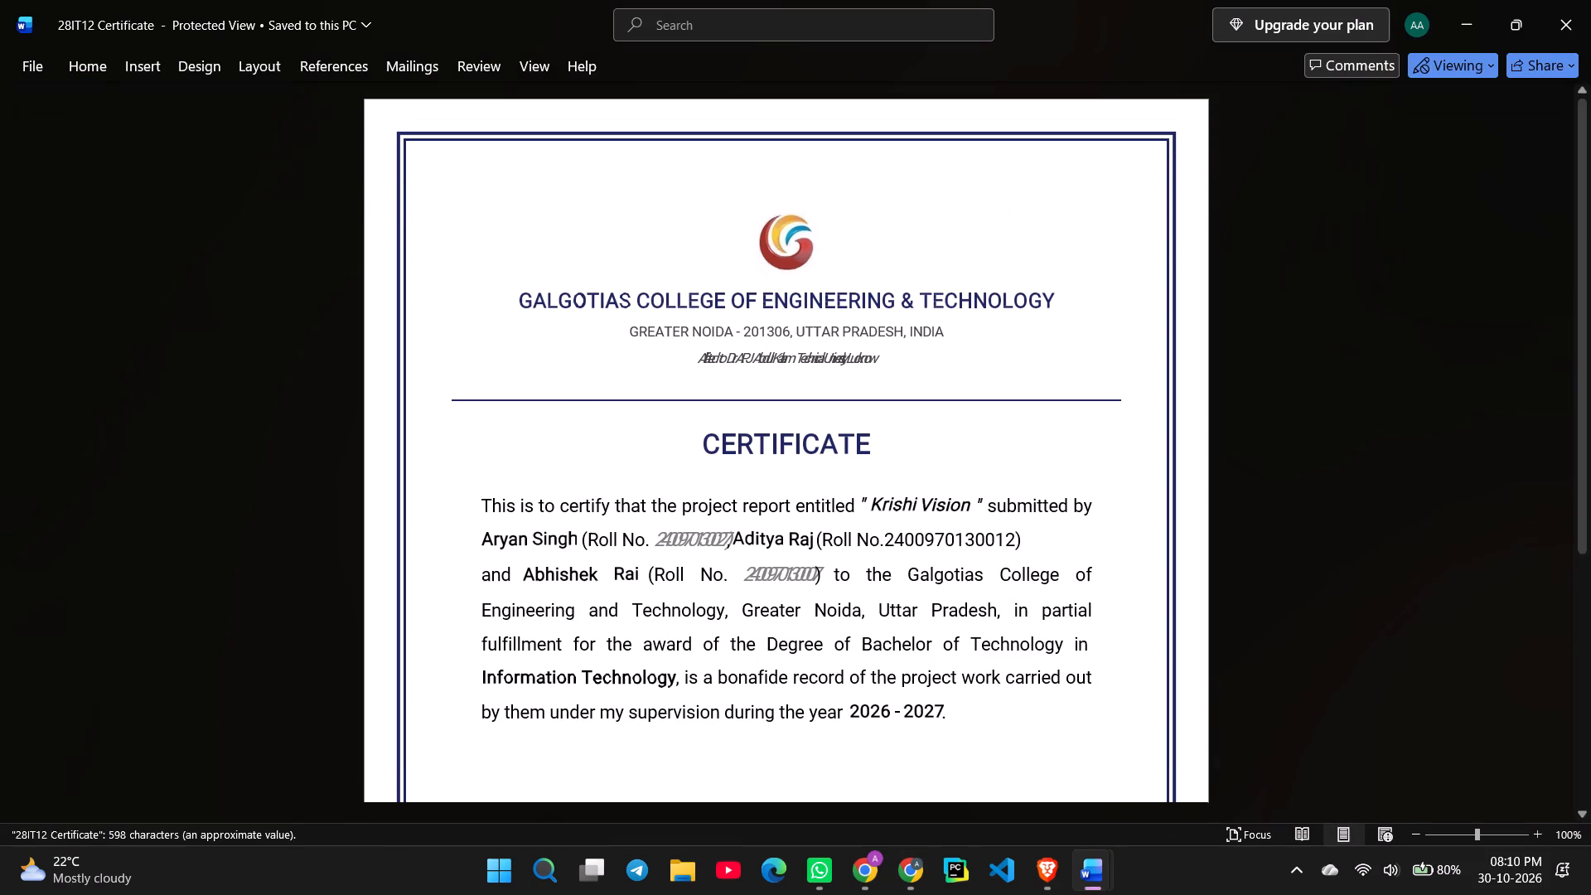
Close the Certificate_Blank_Format document and minimise the 28IT12 Certificate and browser windows to reach the desktop.
click(1463, 22)
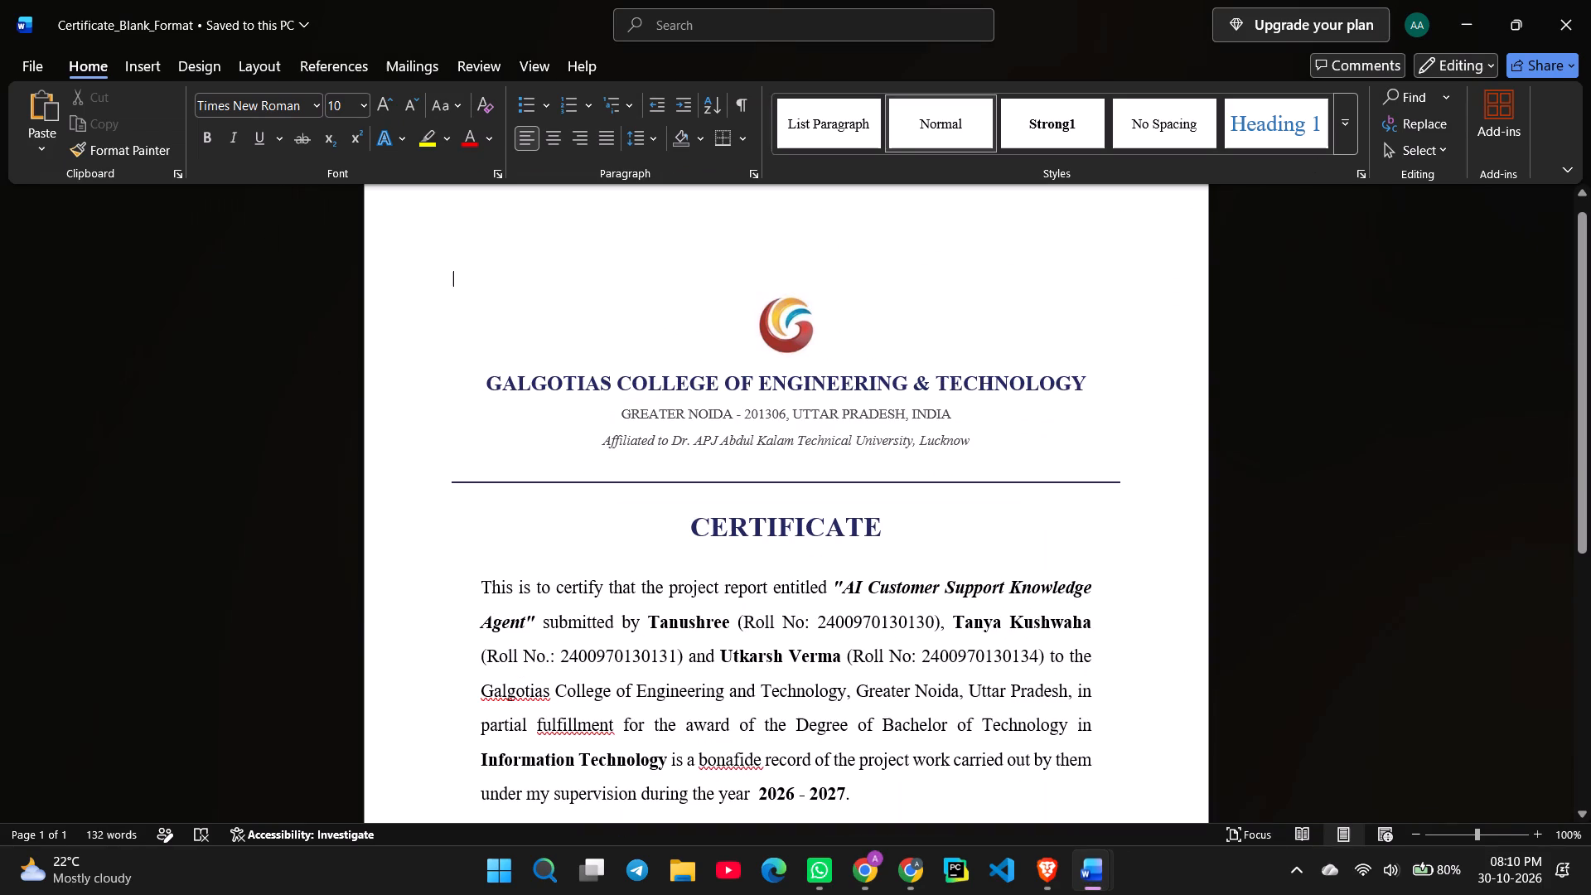
click(1587, 9)
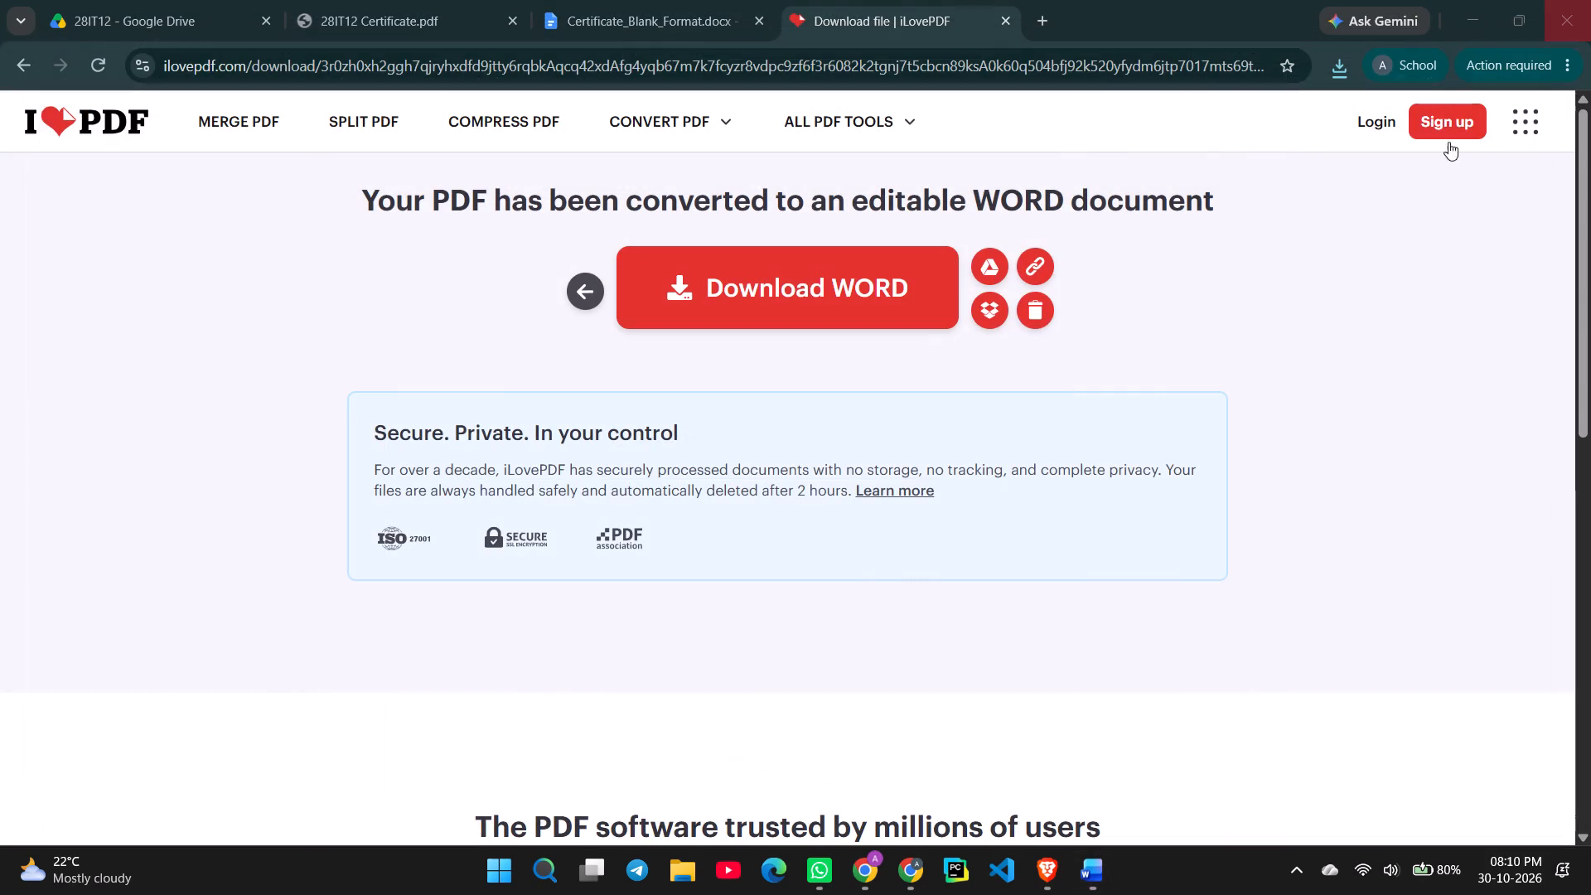
click(1468, 5)
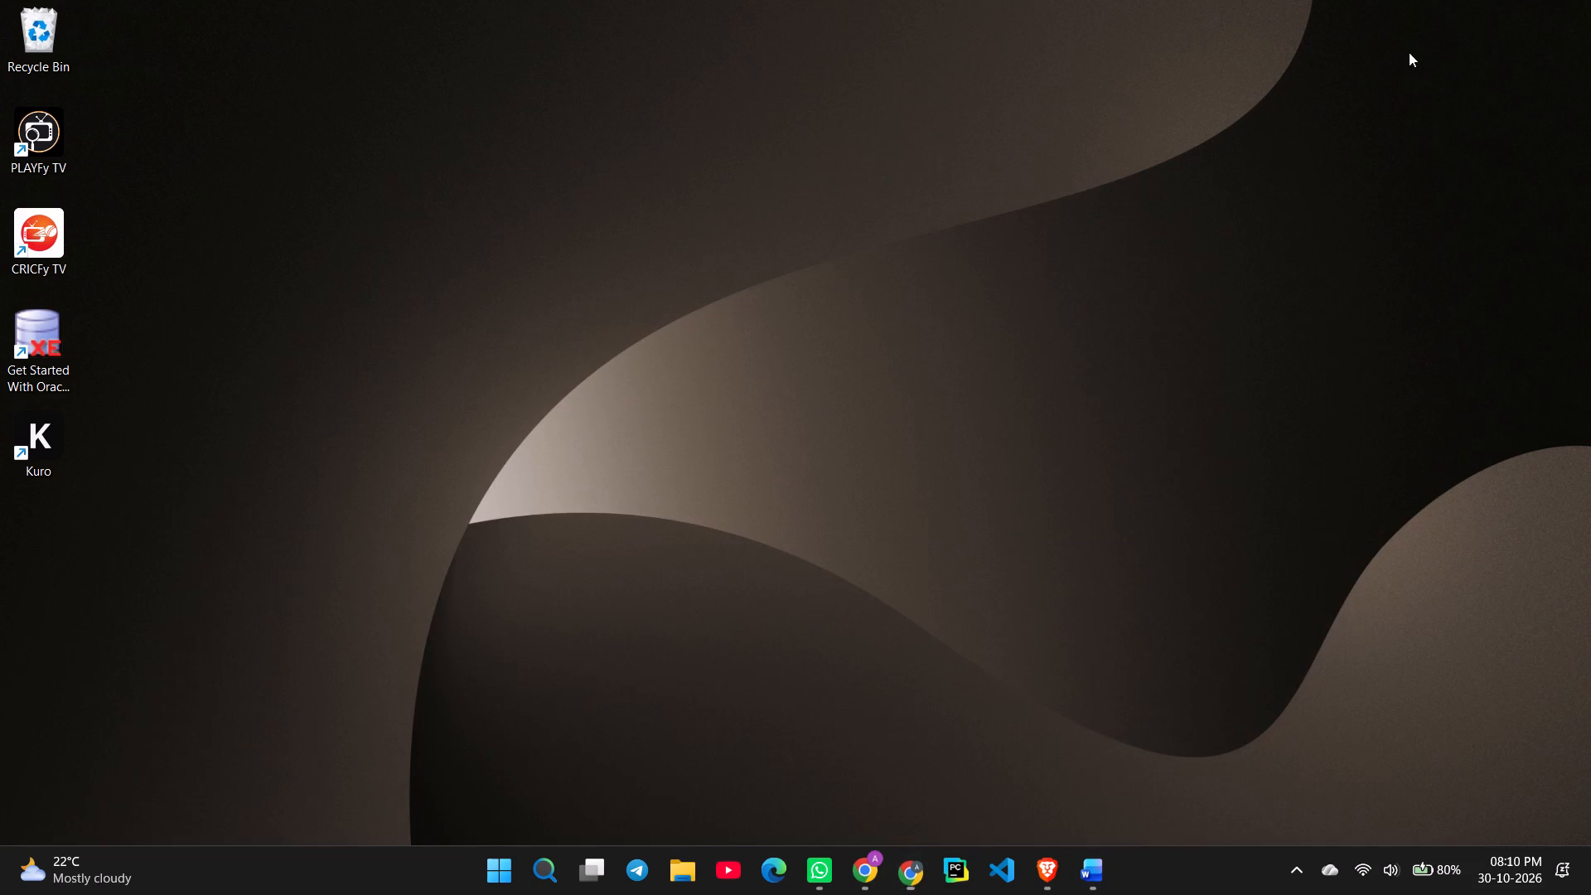
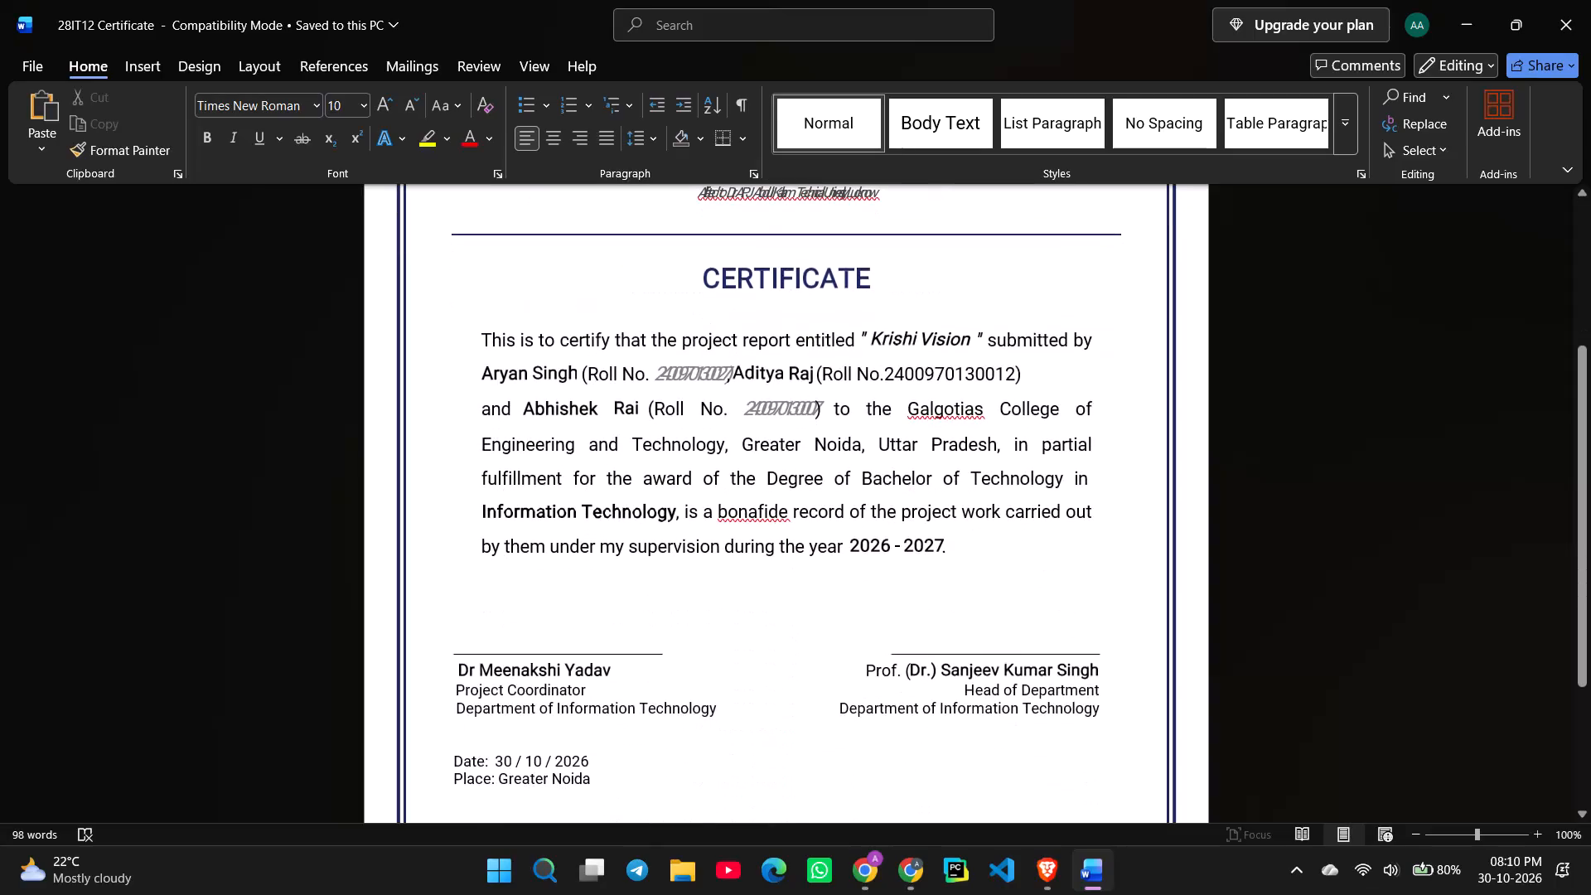
Examine the converted 28IT12 Certificate from its college header to the date and place lines, and close the document.
scroll(907, 449, up, 1)
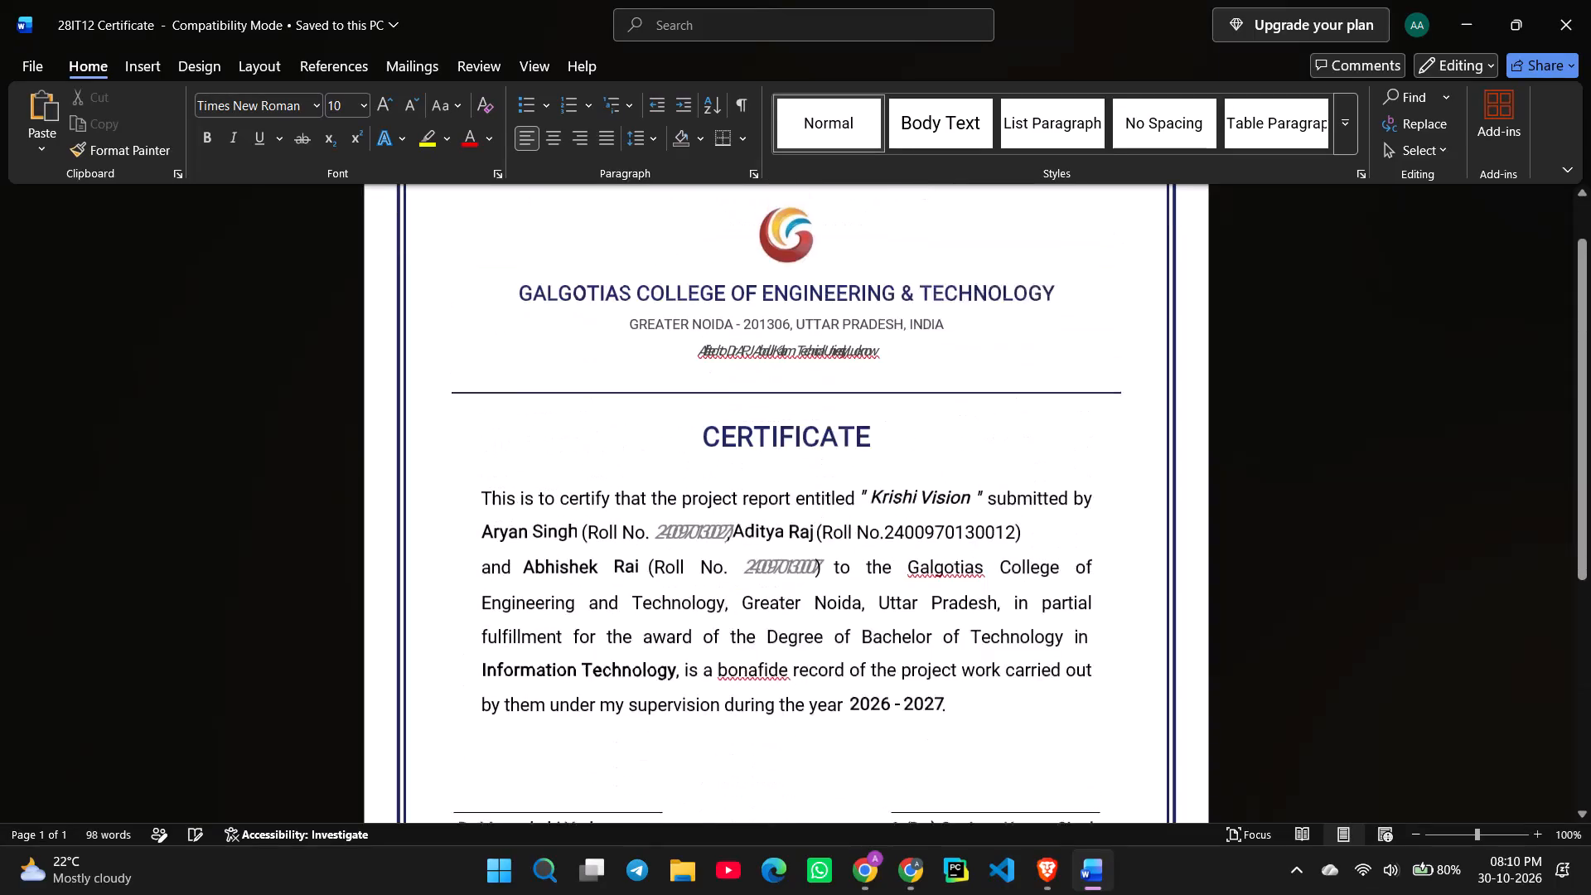
scroll(907, 449, up, 1)
ctrl+scroll(907, 449, up, 4)
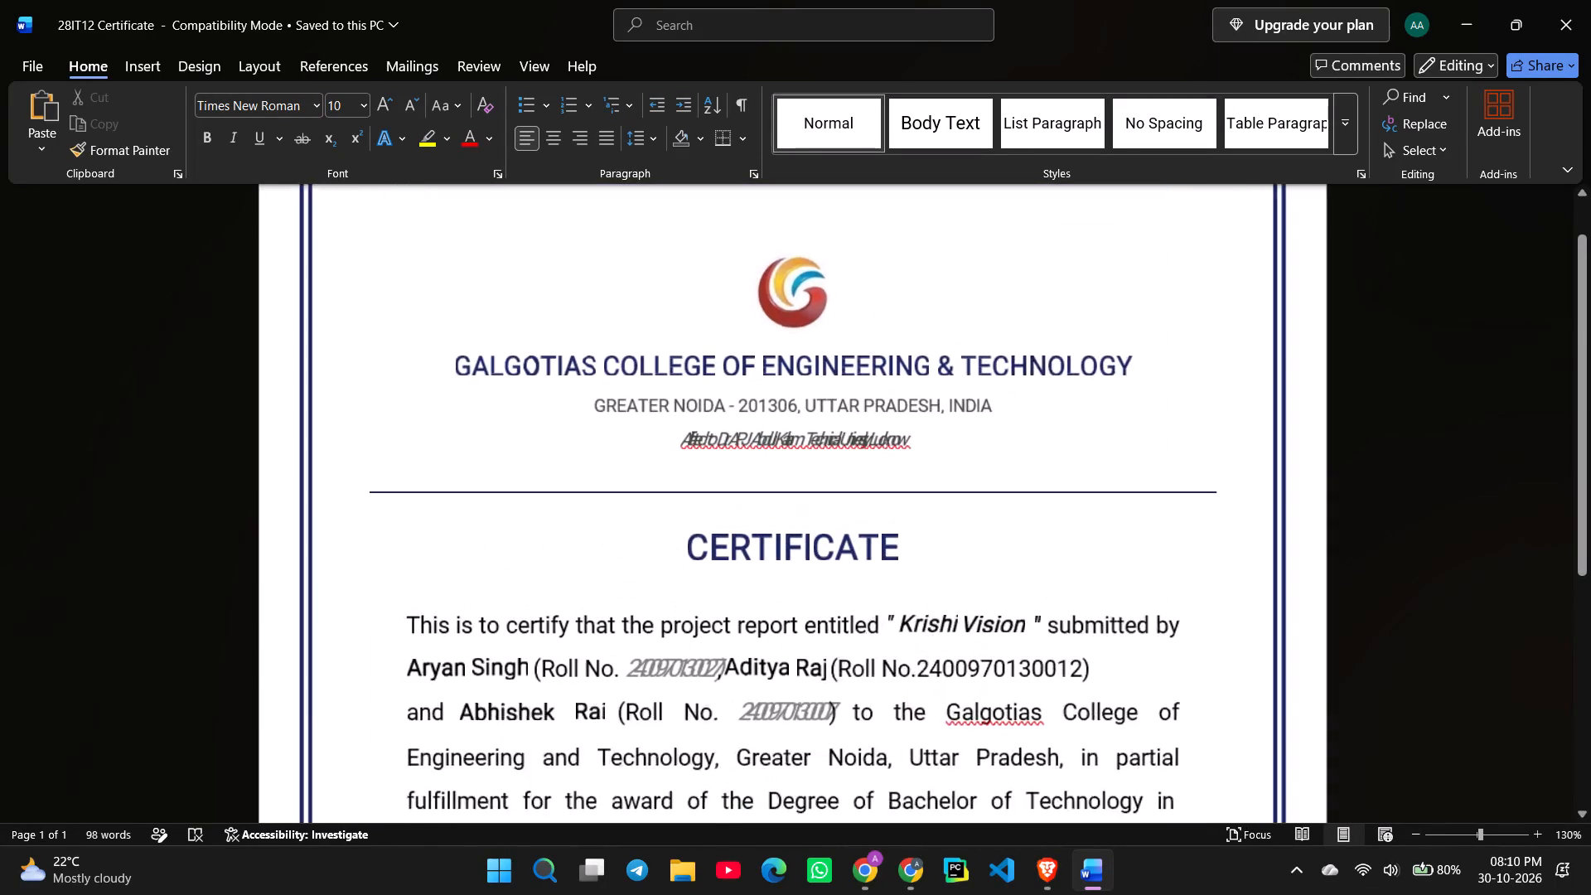
ctrl+scroll(907, 449, down, 6)
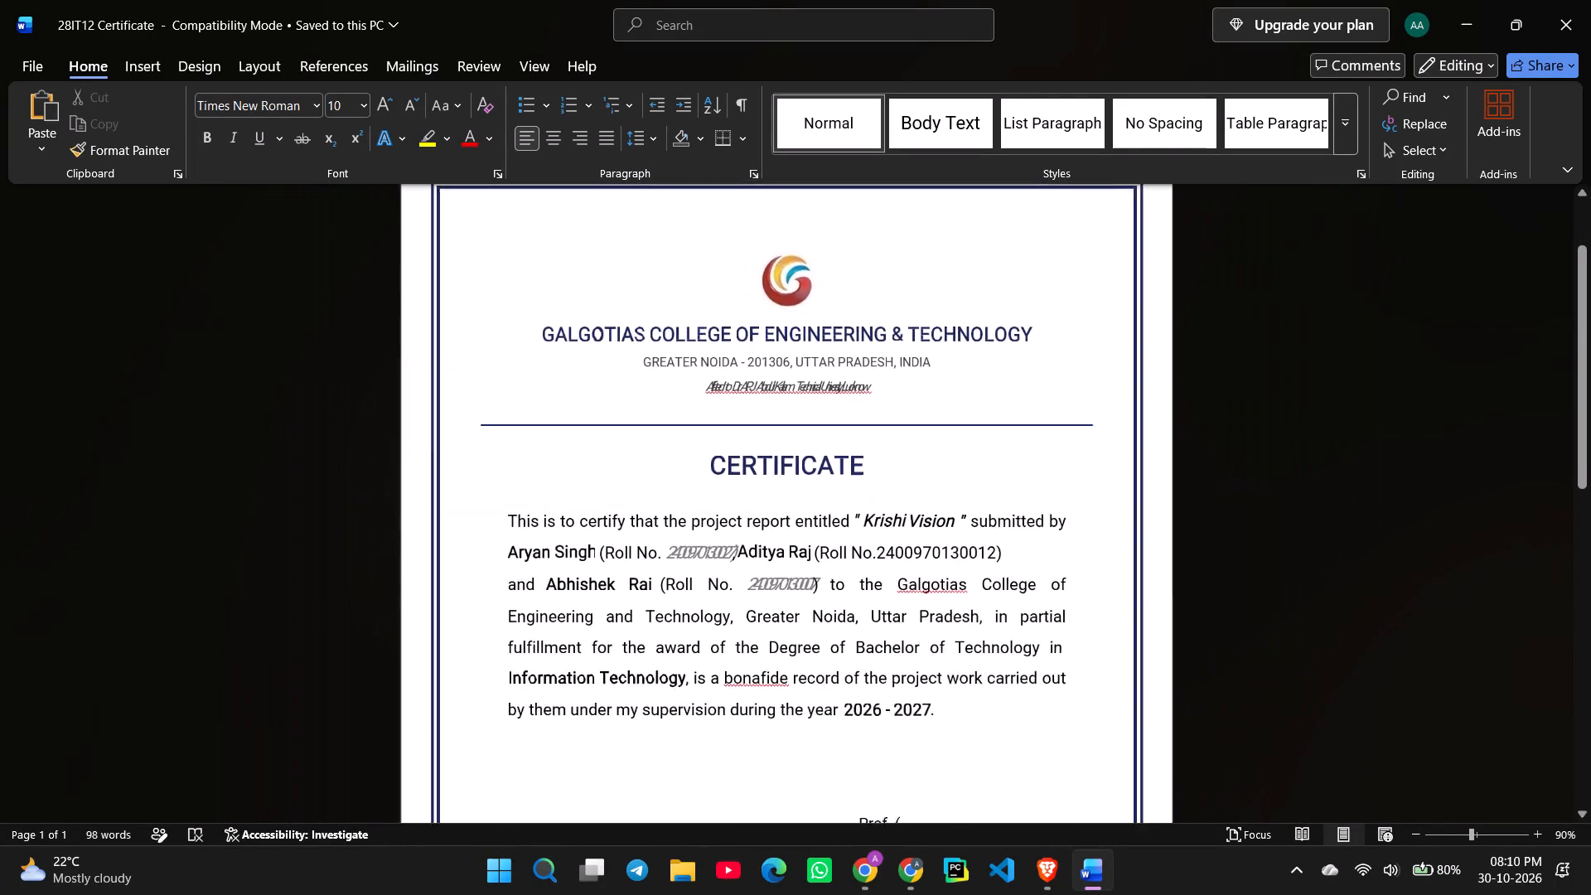
scroll(907, 449, down, 1)
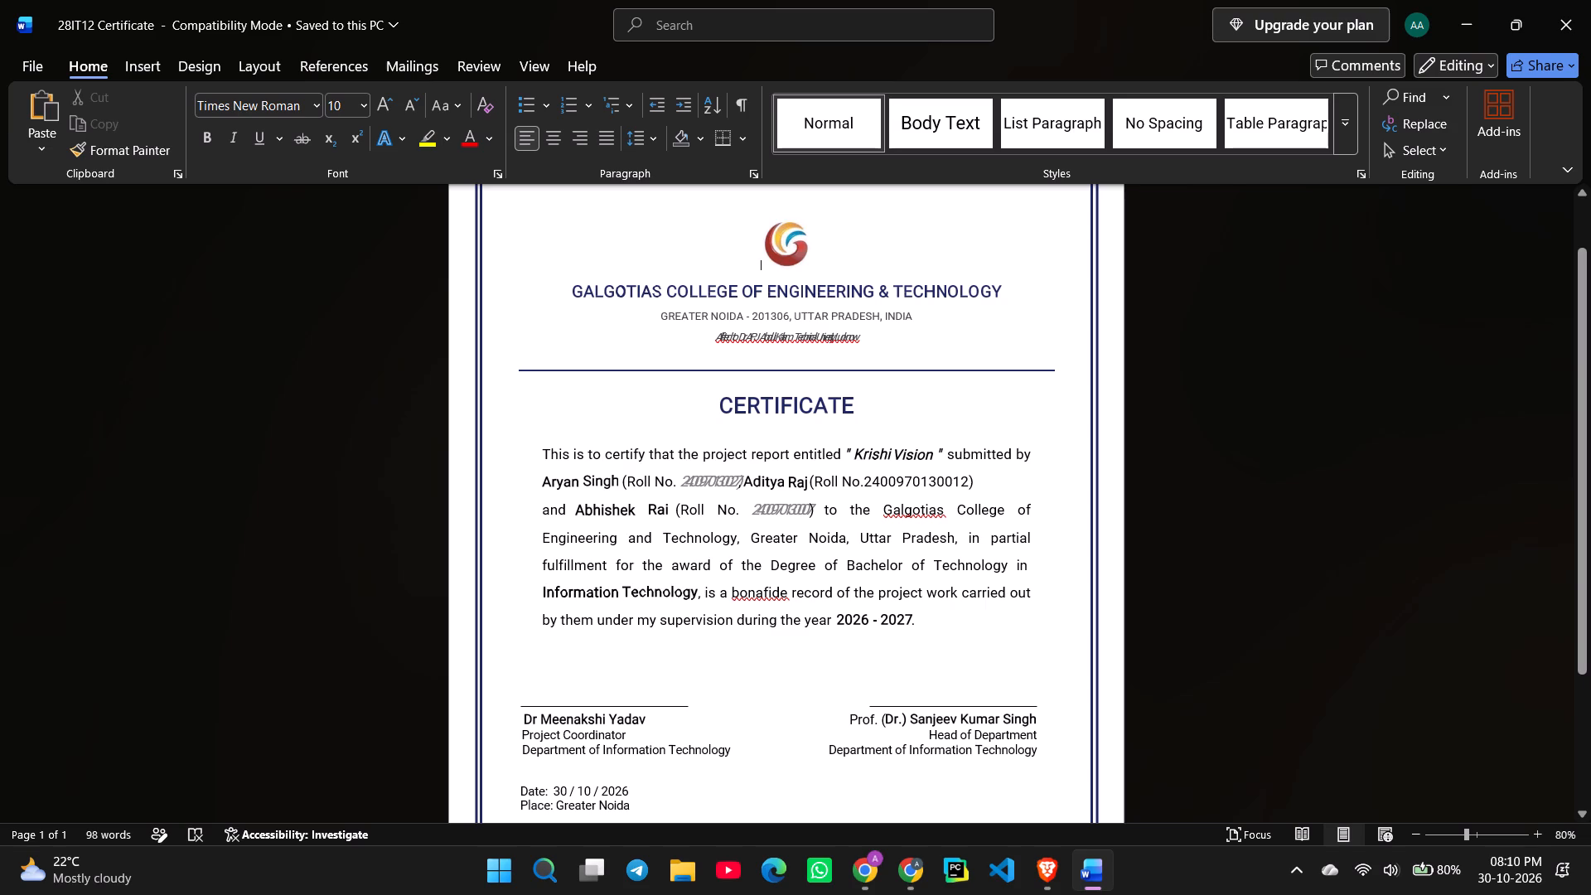
ctrl+scroll(944, 462, up, 4)
ctrl+scroll(944, 462, down, 4)
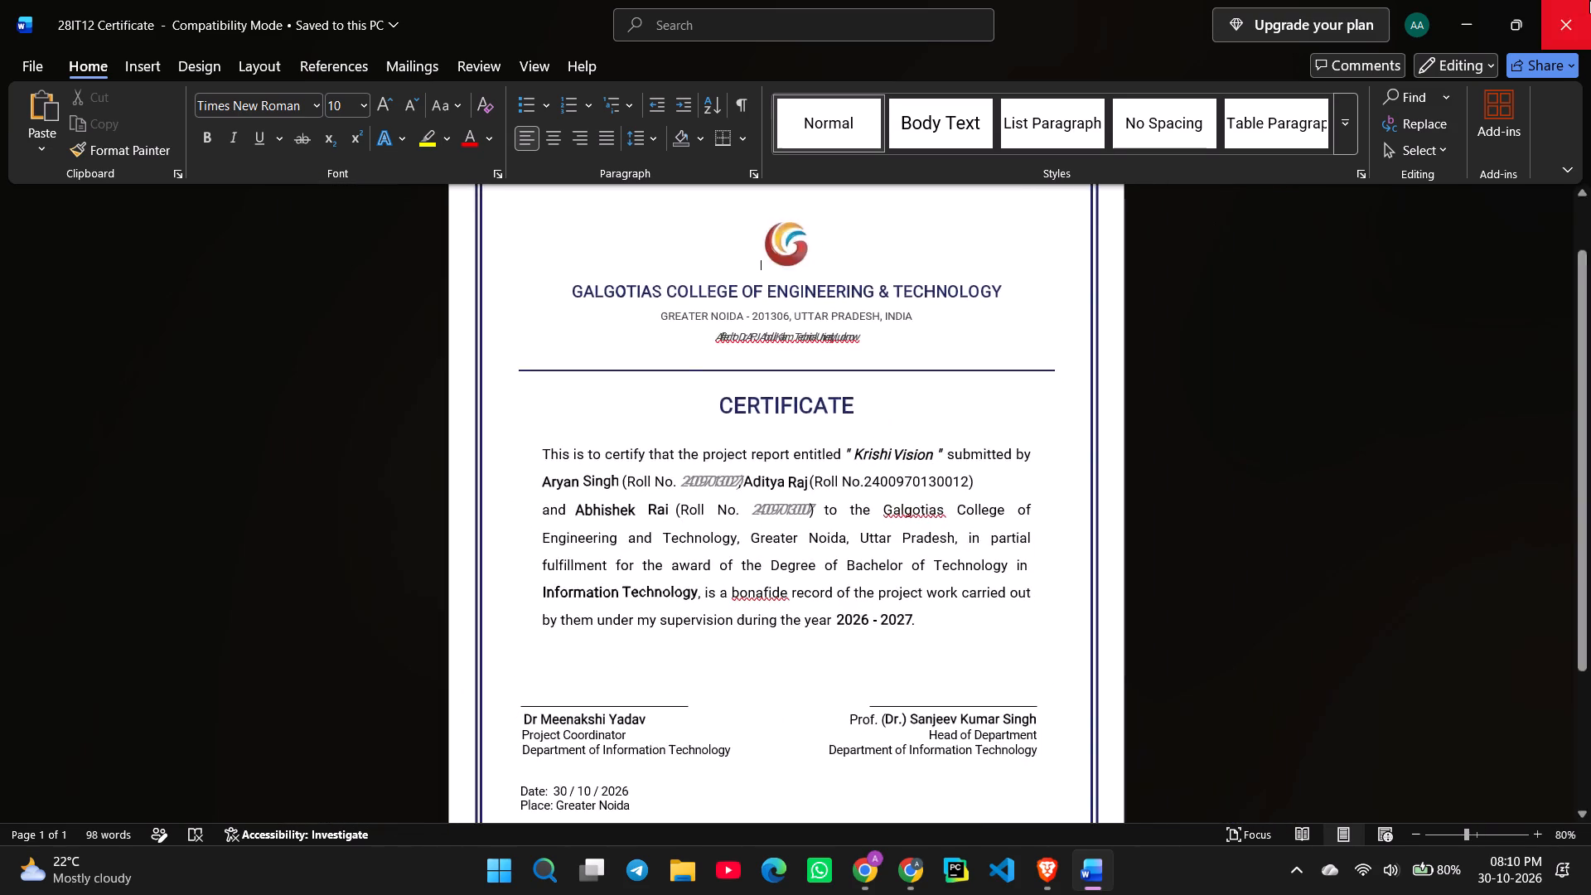
click(1589, 0)
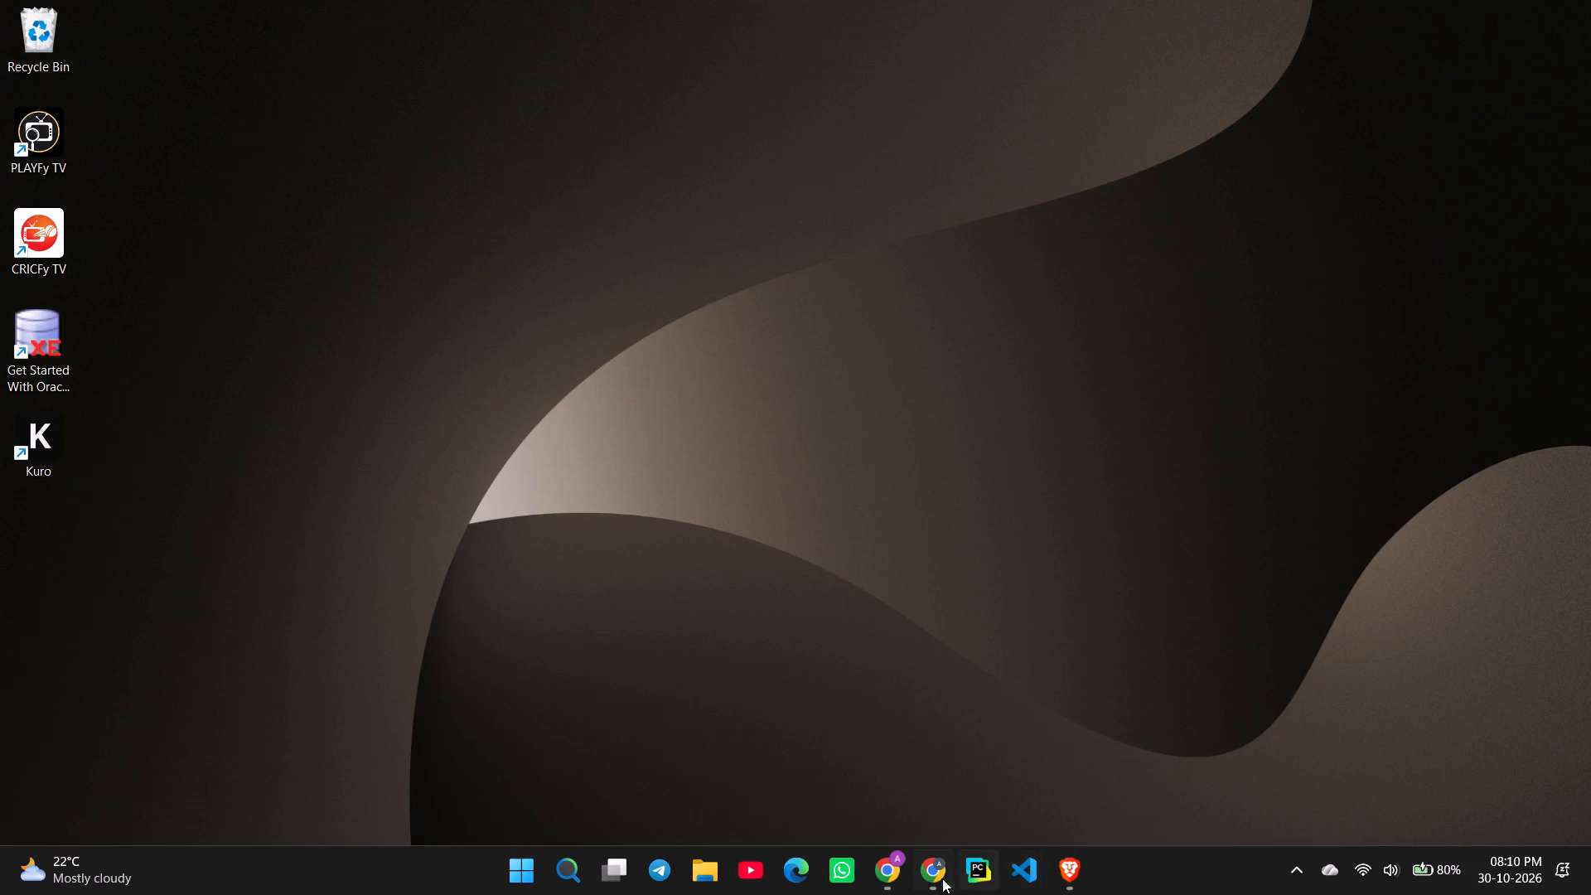
Switch to Chrome, reopen the downloaded 28IT12 Certificate.docx in Word to check its page layout, and close it.
click(926, 876)
click(1347, 71)
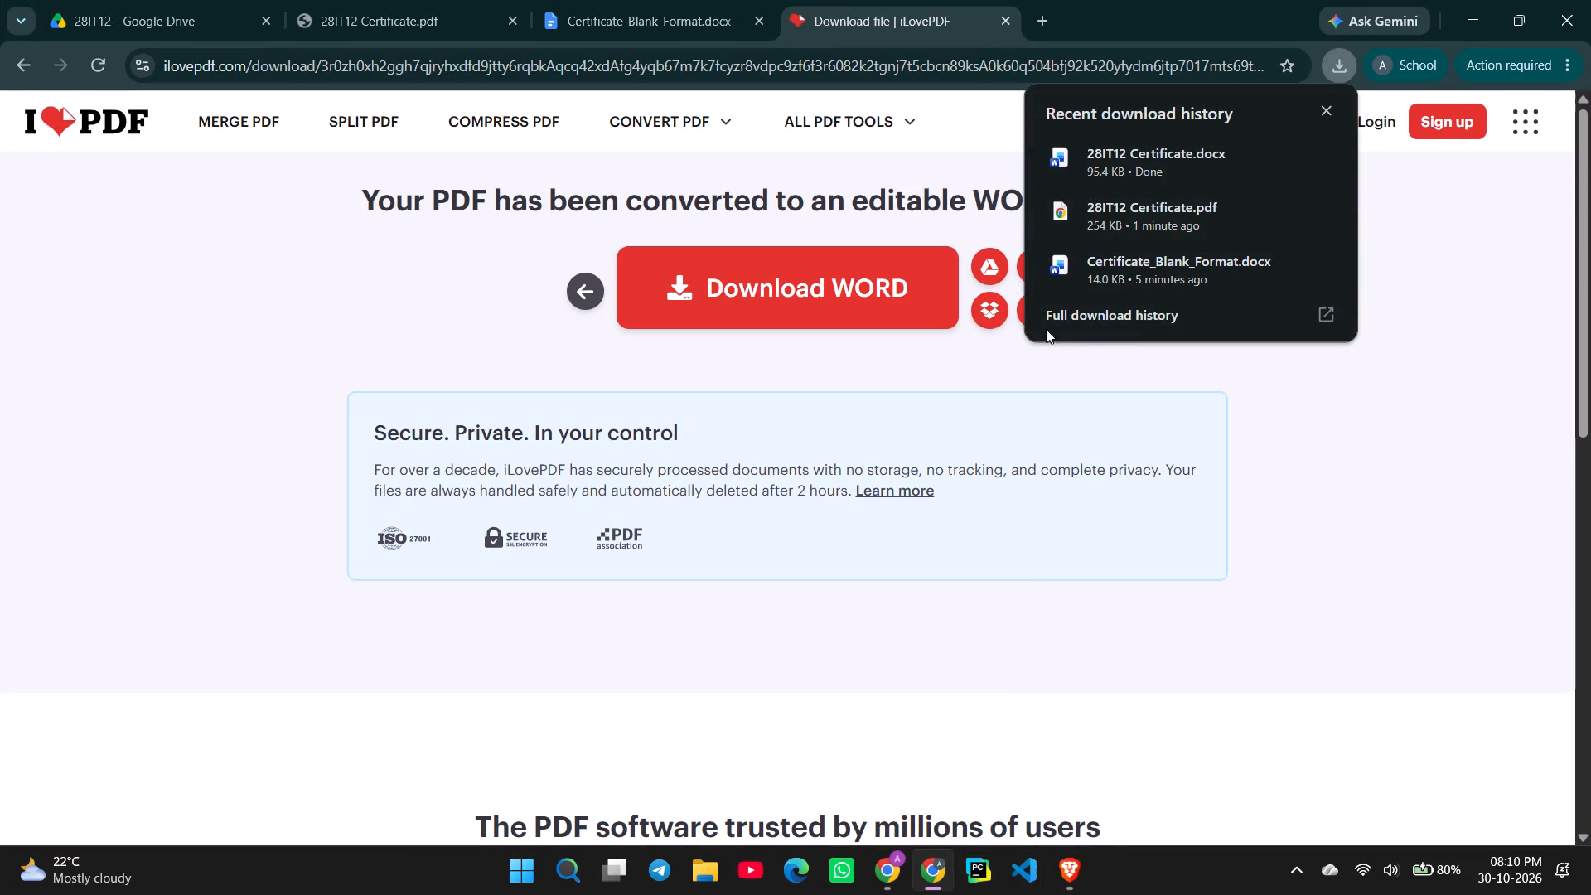
click(1110, 171)
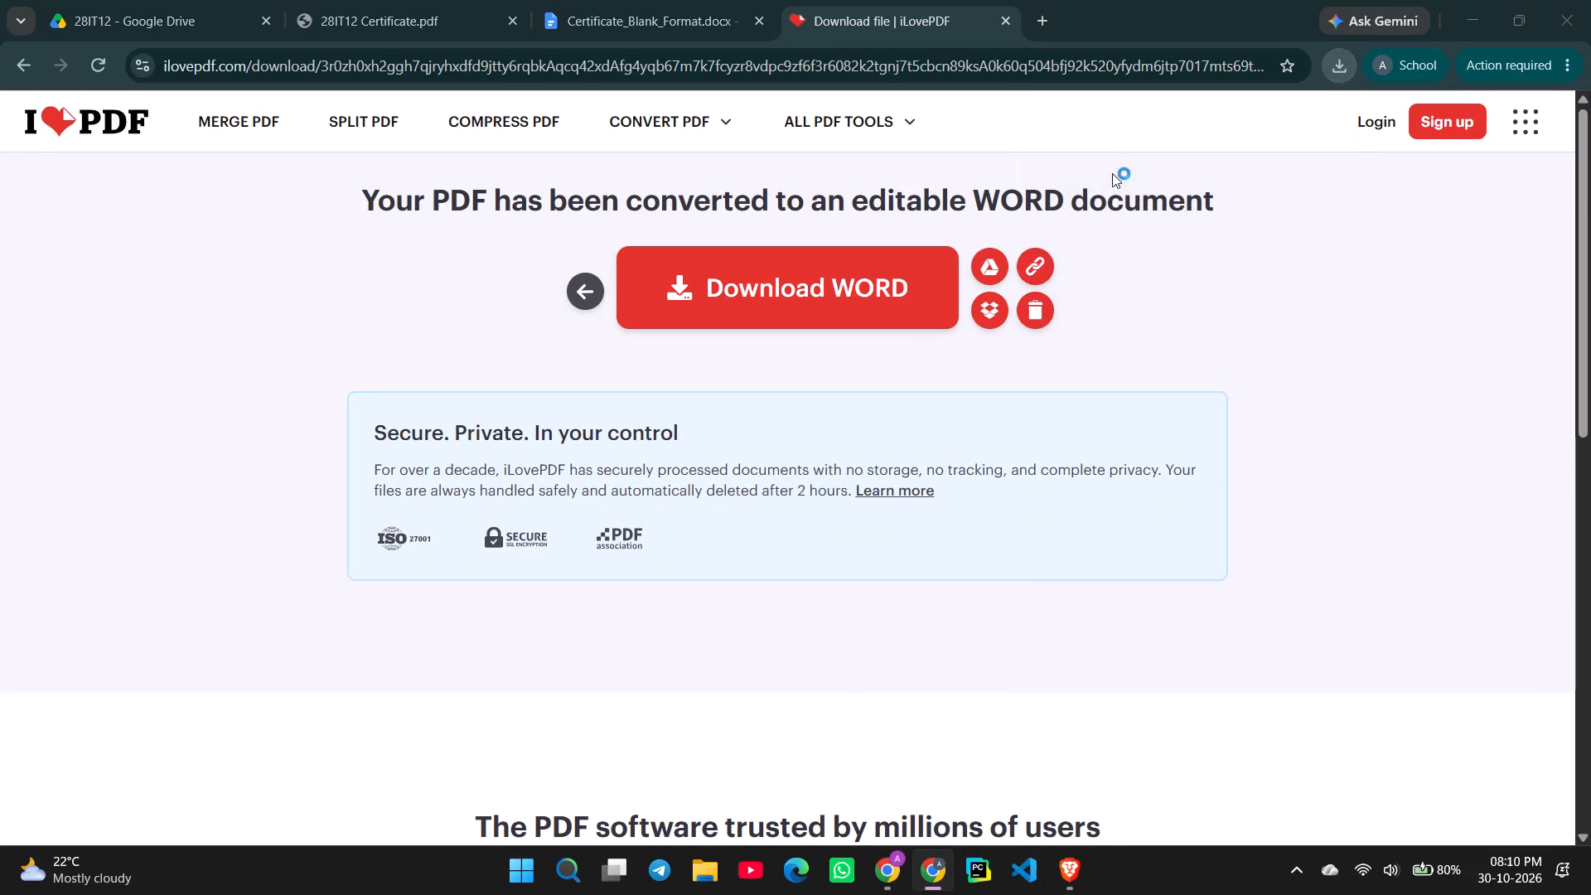
ctrl+scroll(966, 490, up, 1)
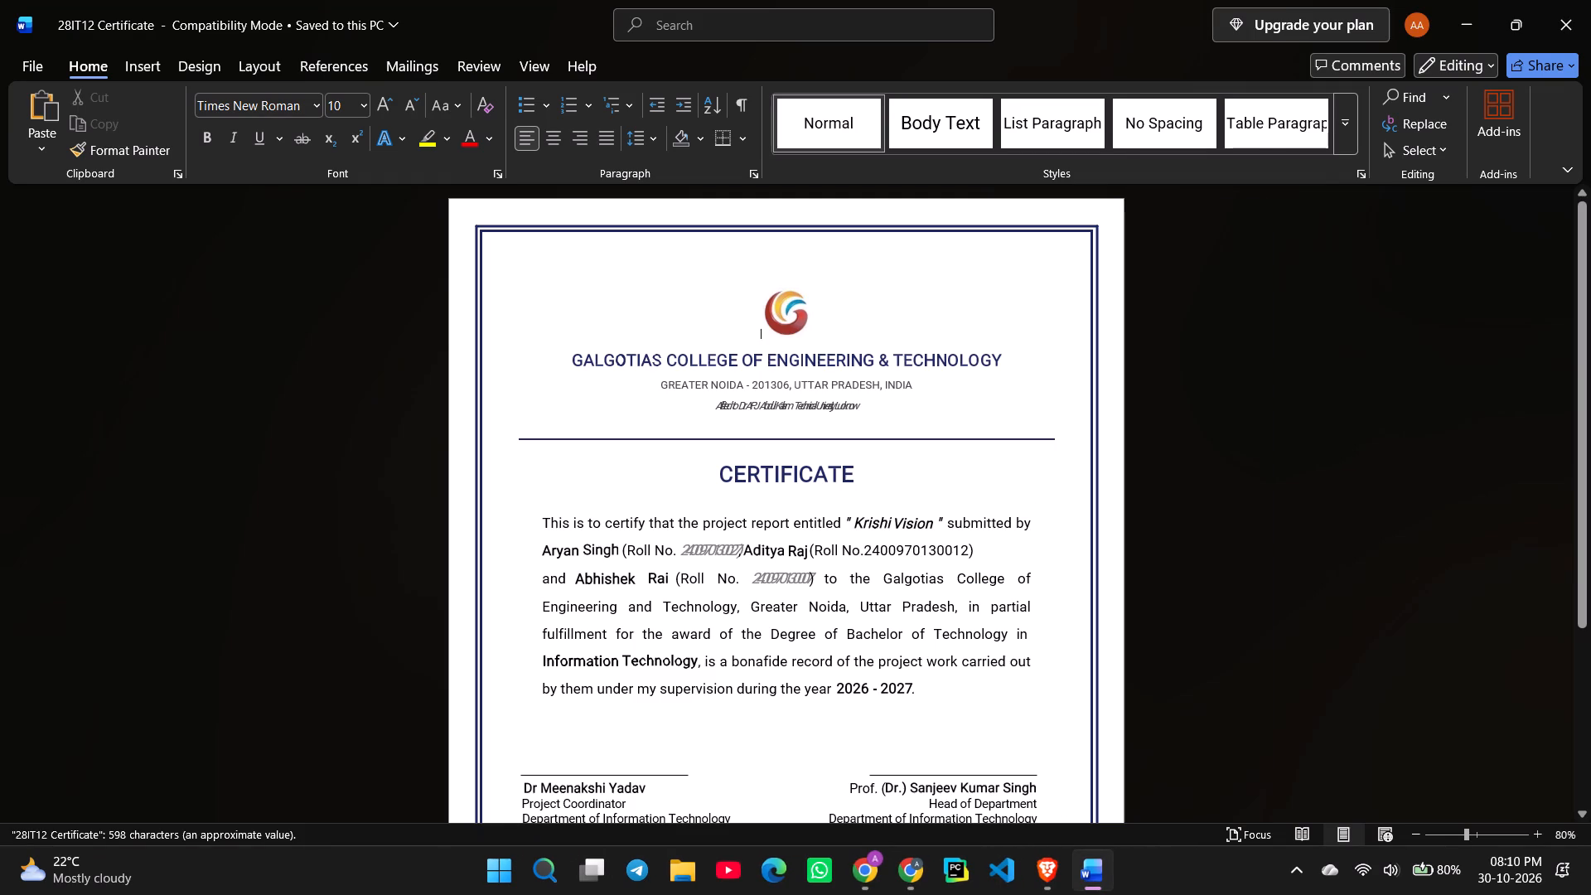
ctrl+scroll(966, 490, up, 4)
ctrl+scroll(966, 490, down, 6)
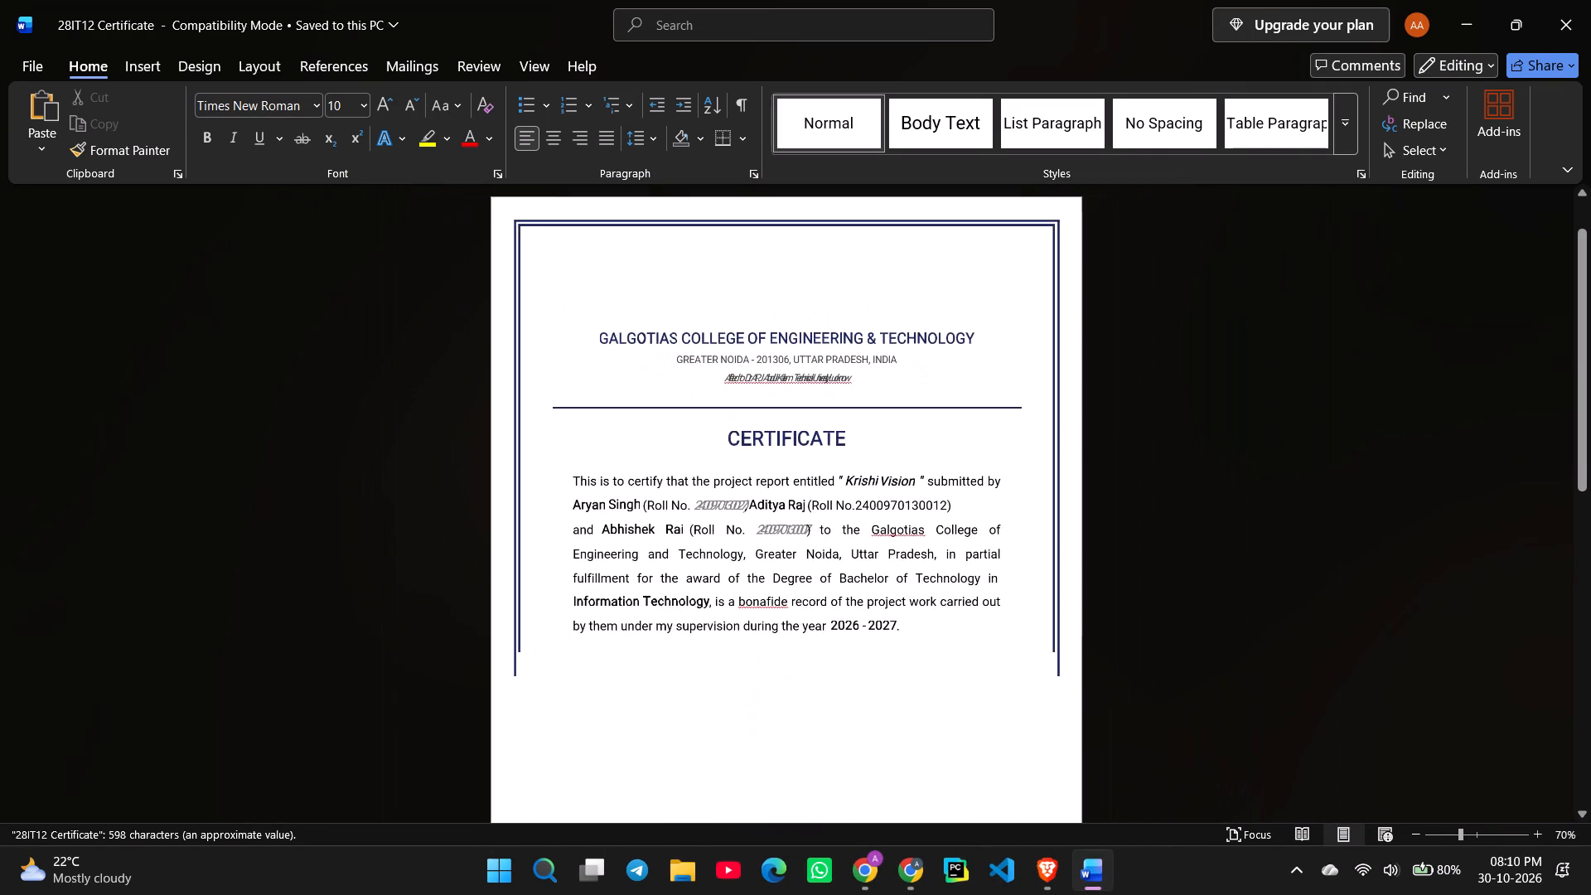
ctrl+scroll(966, 490, up, 1)
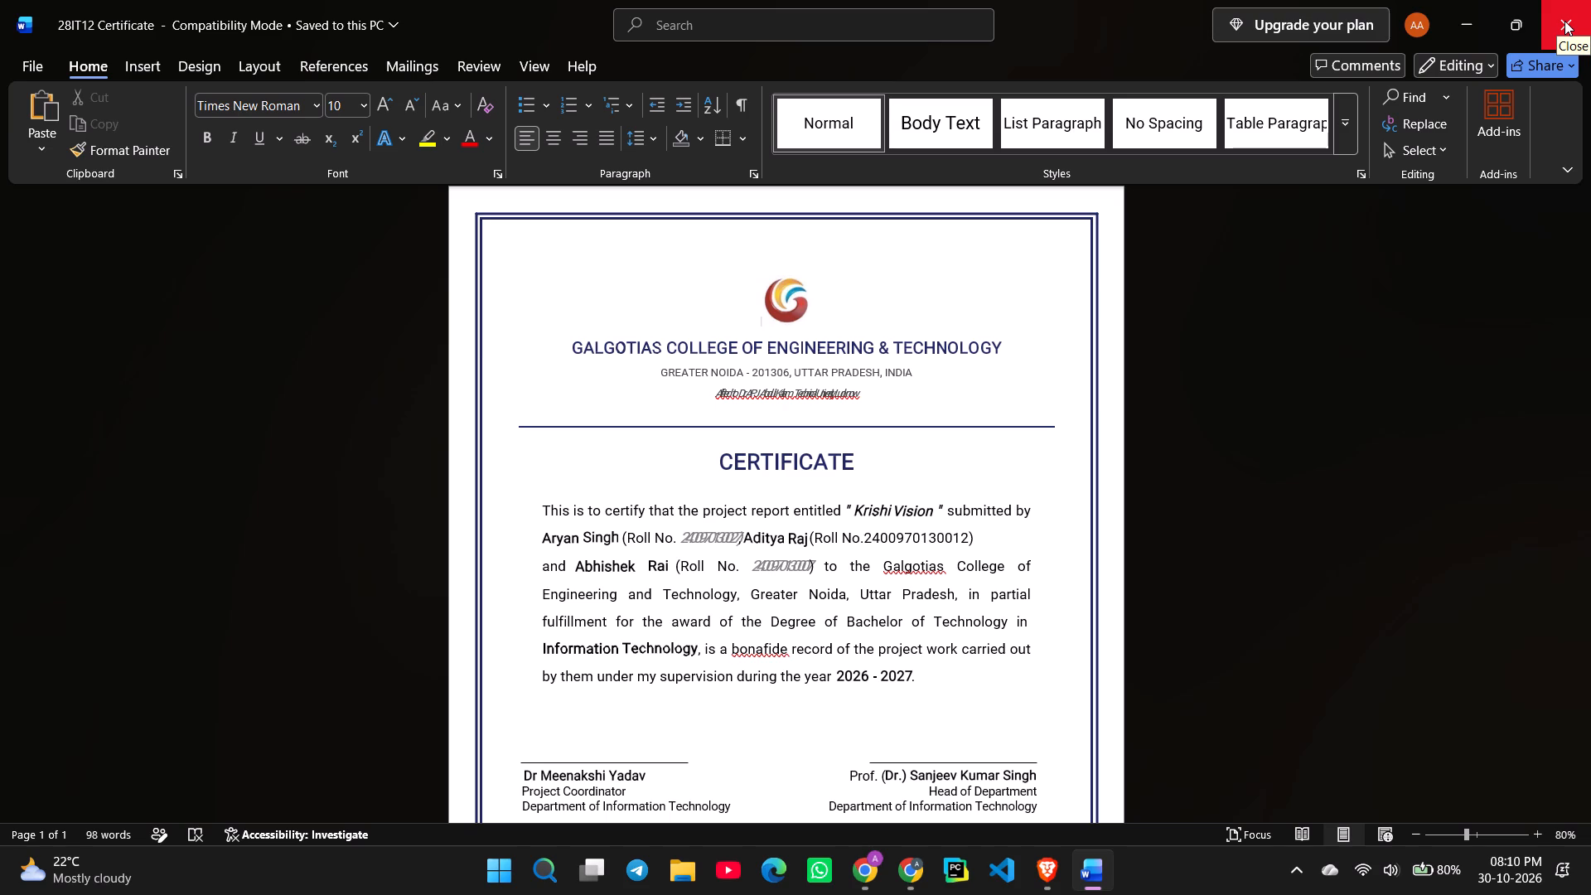
click(1588, 2)
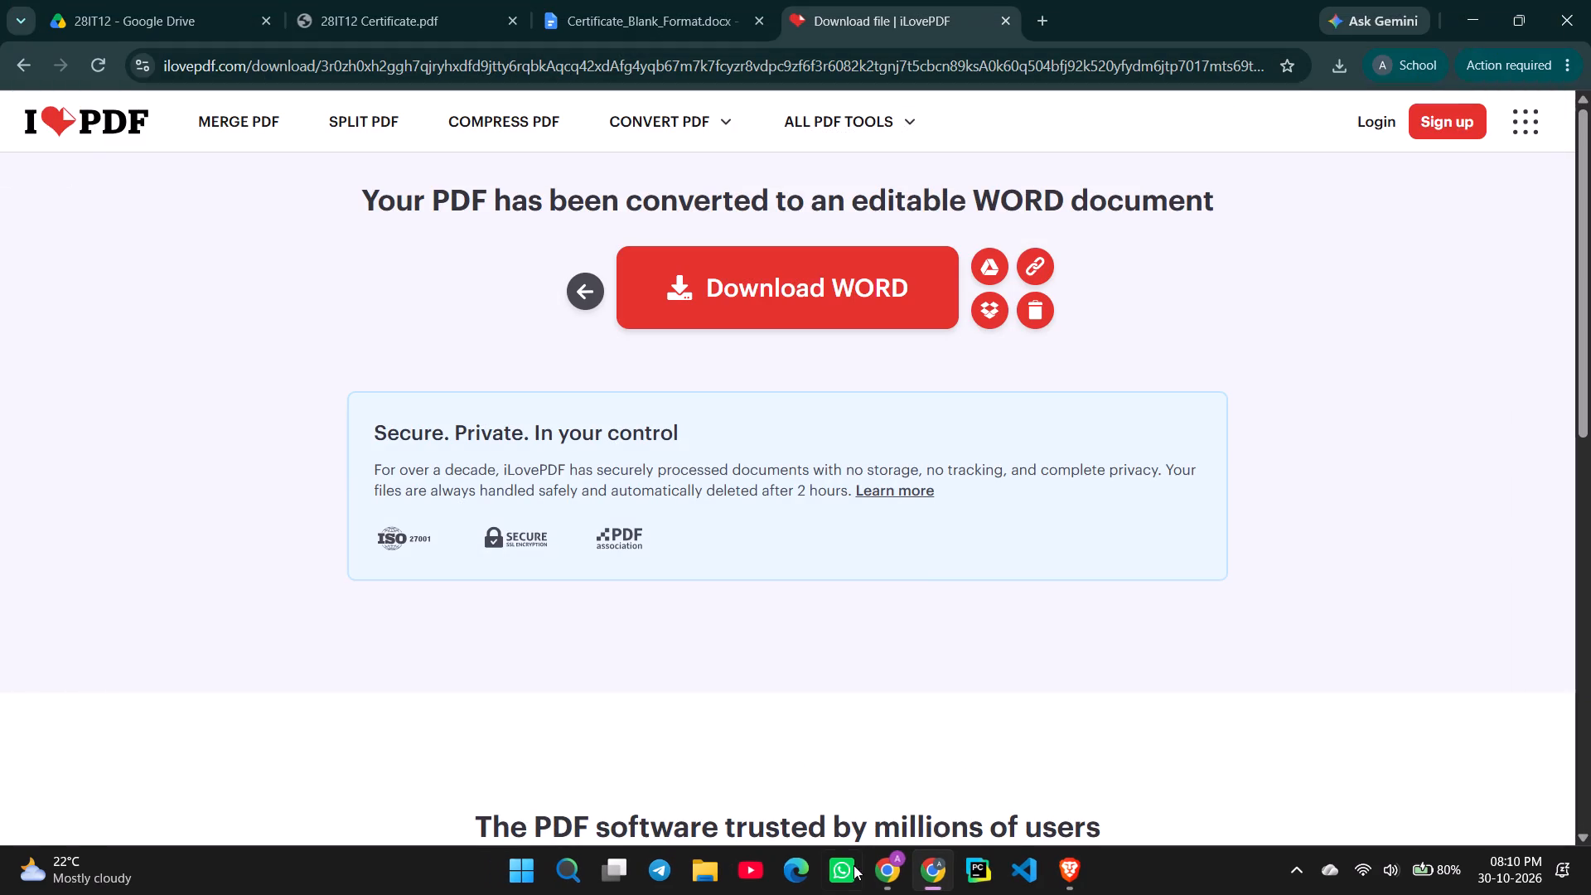
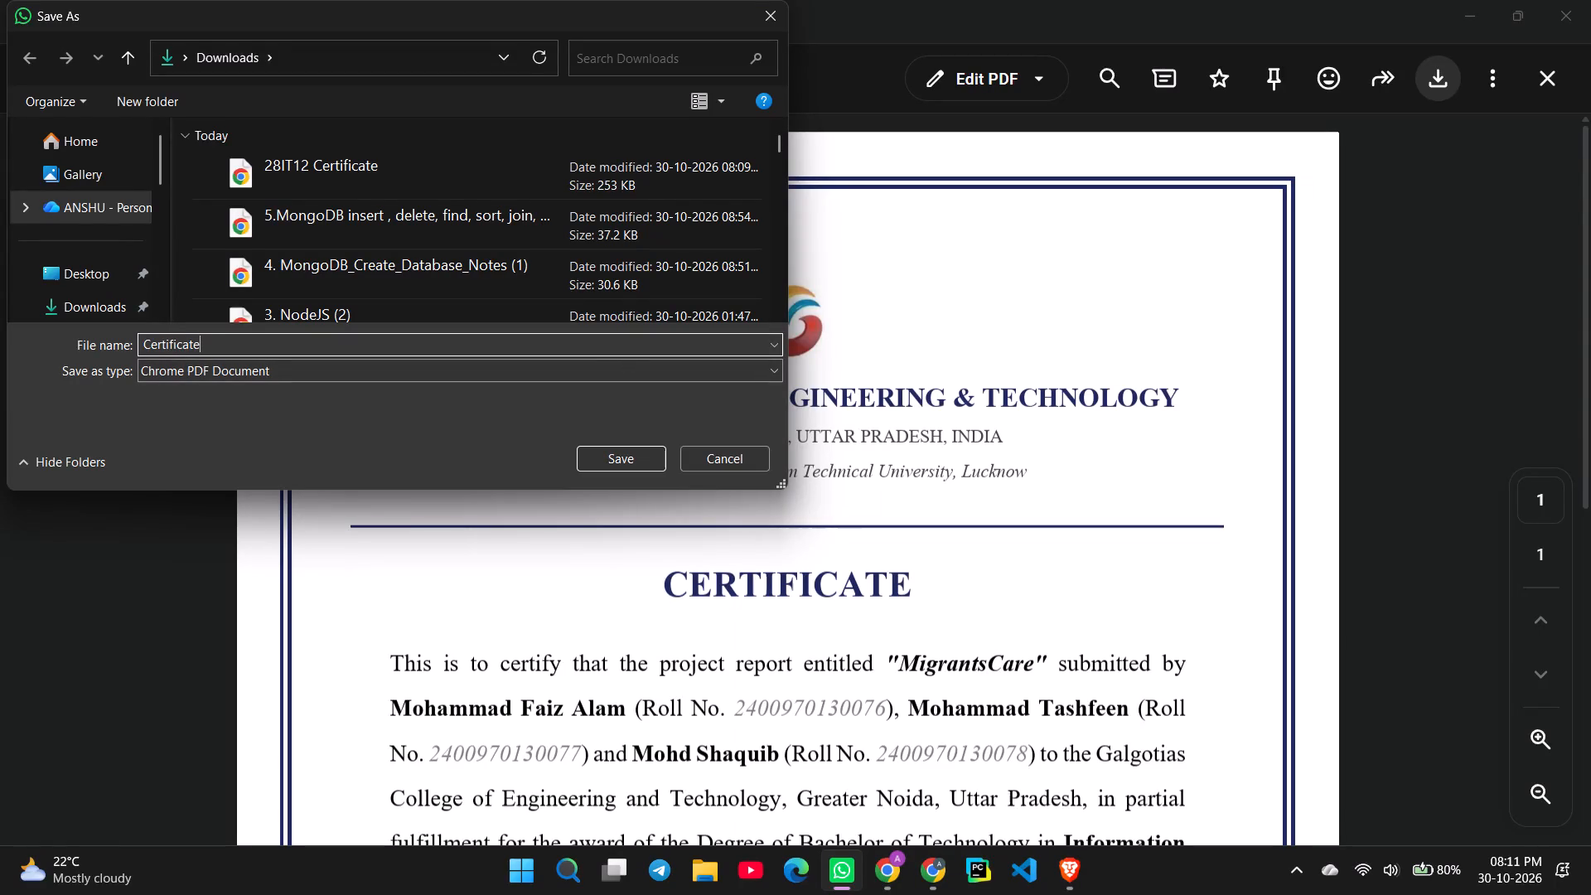
Name the certificate PDF being saved from WhatsApp to Downloads "28 IT 36 Certificate".
click(157, 341)
key(Left)
key(Left)
key(Left)
text(8)
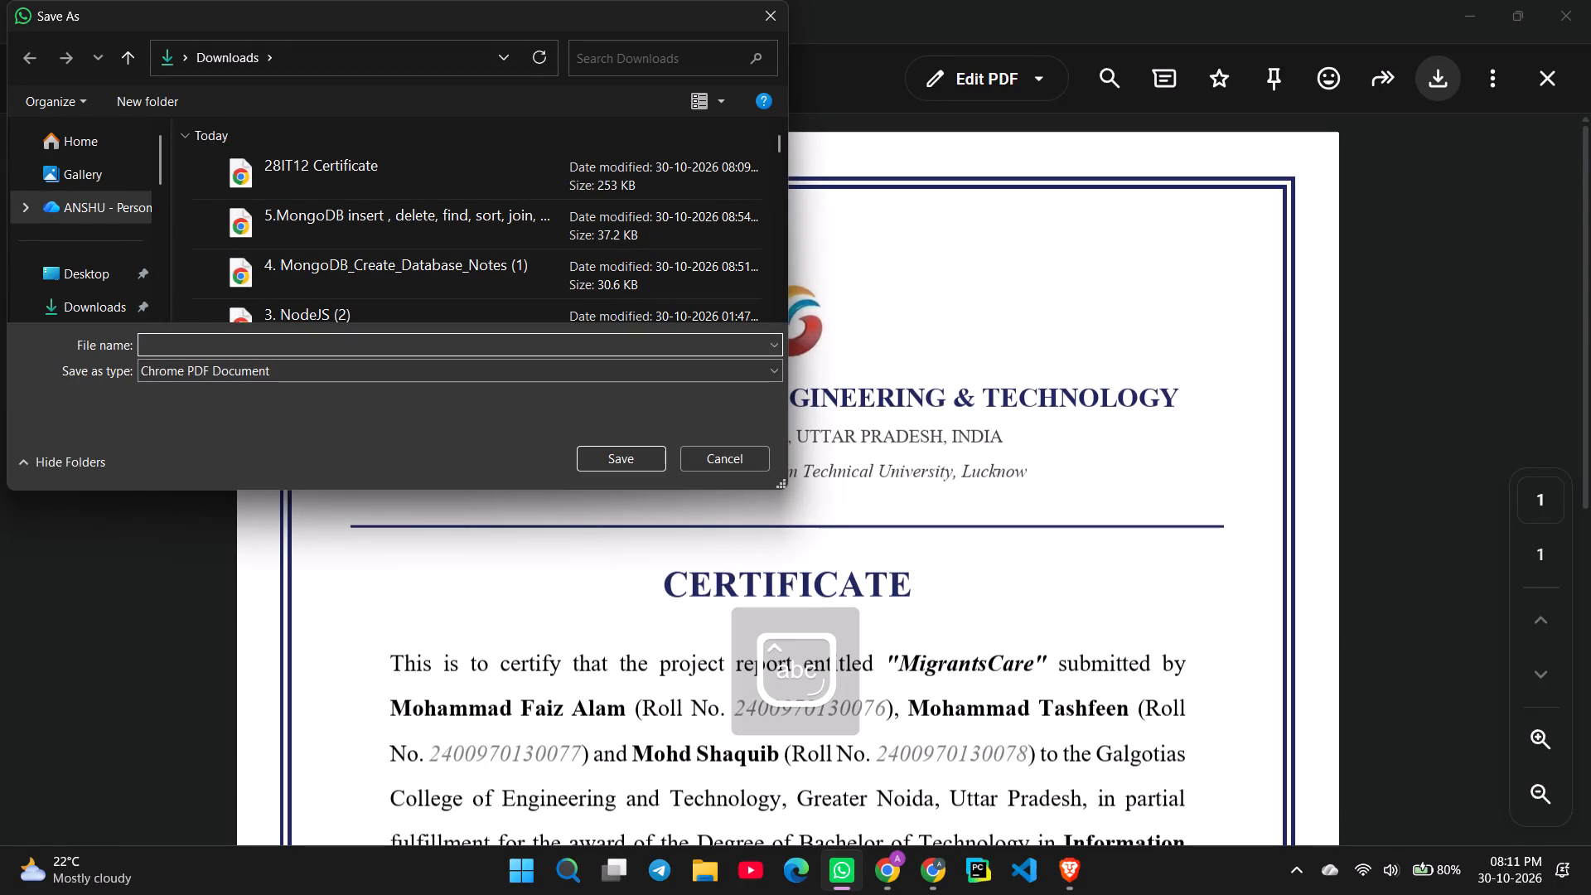
key(space)
text(IT)
key(space)
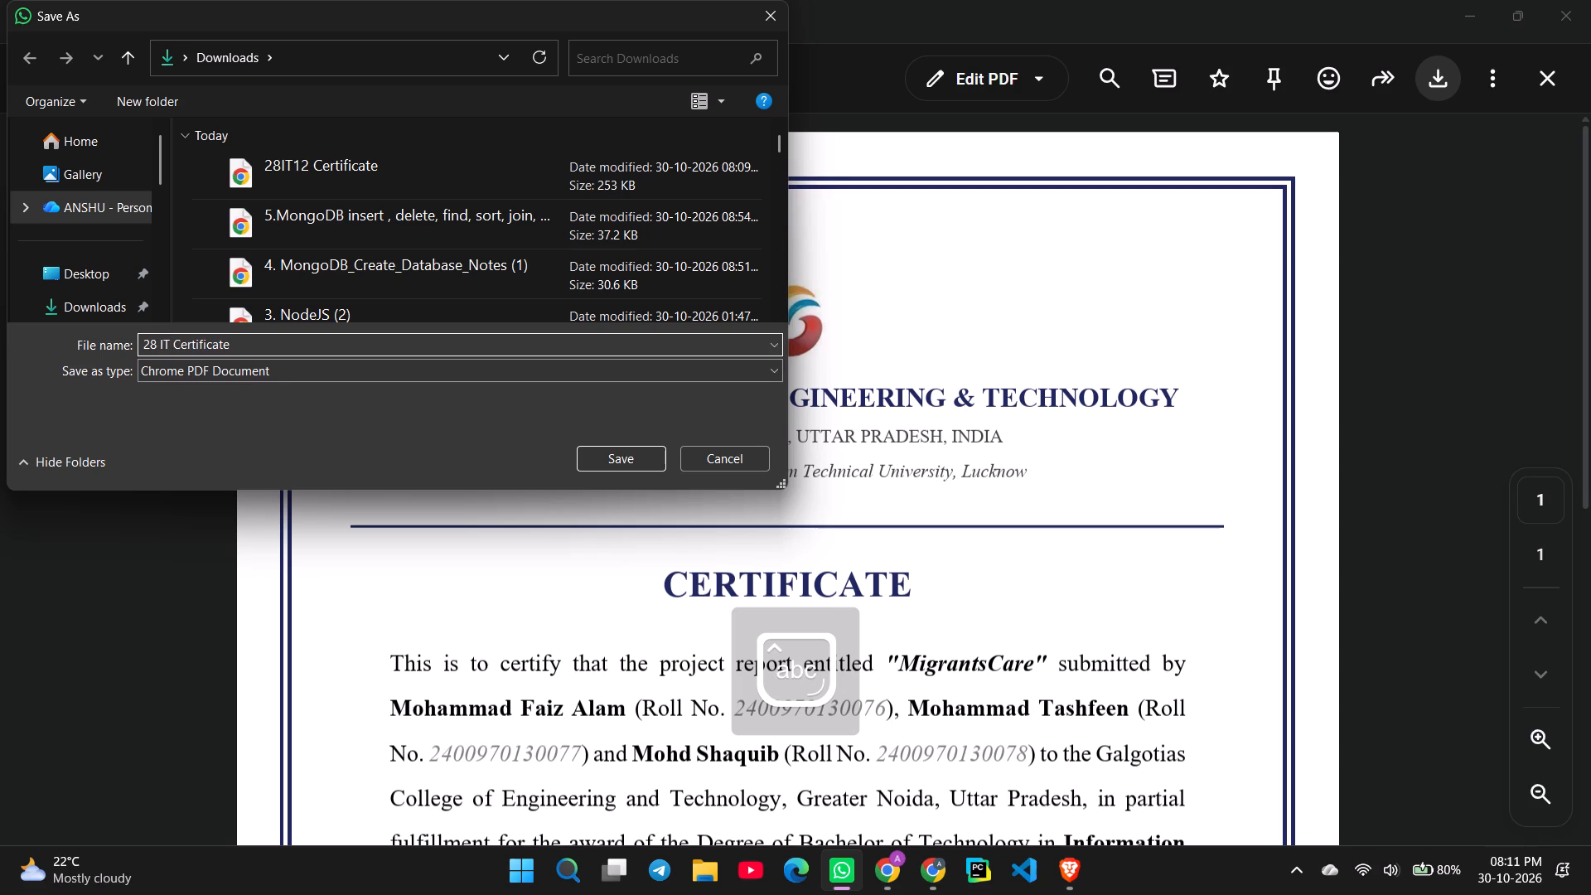
key(3)
key(6)
key(space)
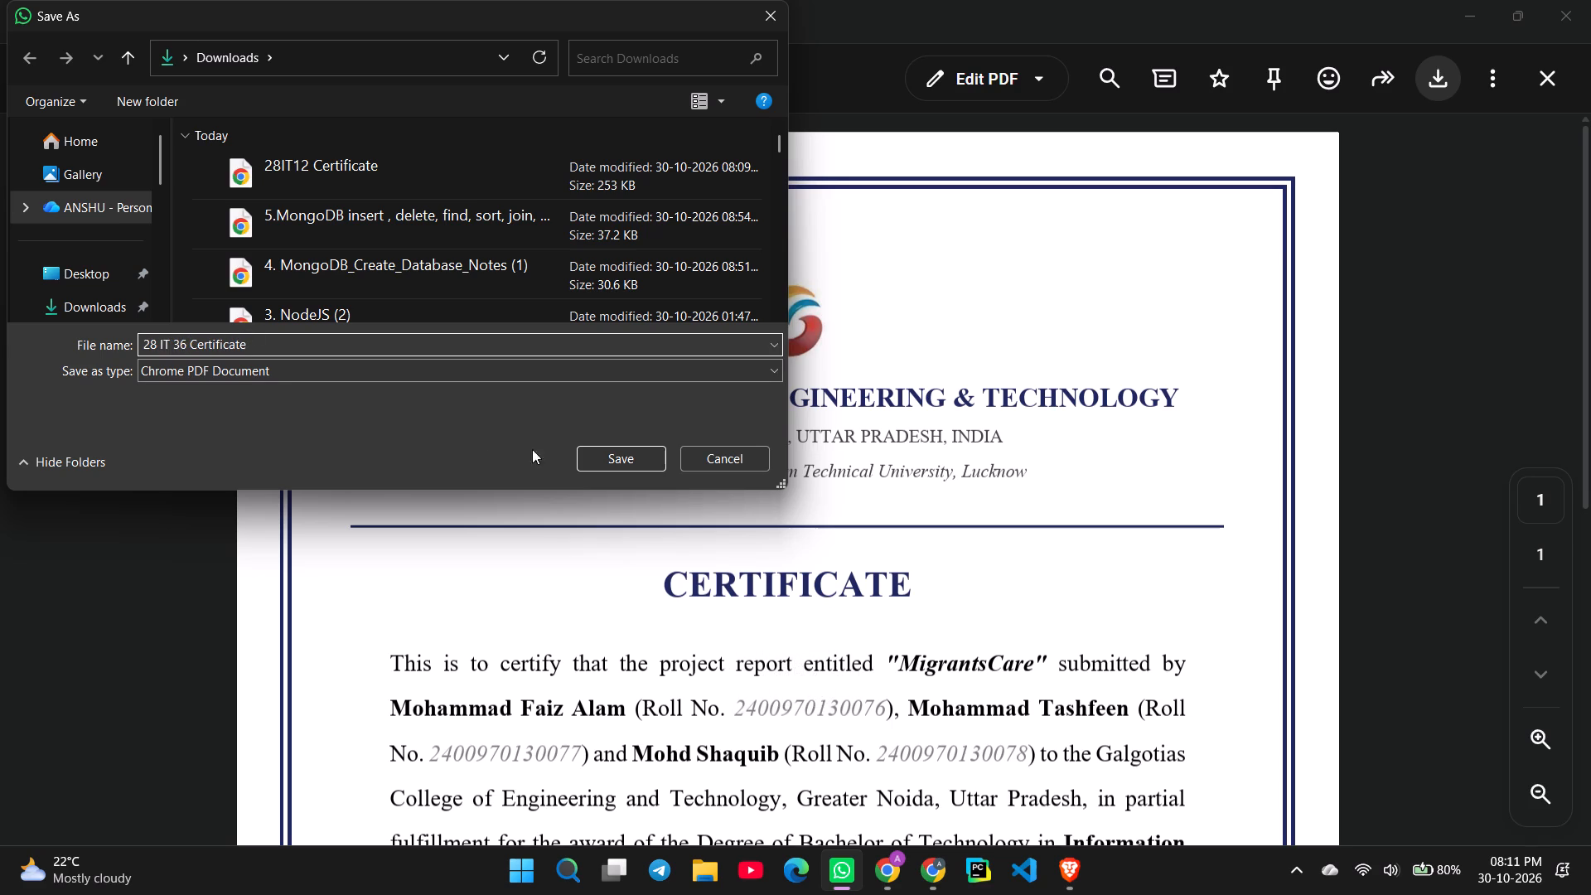
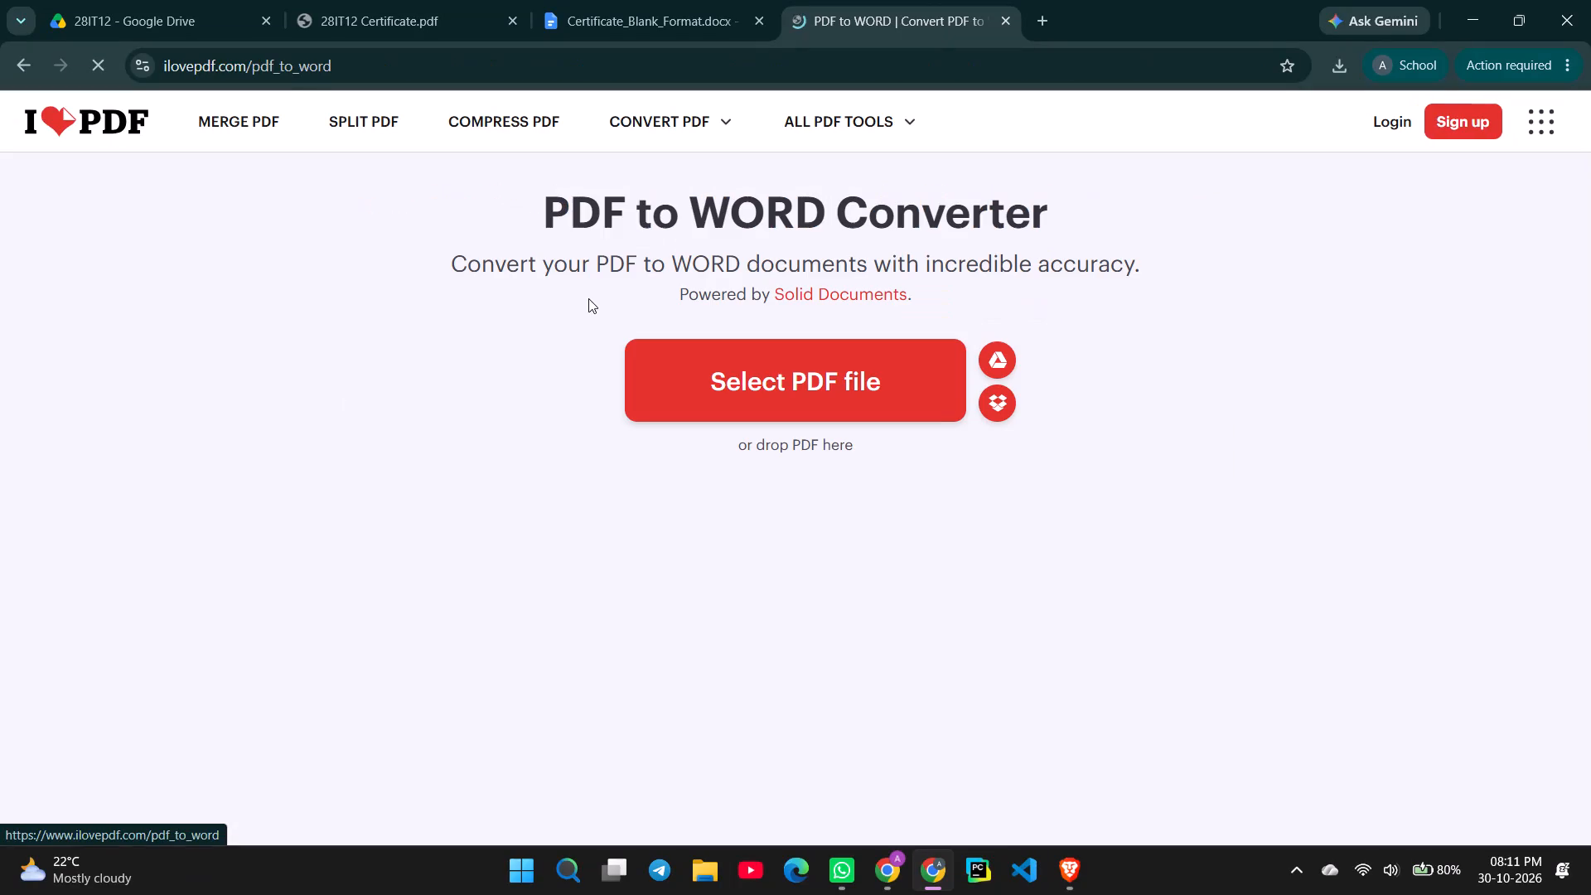
Load the 28 IT 36 Certificate PDF from Downloads into the converter and convert it to Word.
click(806, 345)
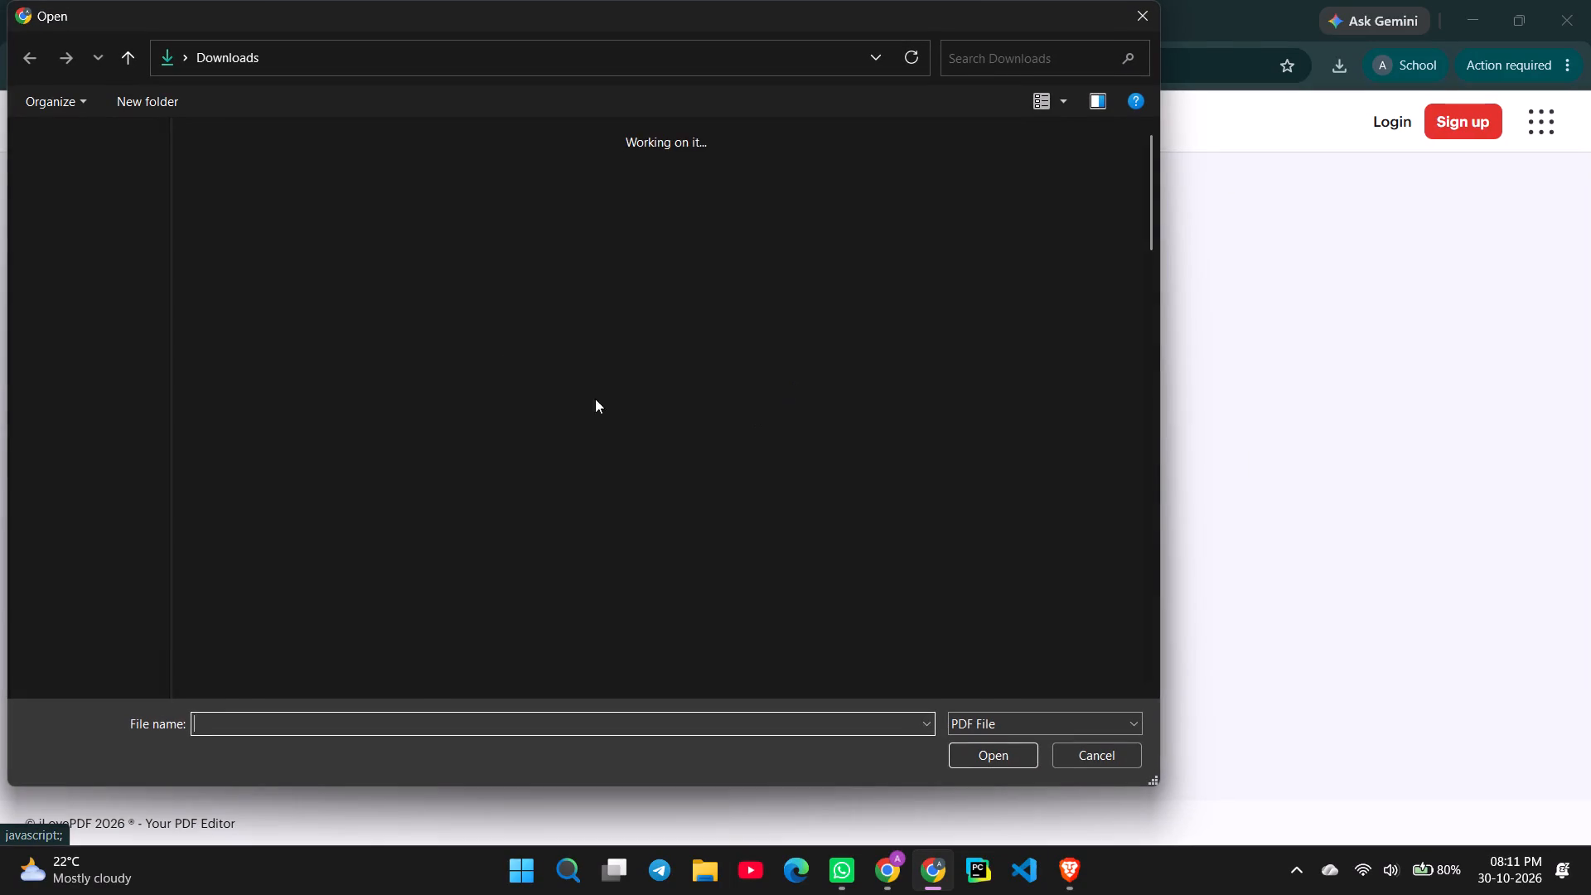
click(367, 188)
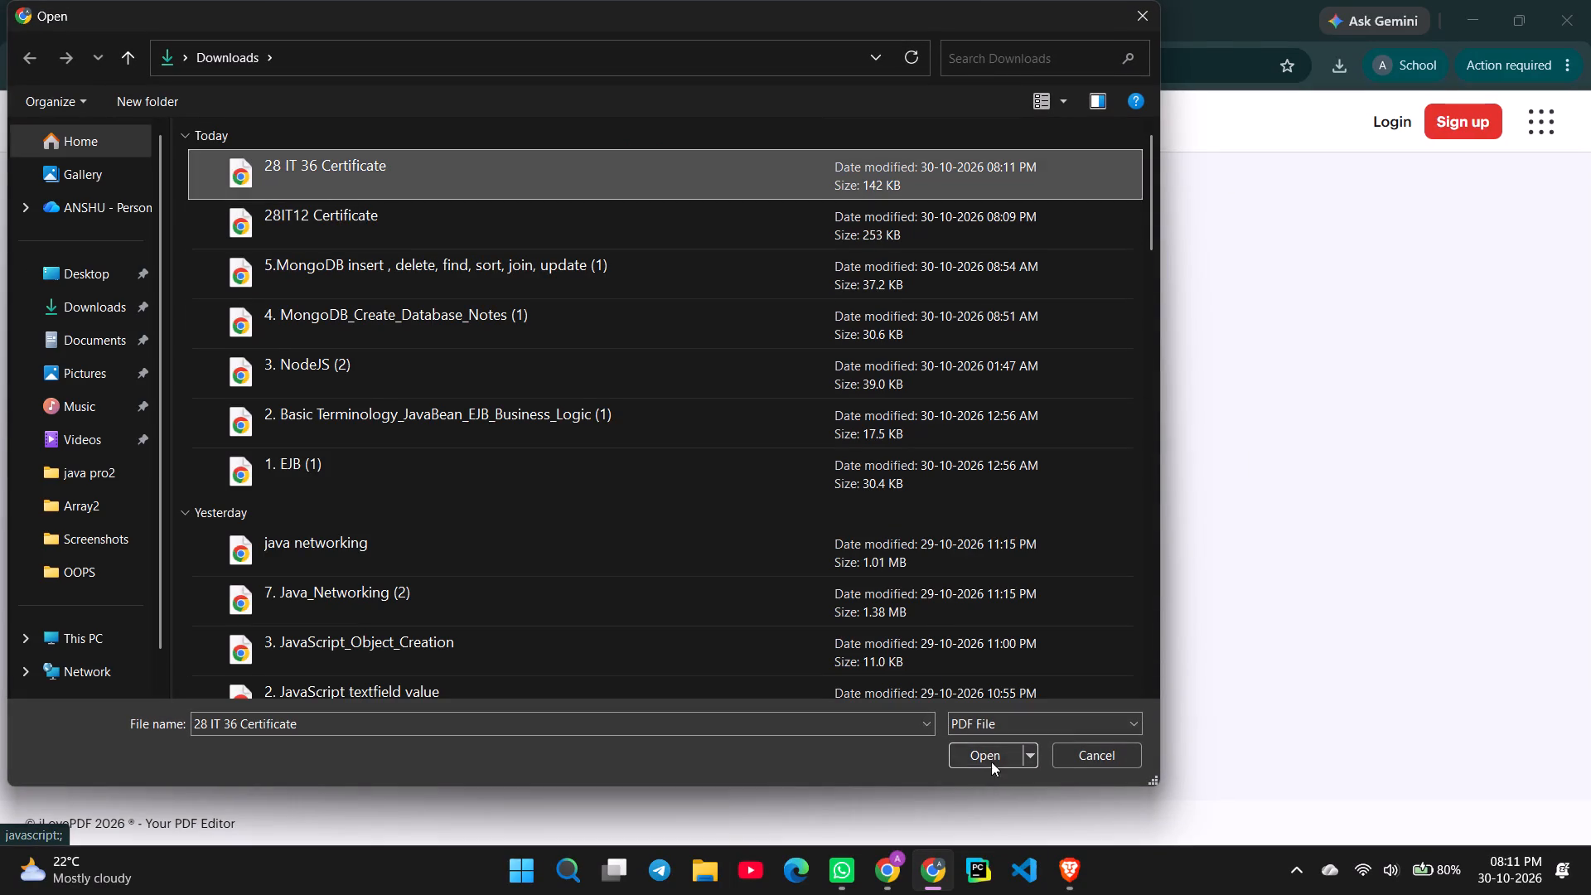
click(988, 750)
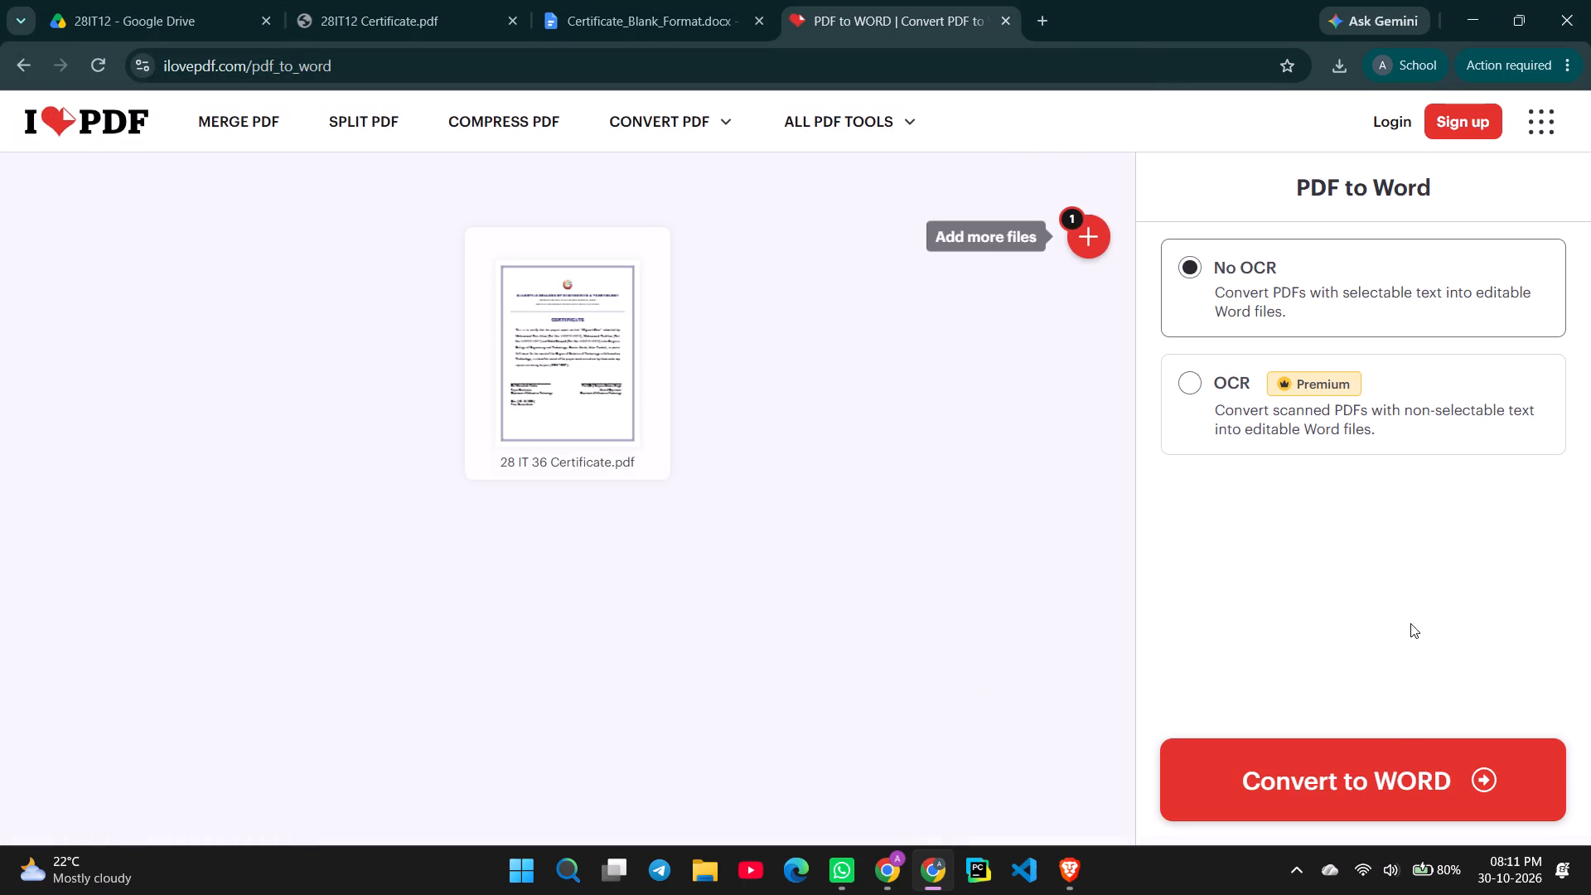
click(1376, 747)
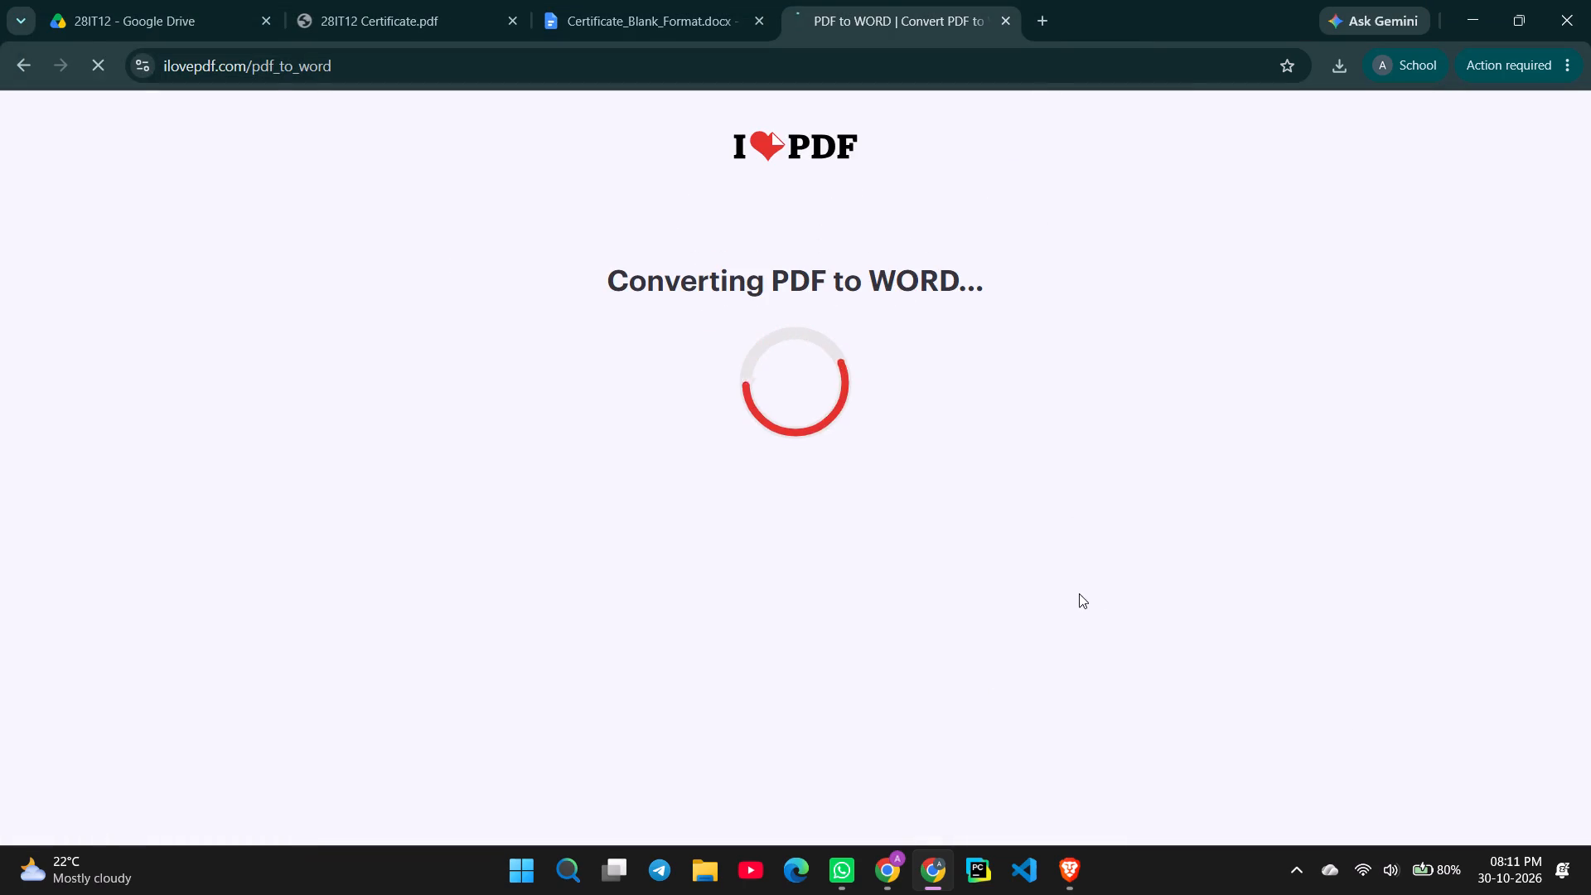
Download the converted 28 IT 36 Certificate Word document, open it in Word and enable editing.
click(857, 309)
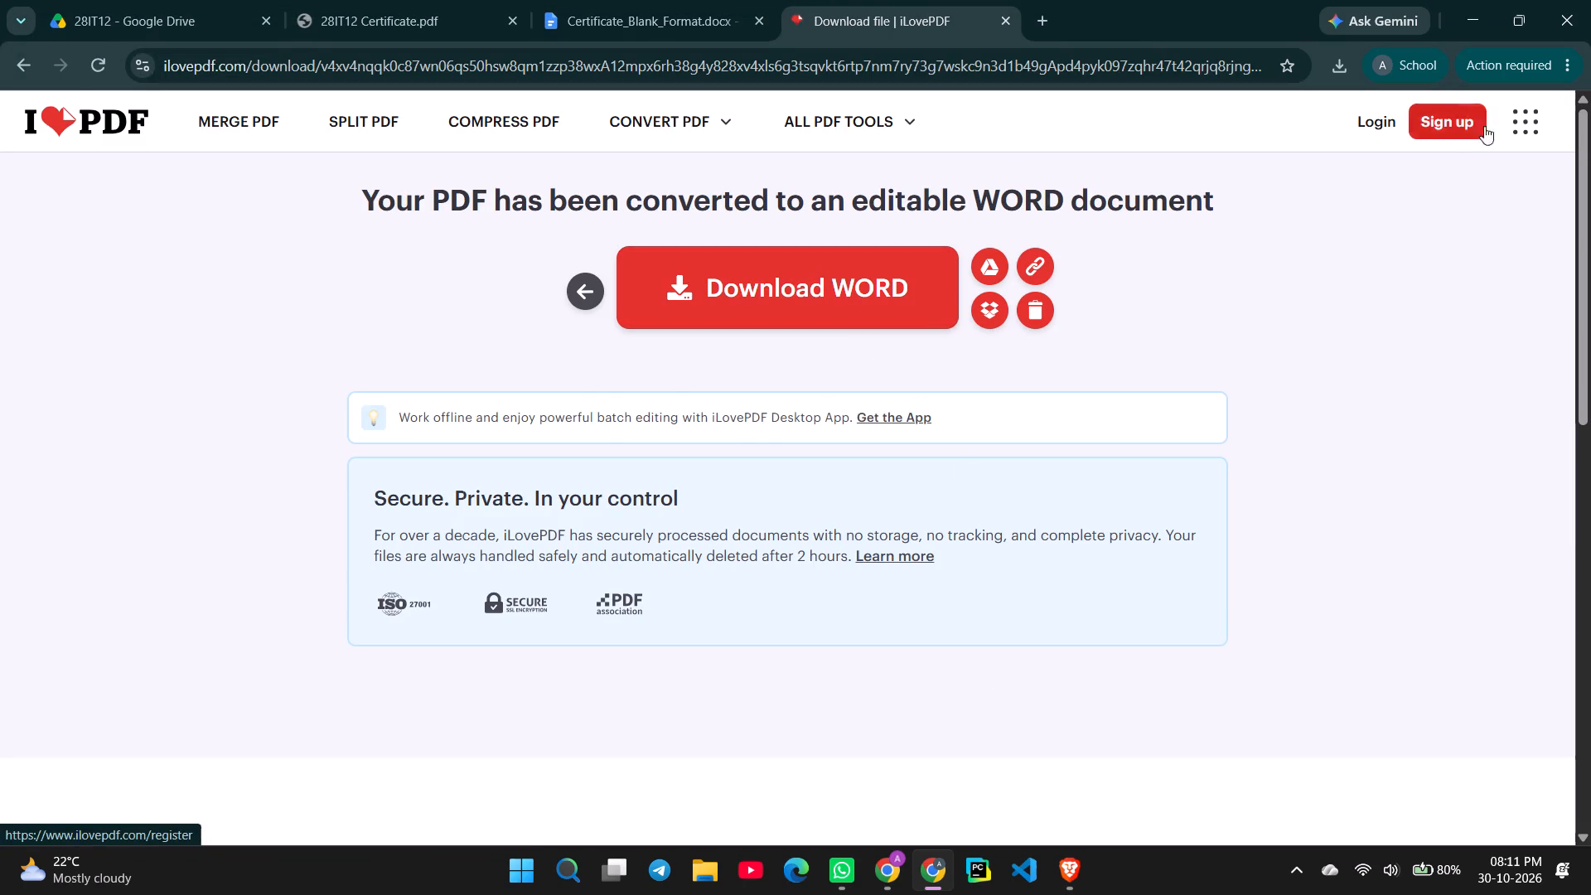
click(1231, 123)
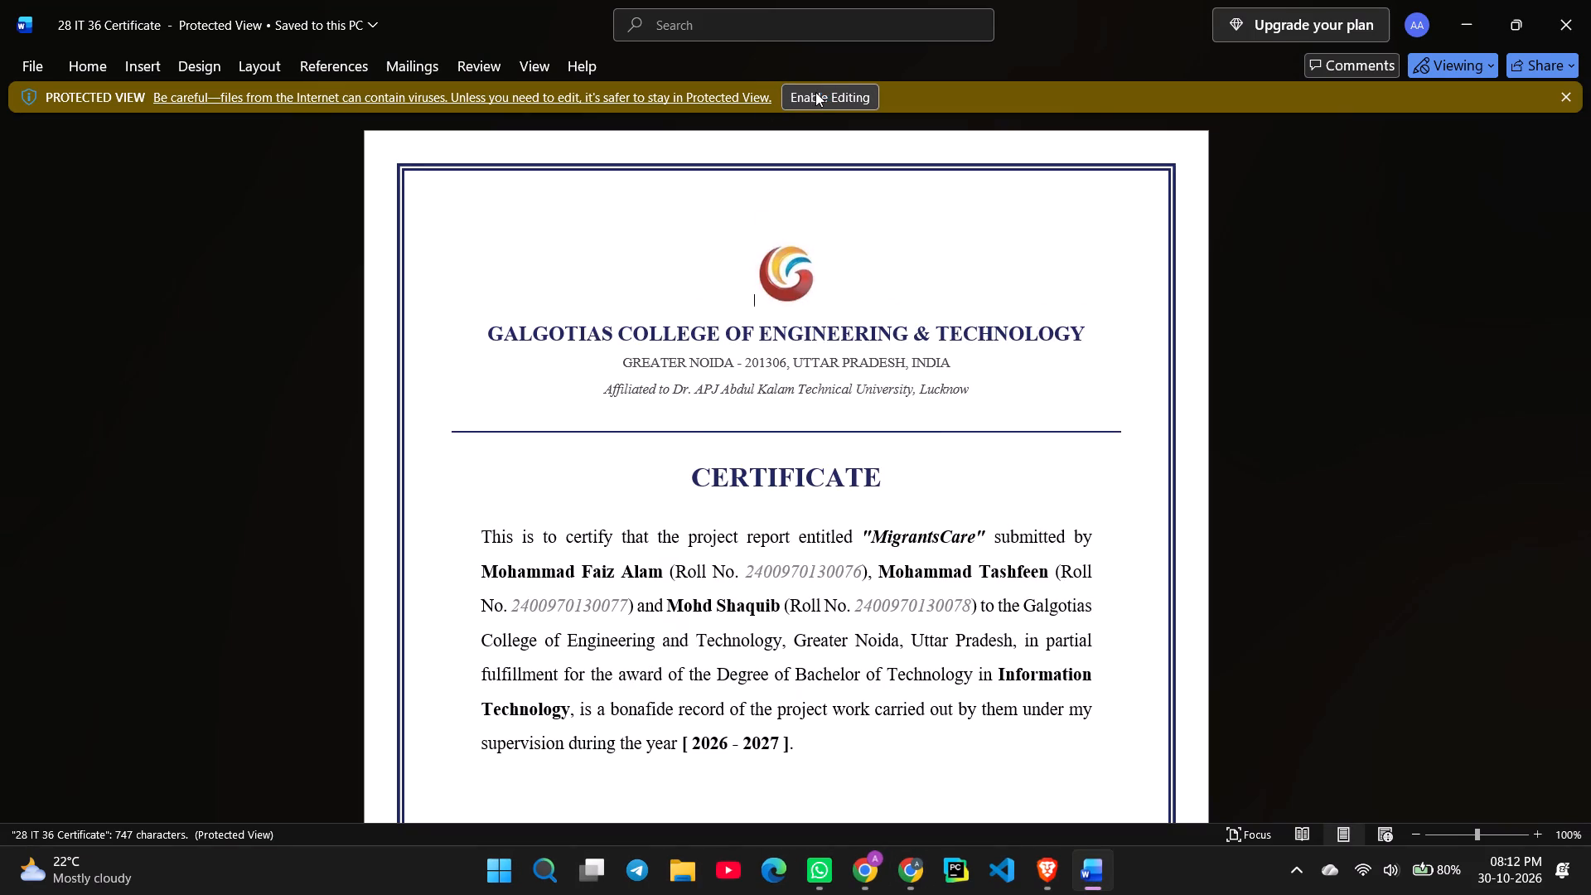
click(817, 94)
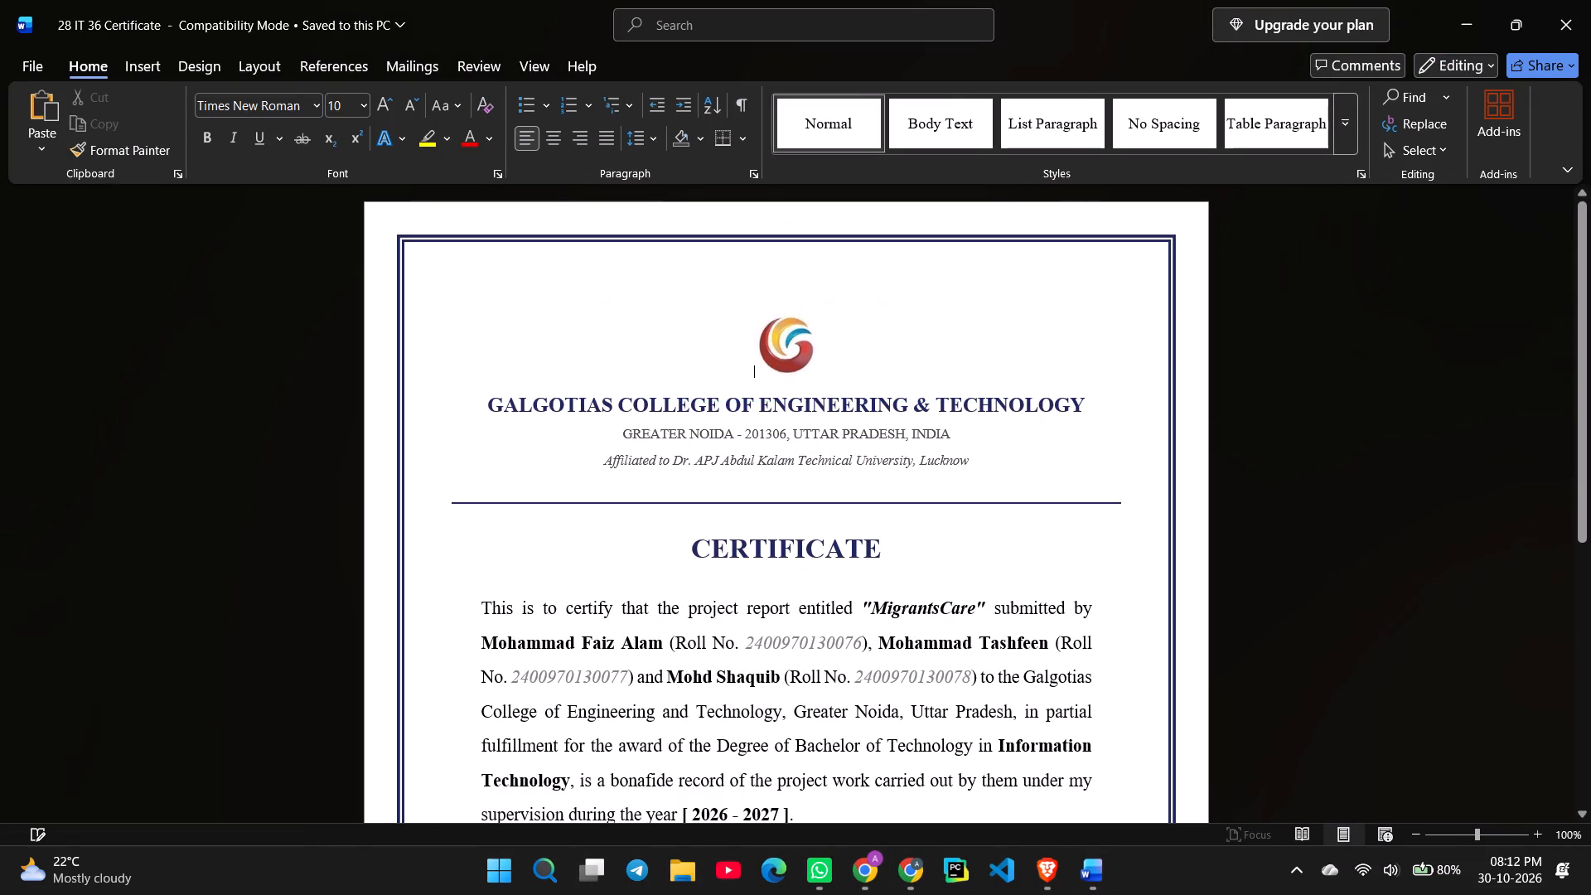
Check the converted certificate's layout and place the text cursor at the end of the project title "MigrantsCare".
scroll(939, 505, down, 1)
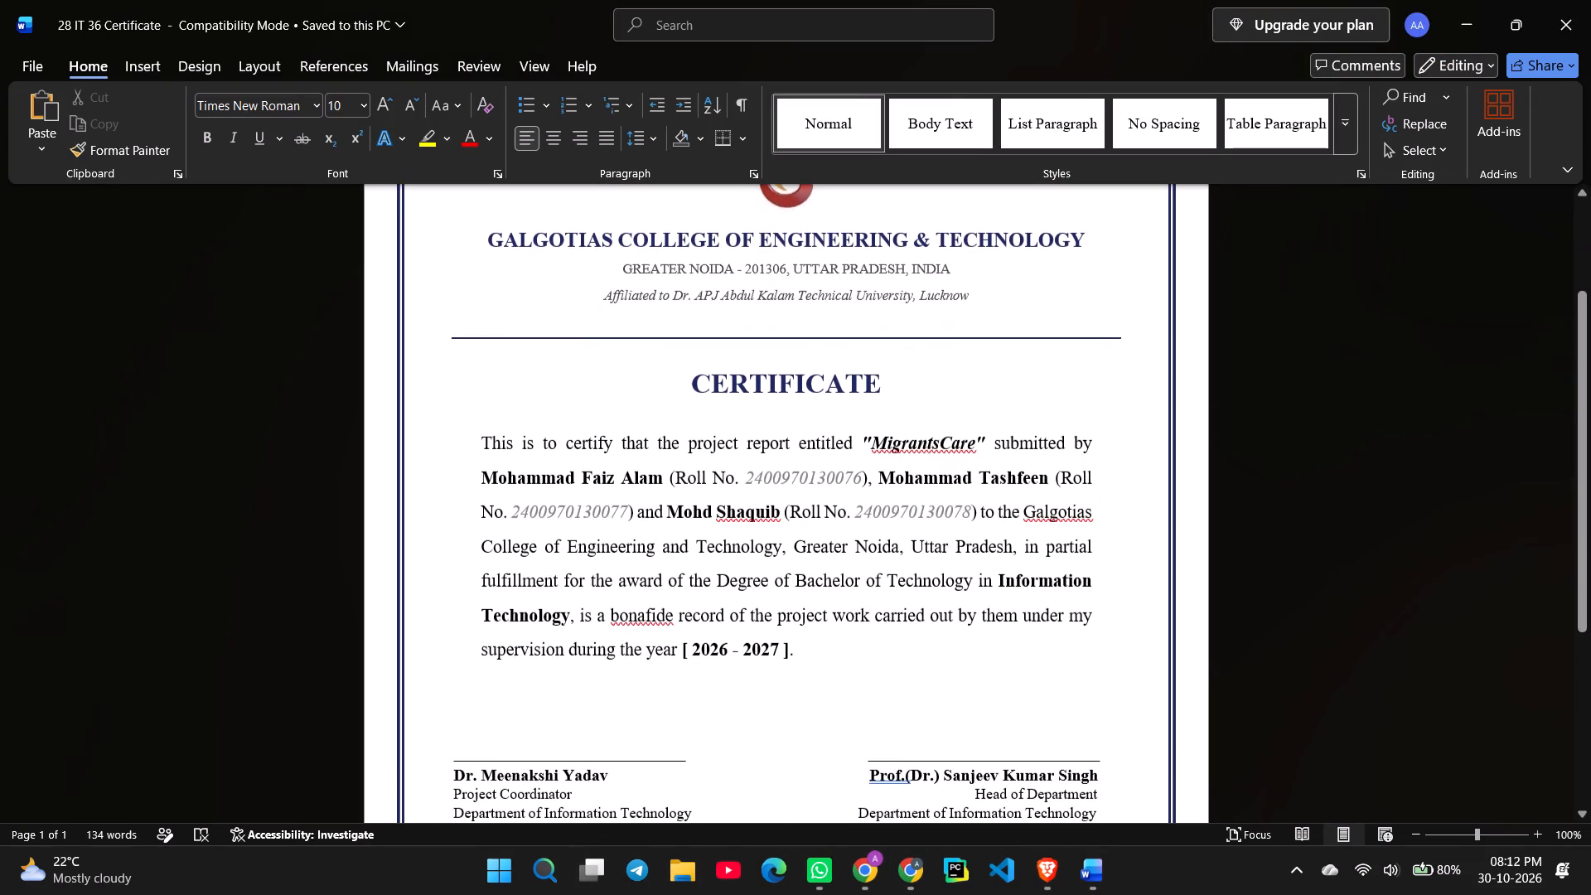
scroll(939, 505, down, 3)
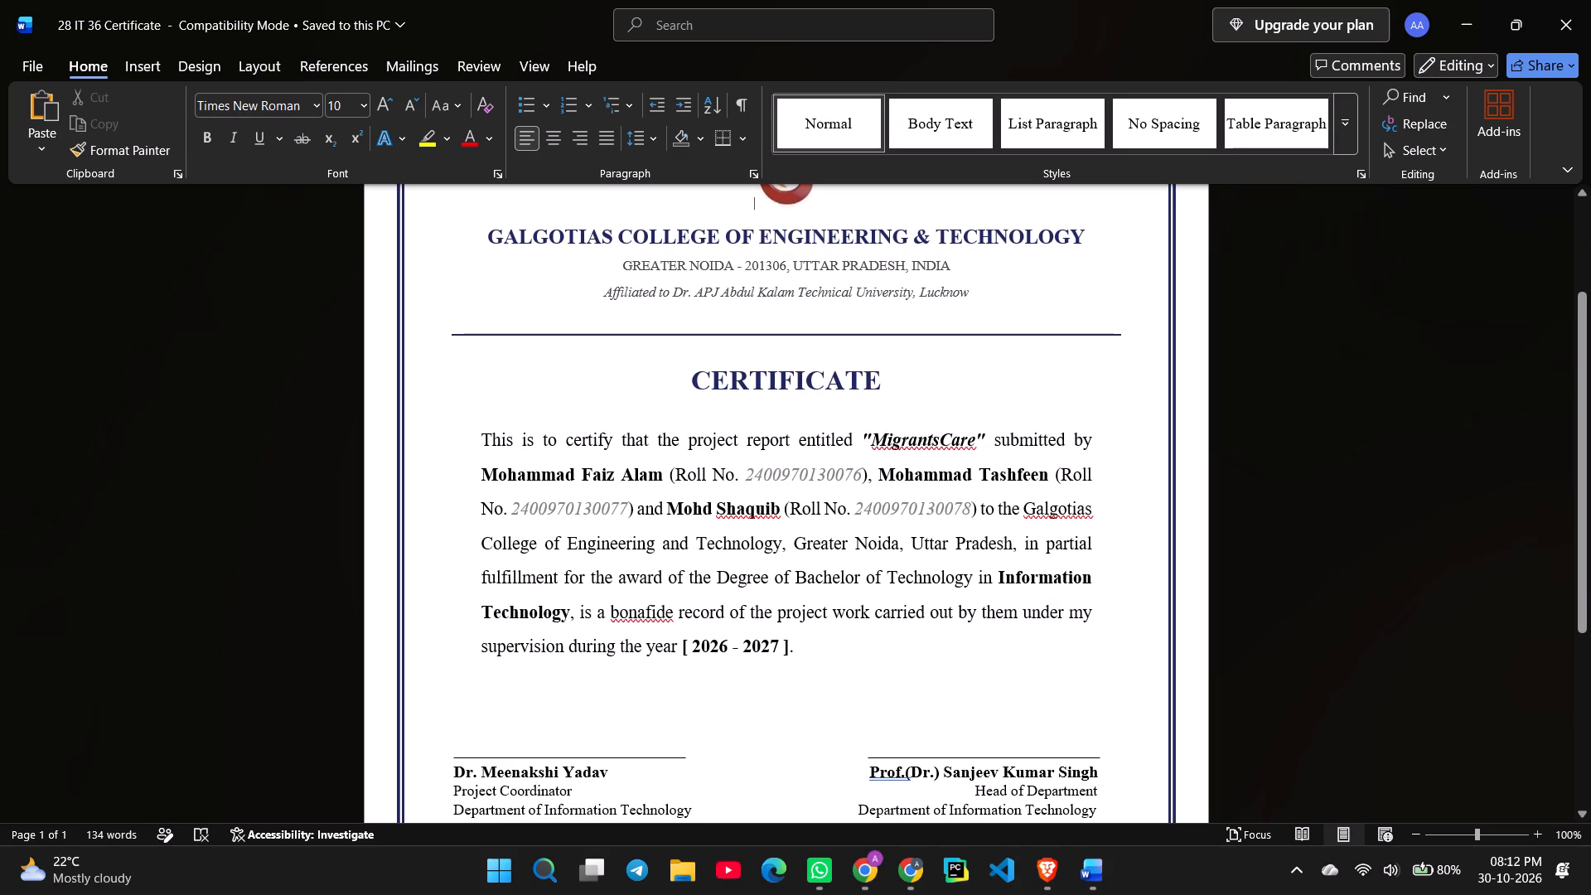
click(973, 442)
key(Right)
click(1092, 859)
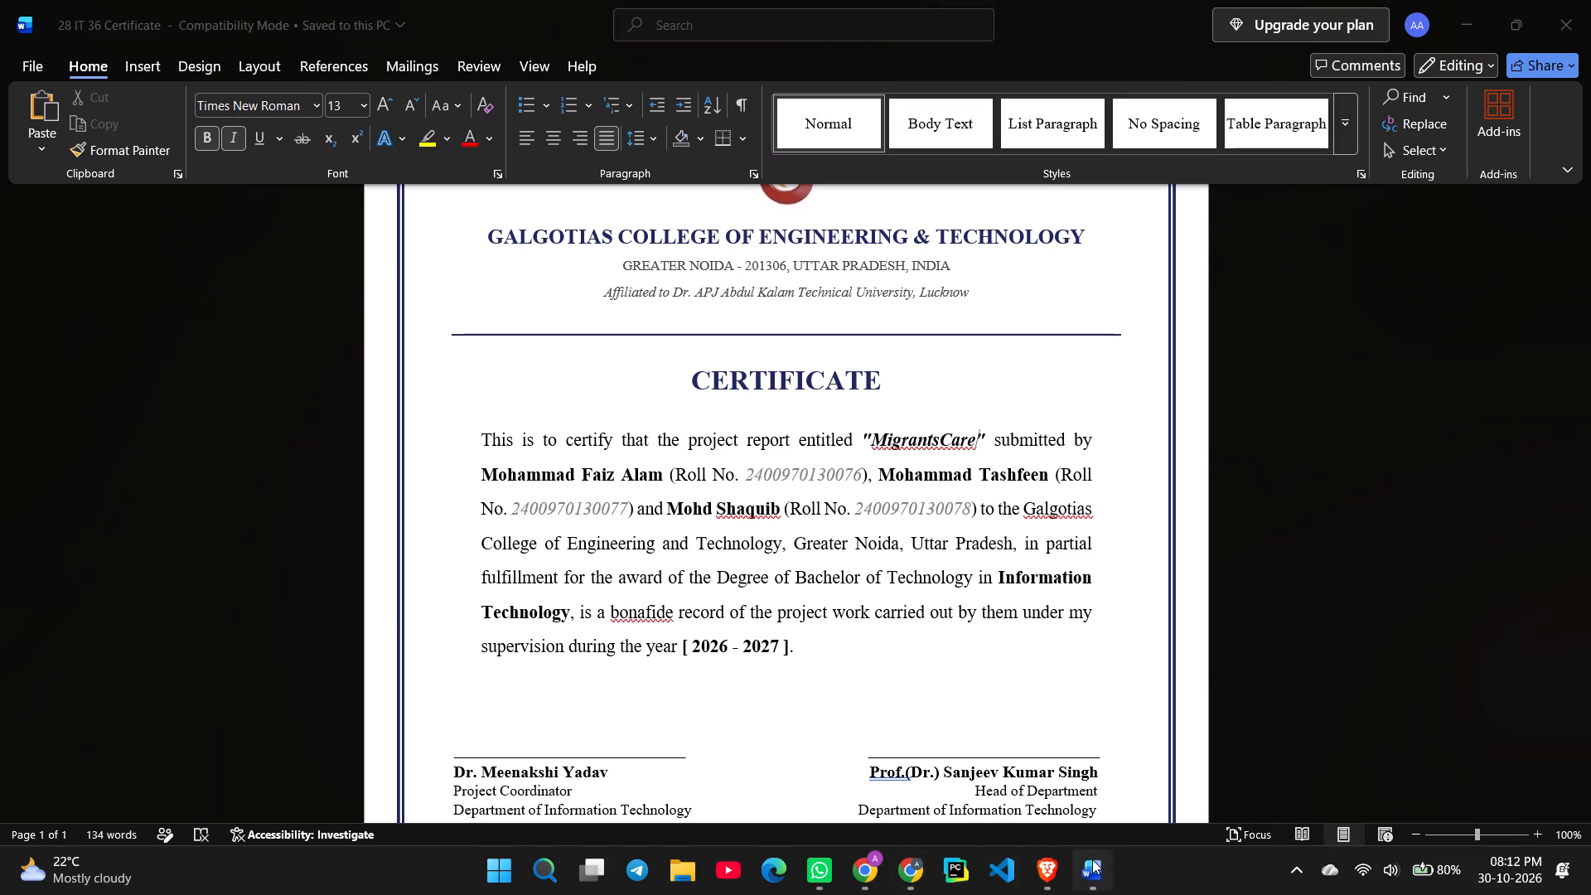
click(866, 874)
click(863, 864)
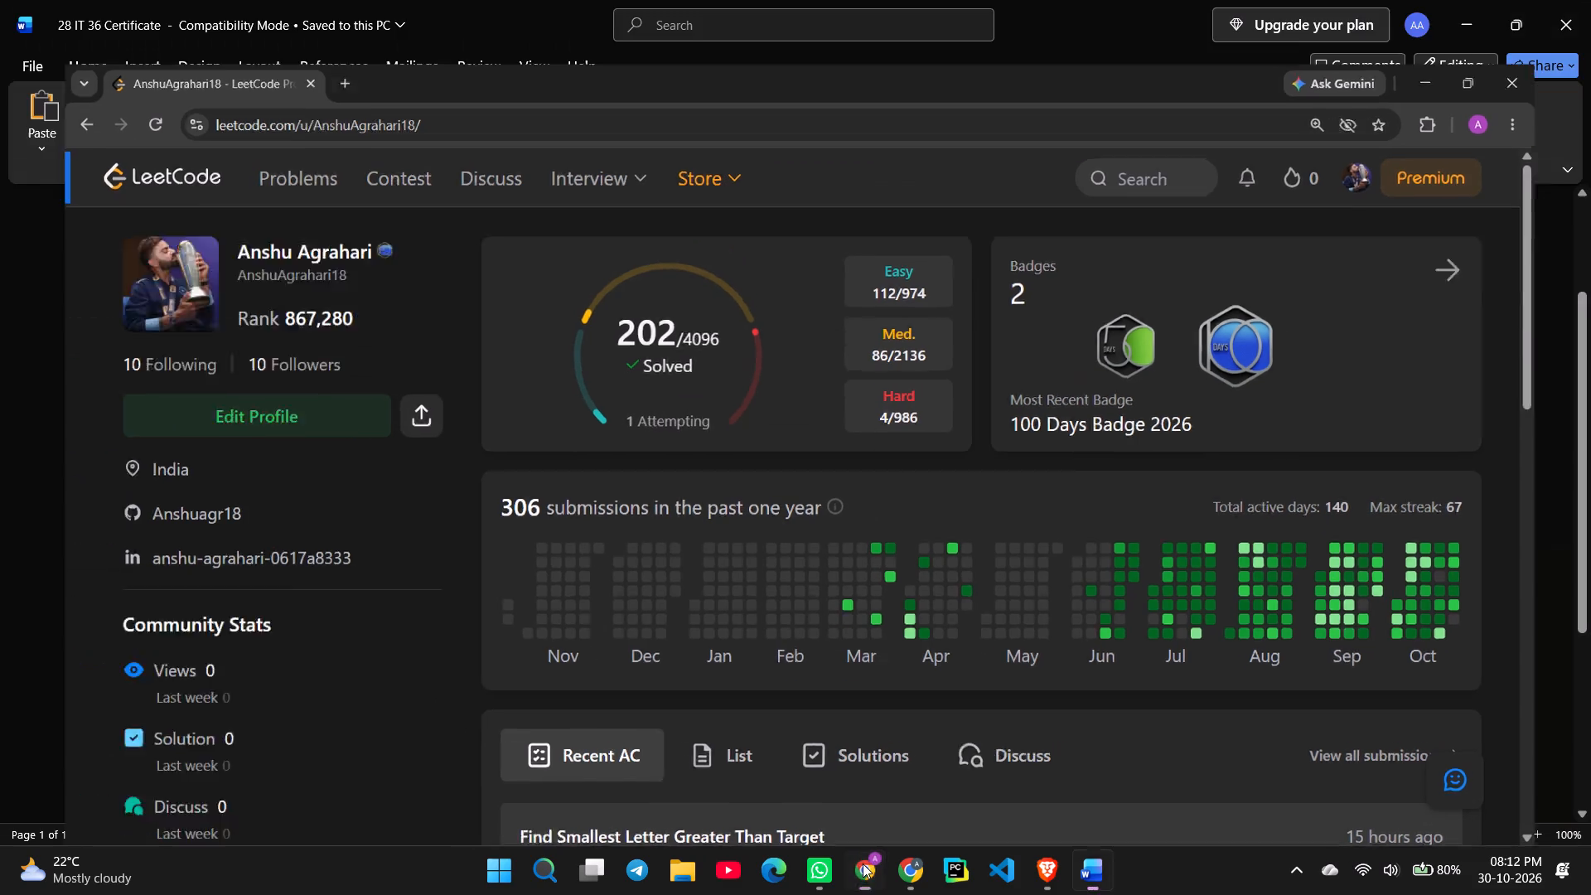
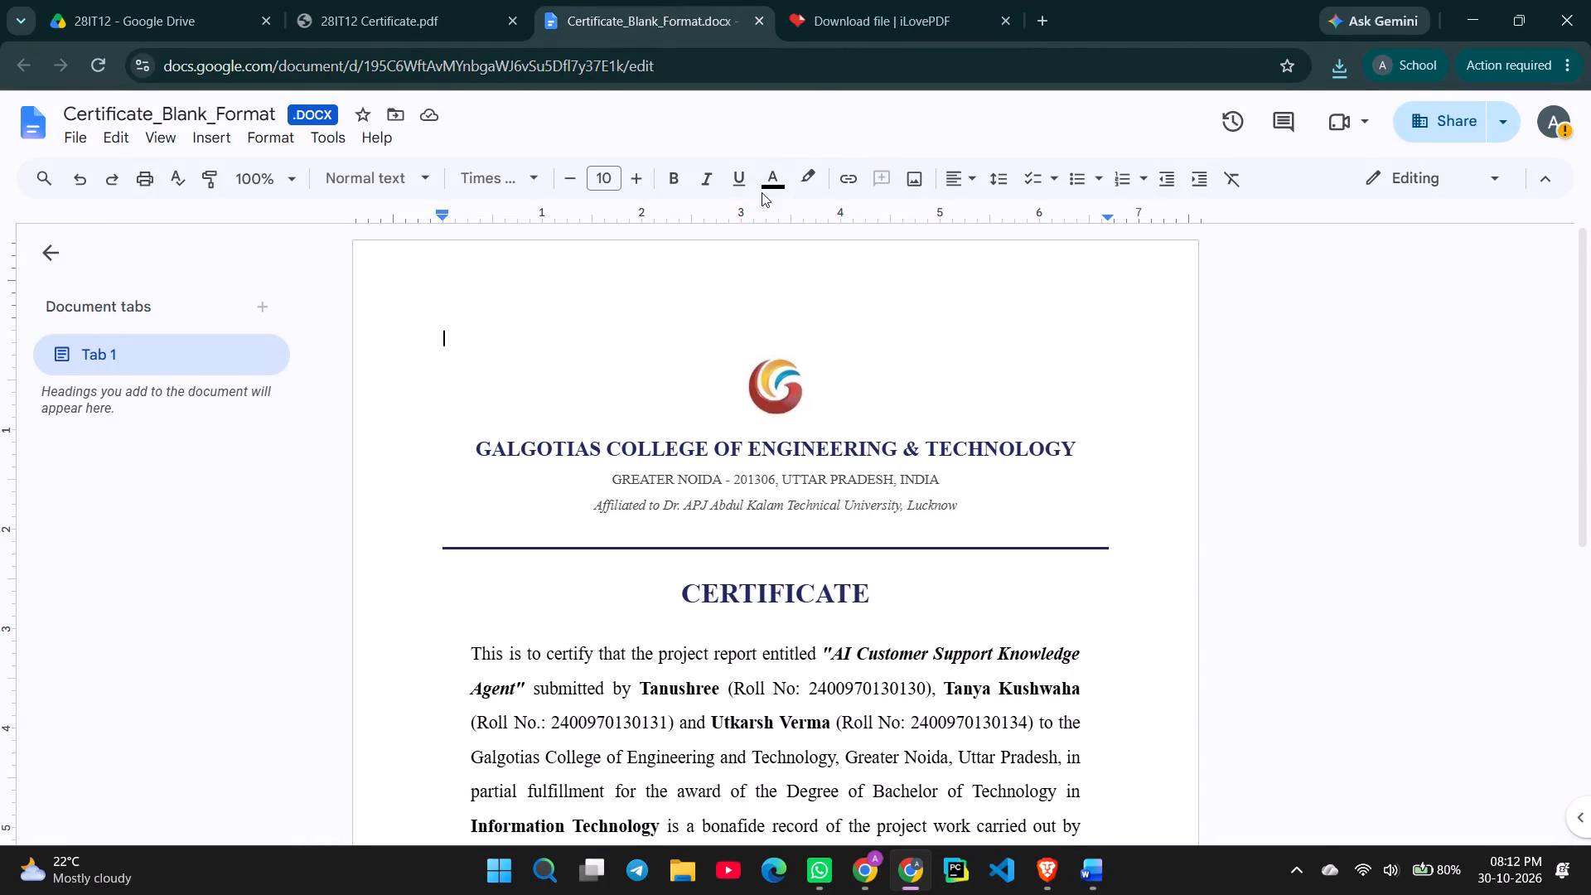
Look over Certificate_Blank_Format in Google Docs and delete the initial V of the third student's surname.
click(786, 714)
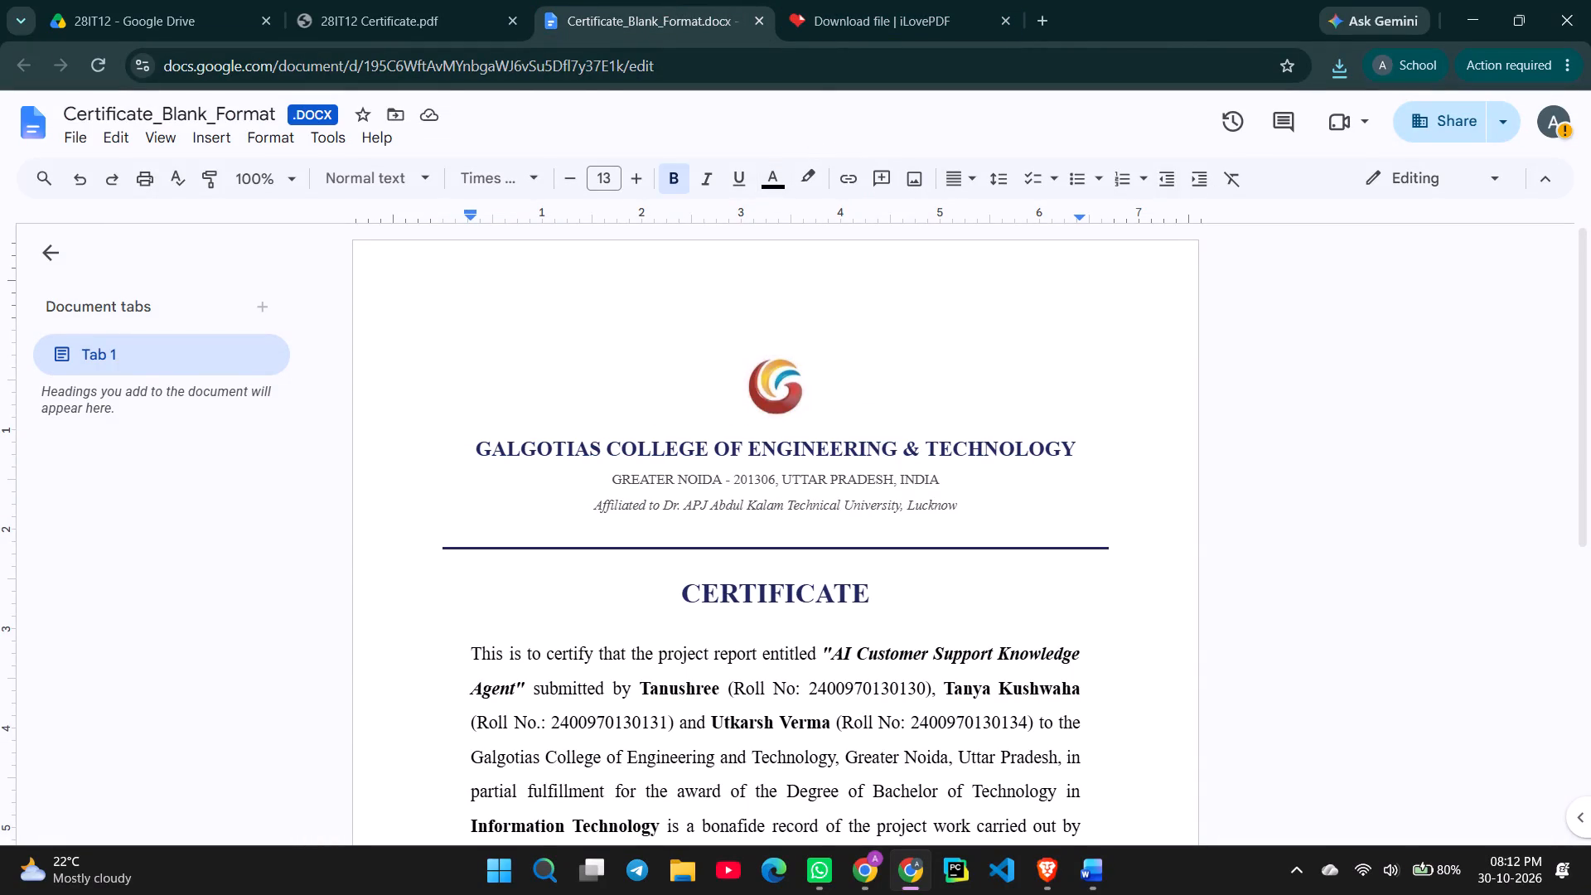
scroll(838, 430, down, 5)
scroll(838, 430, up, 1)
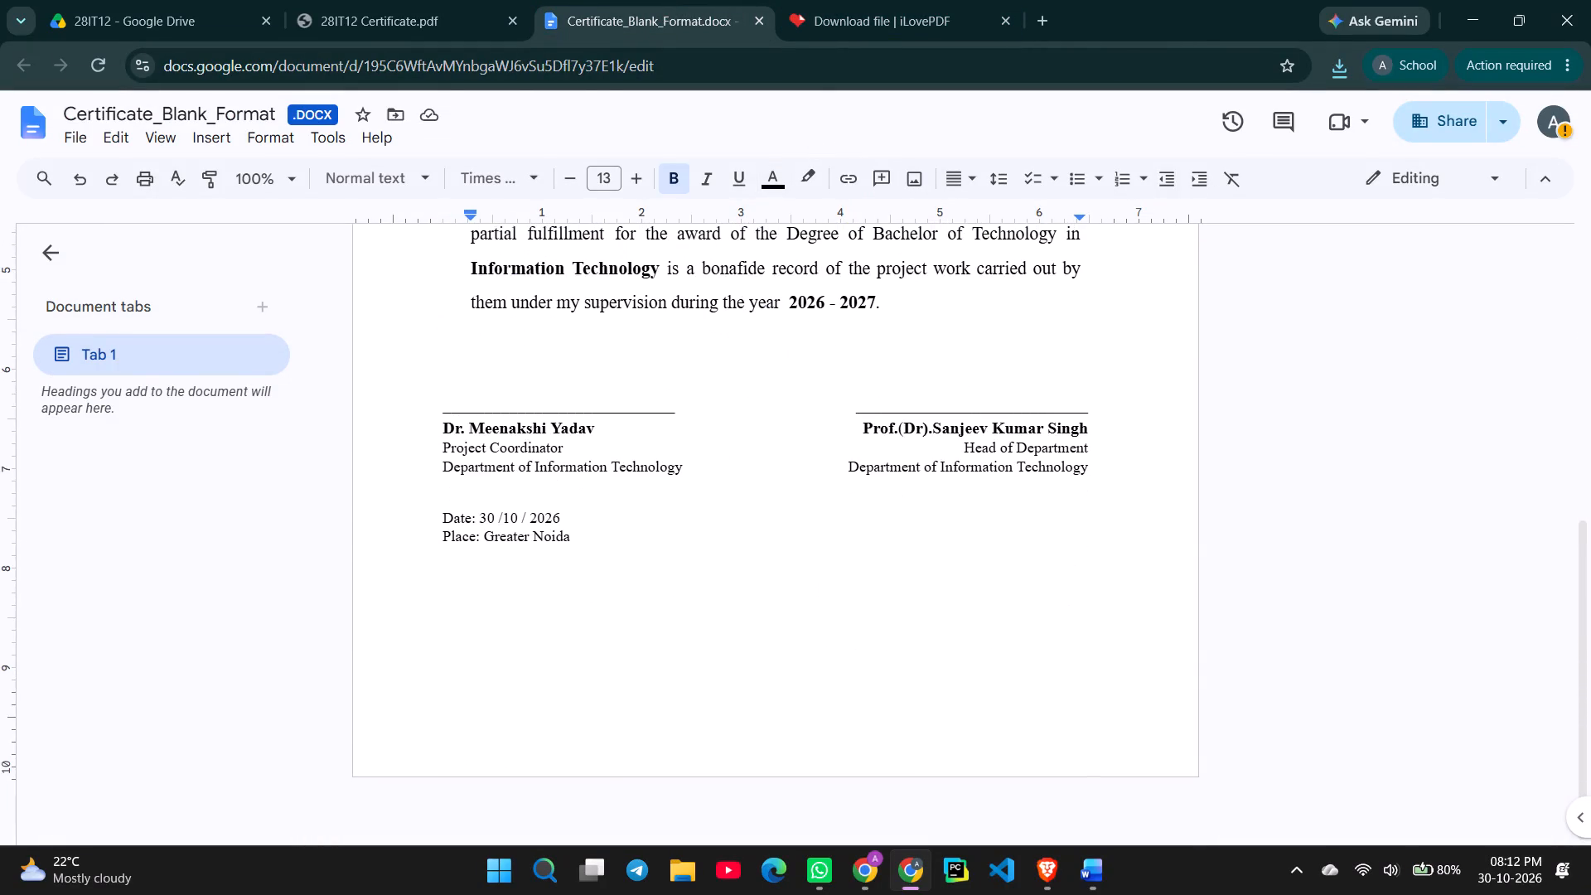
scroll(838, 430, up, 1)
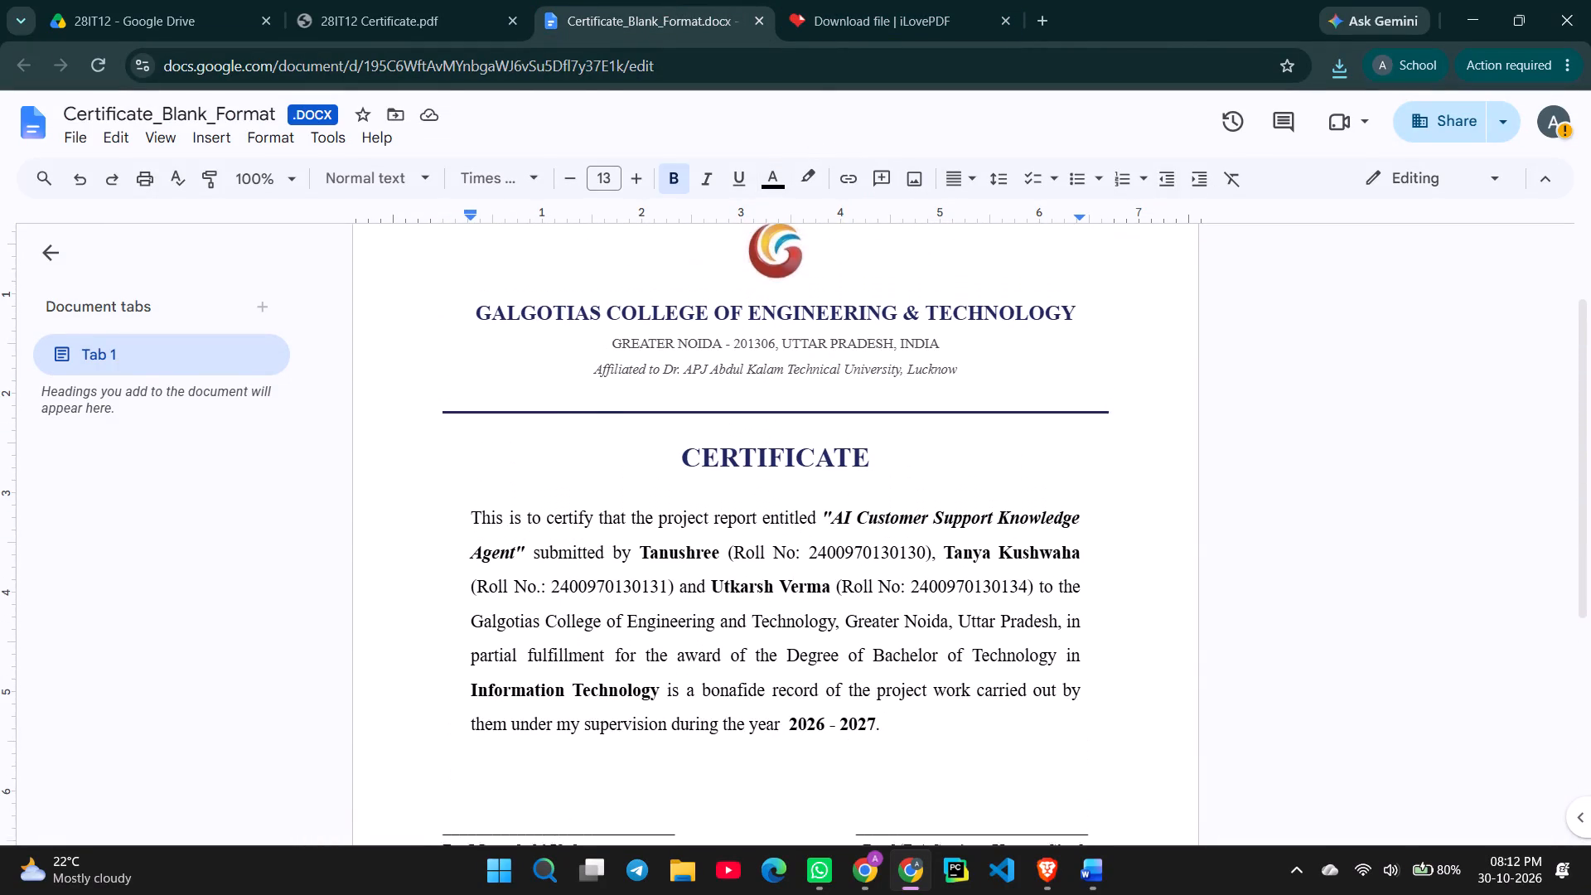
scroll(838, 430, up, 1)
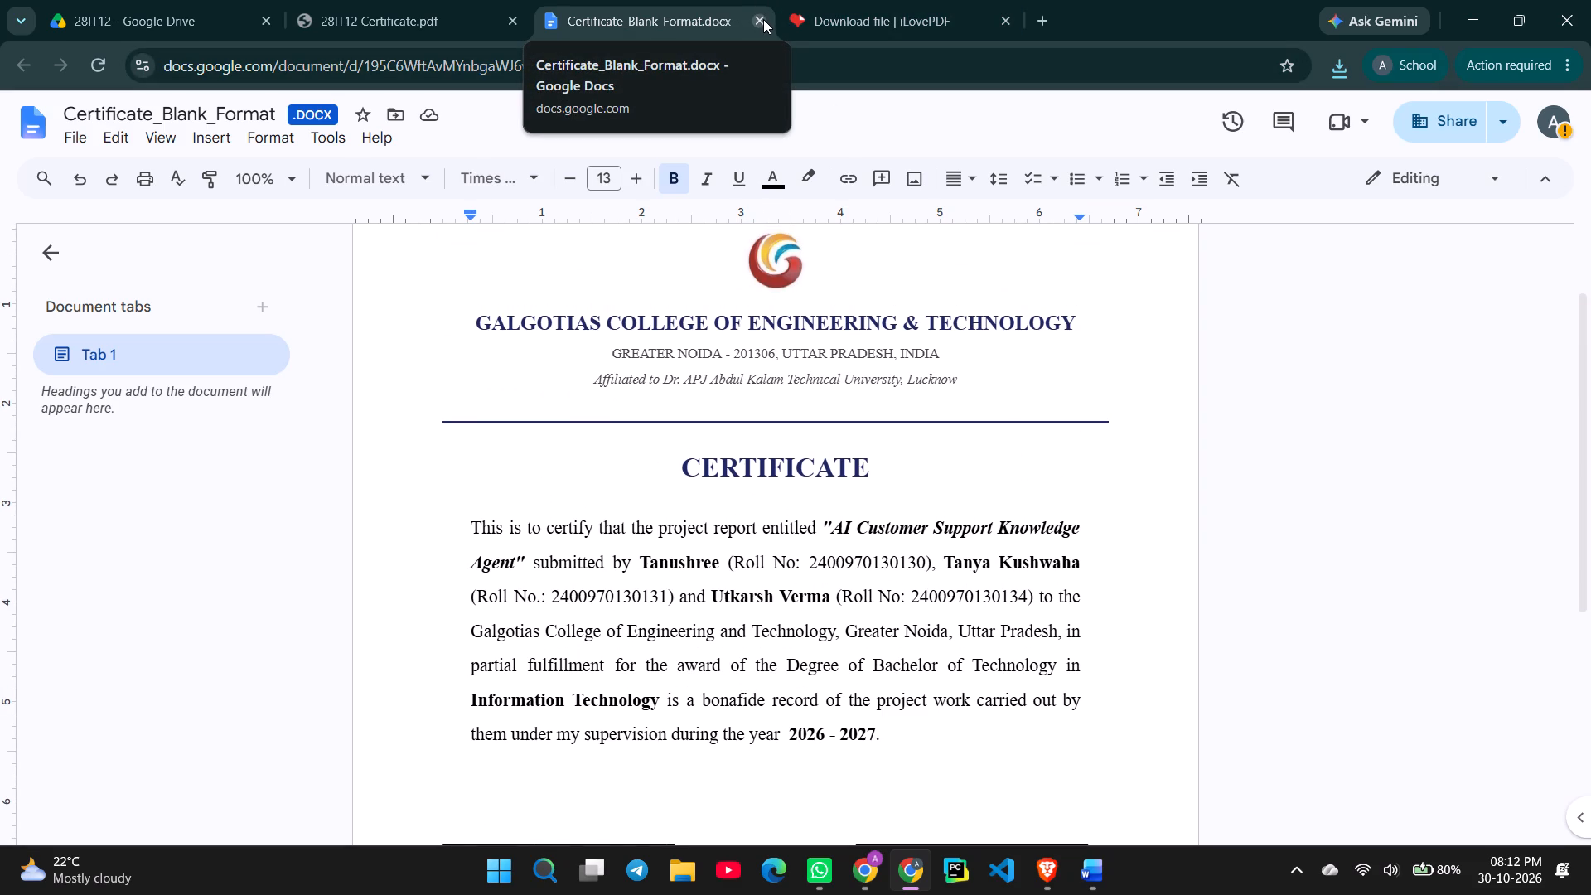
key(BackSpace)
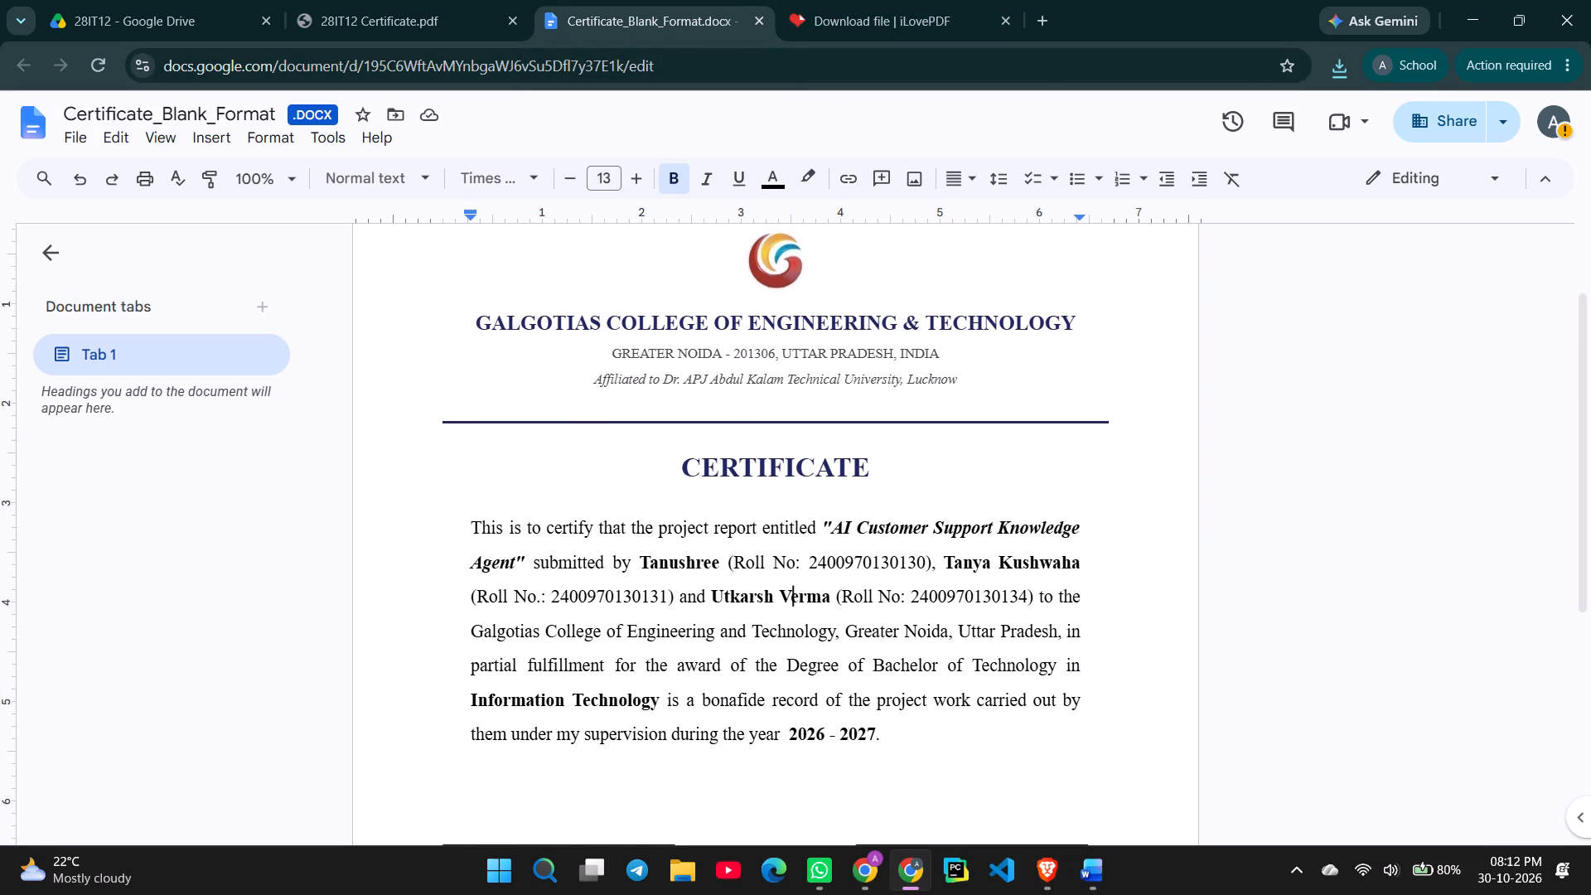
key(BackSpace)
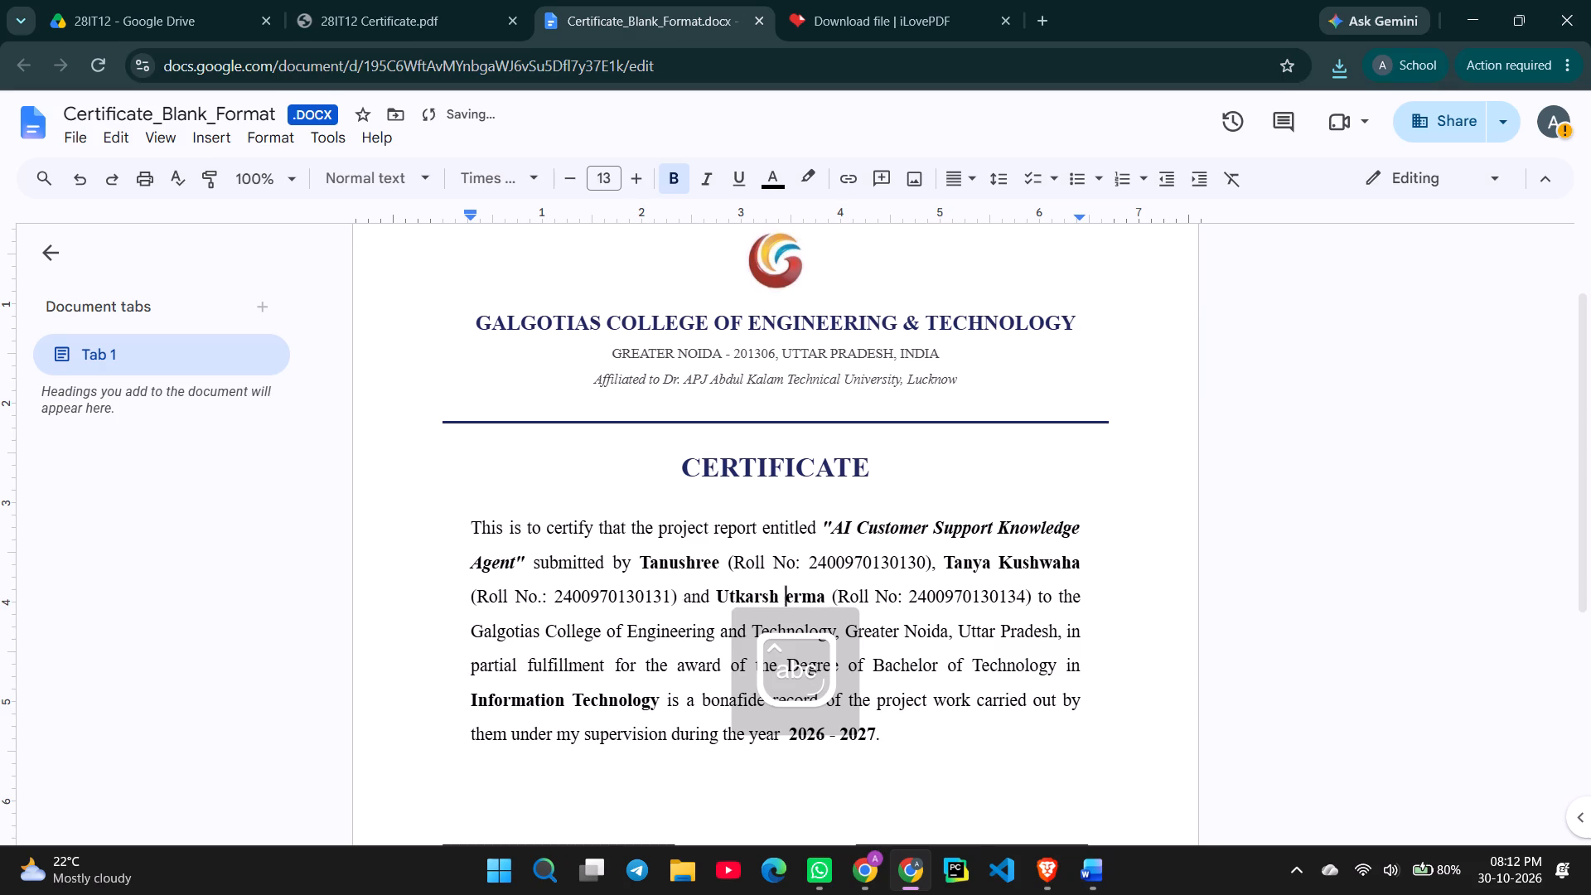
Switch to the 28 IT 36 Certificate in Word and delete the initial M of the second student's first name.
click(1114, 874)
click(897, 471)
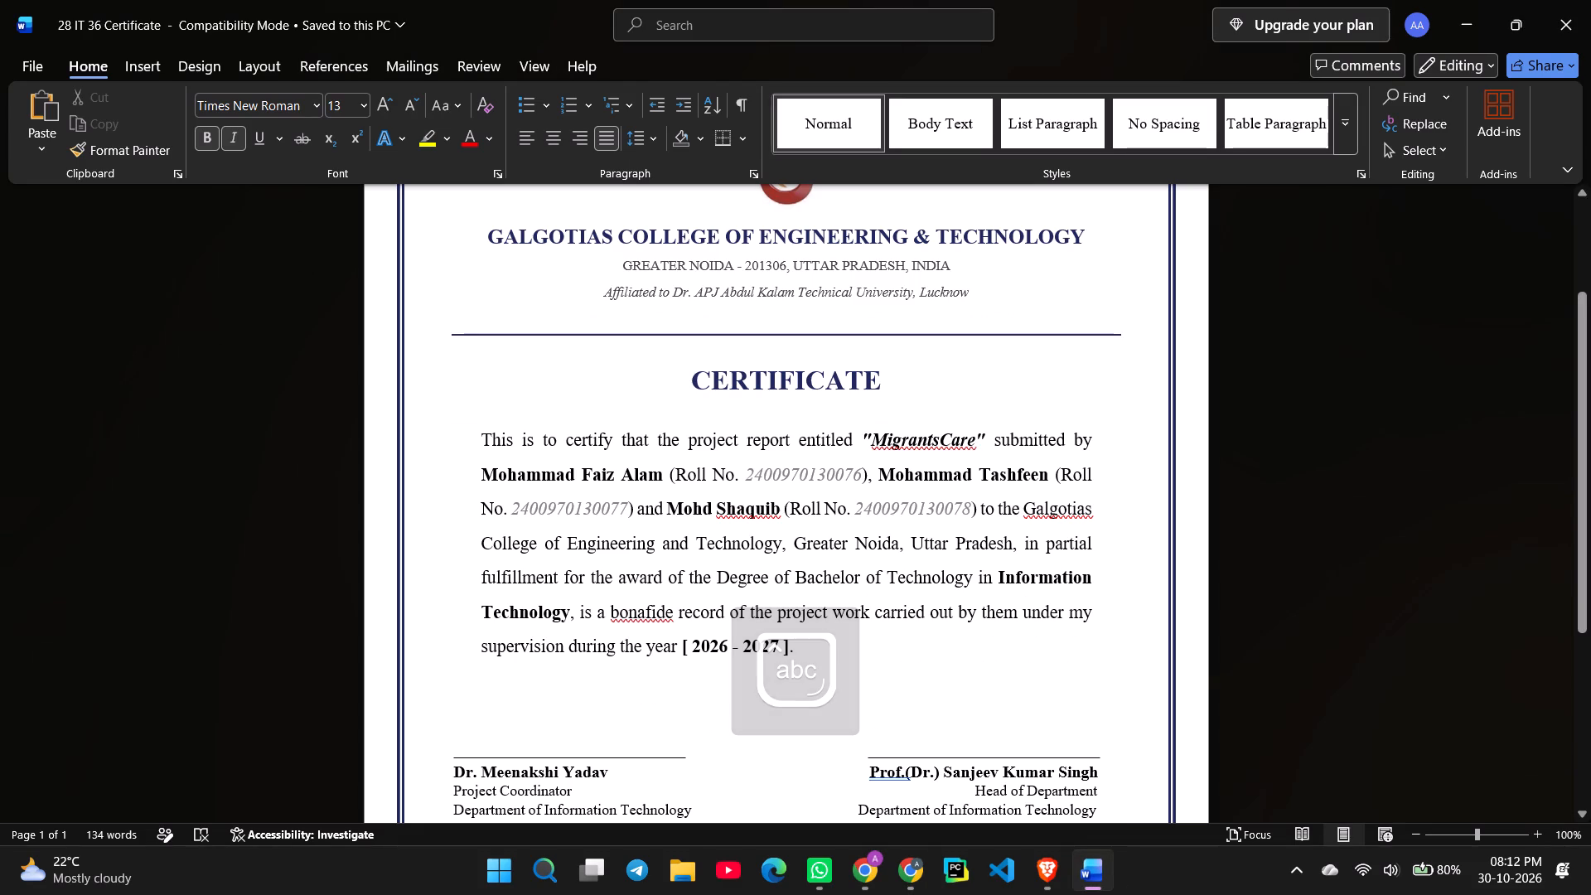
key(BackSpace)
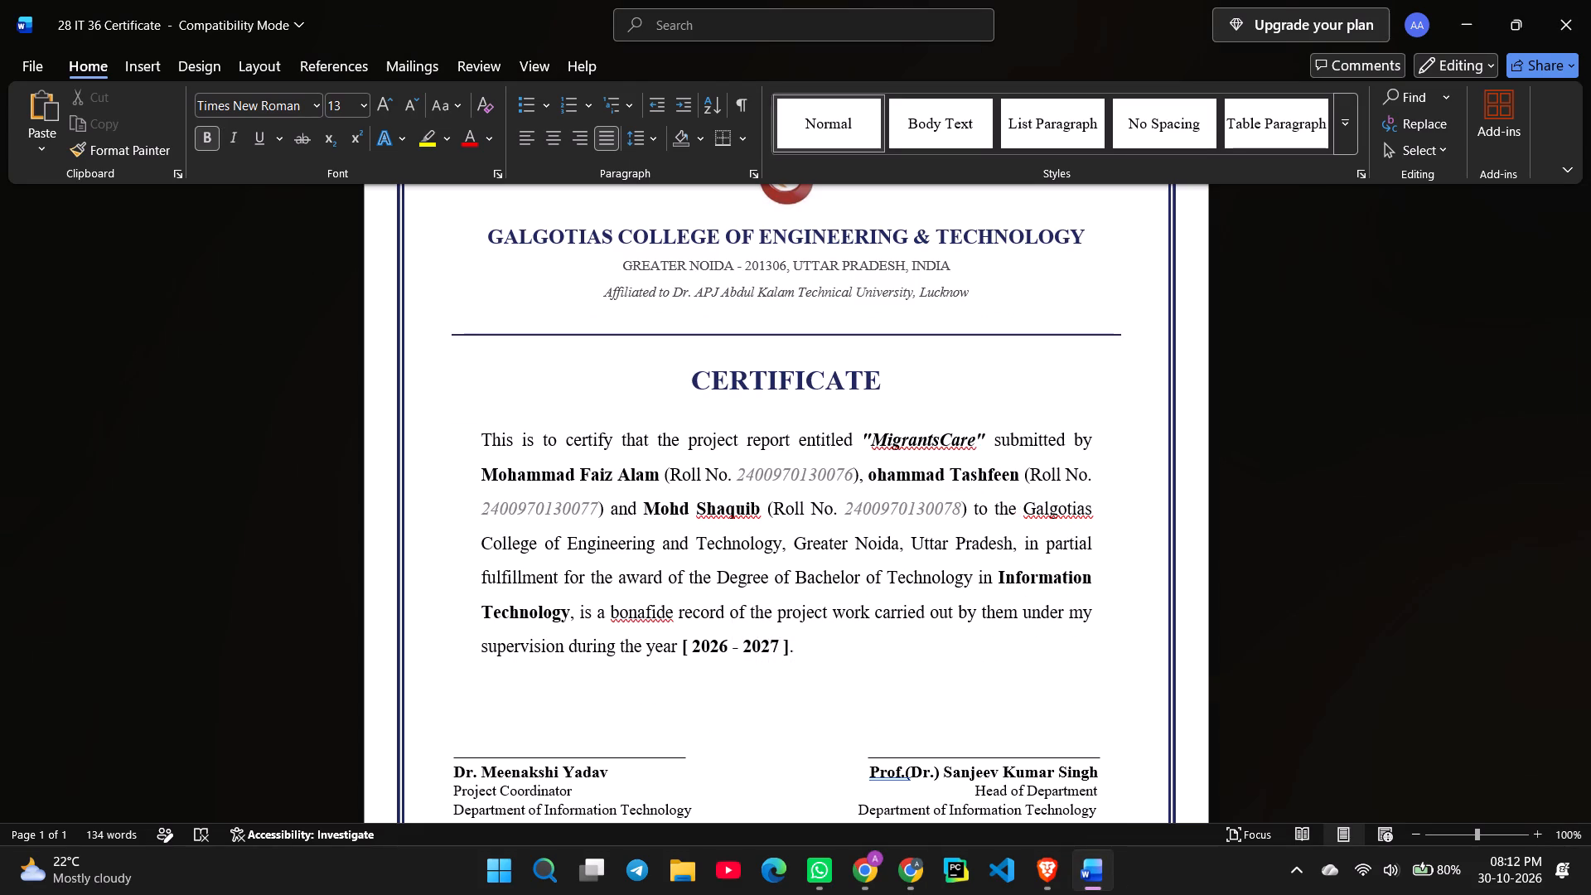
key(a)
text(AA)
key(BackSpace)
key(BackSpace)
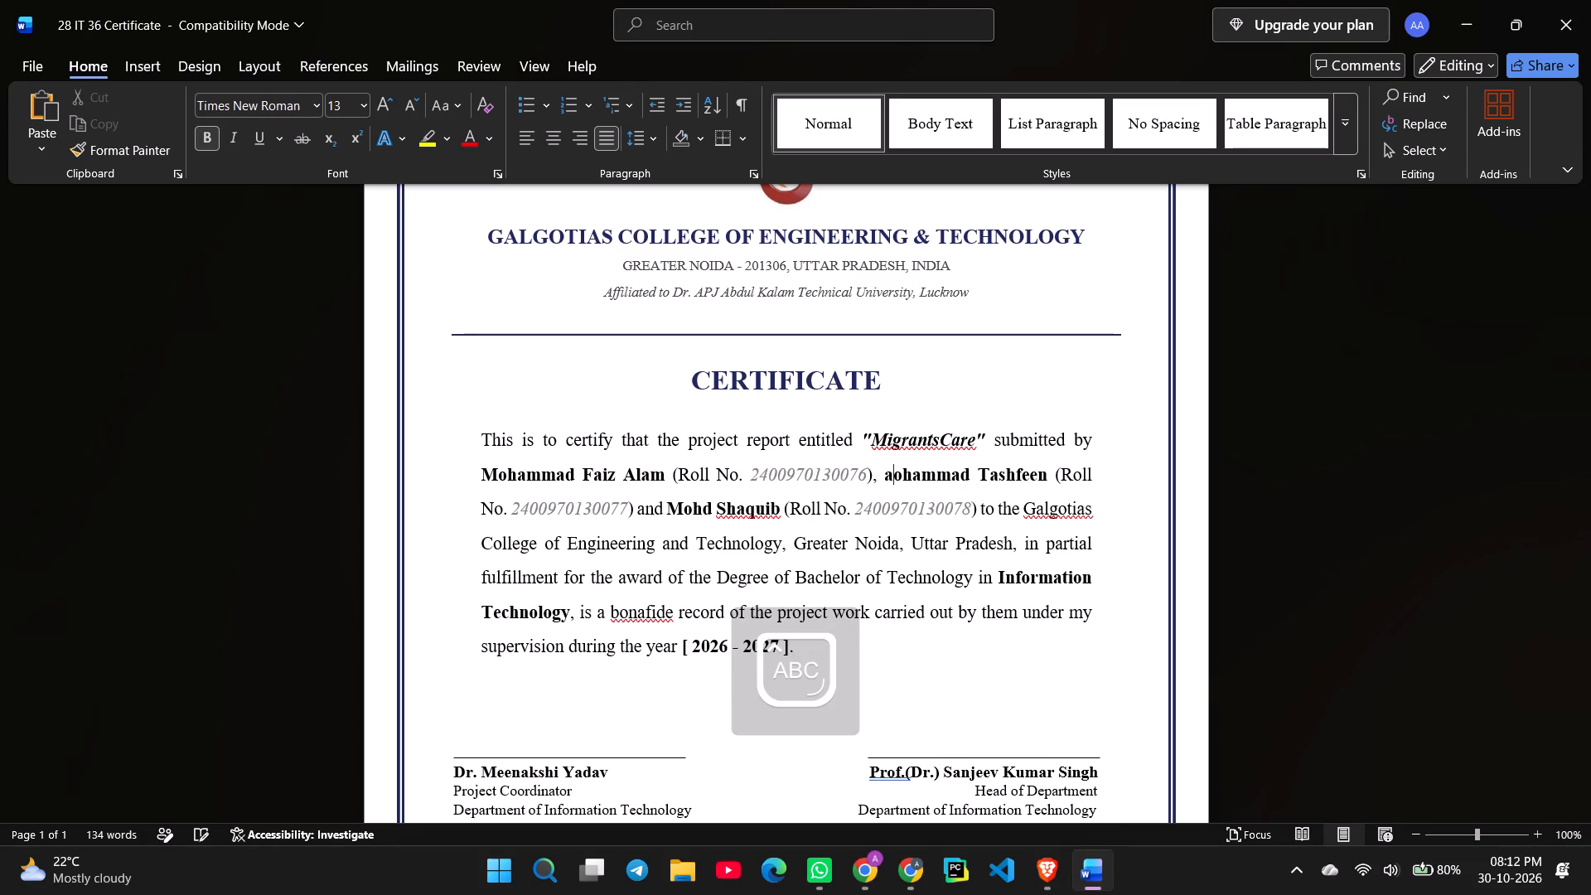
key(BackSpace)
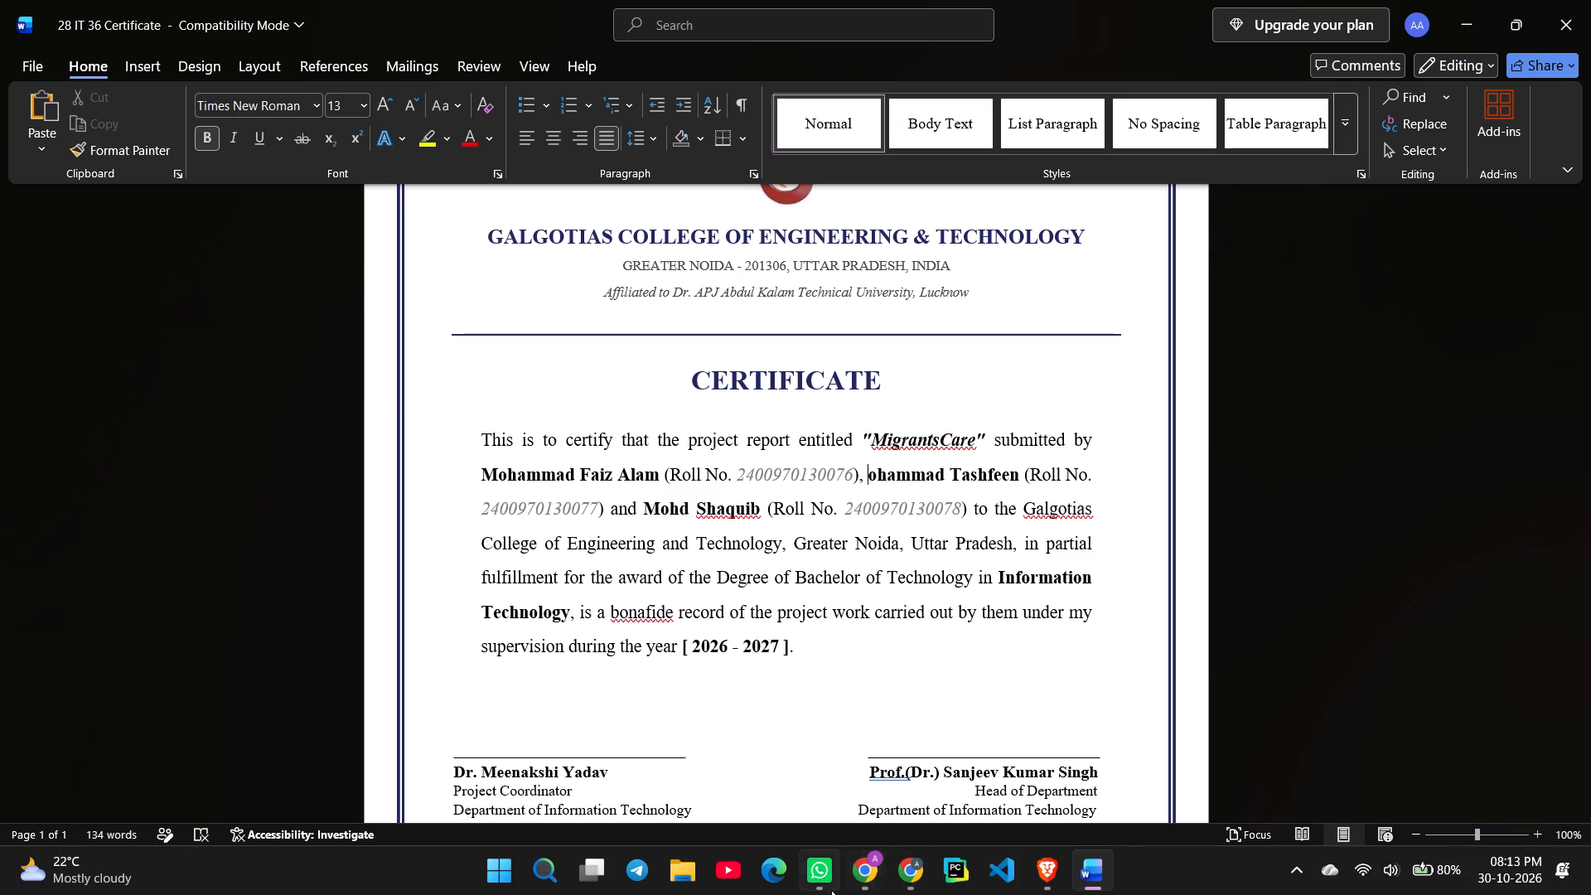
Switch to File Explorer and open the 28 IT 36 Certificate Word document from the recent files.
click(688, 887)
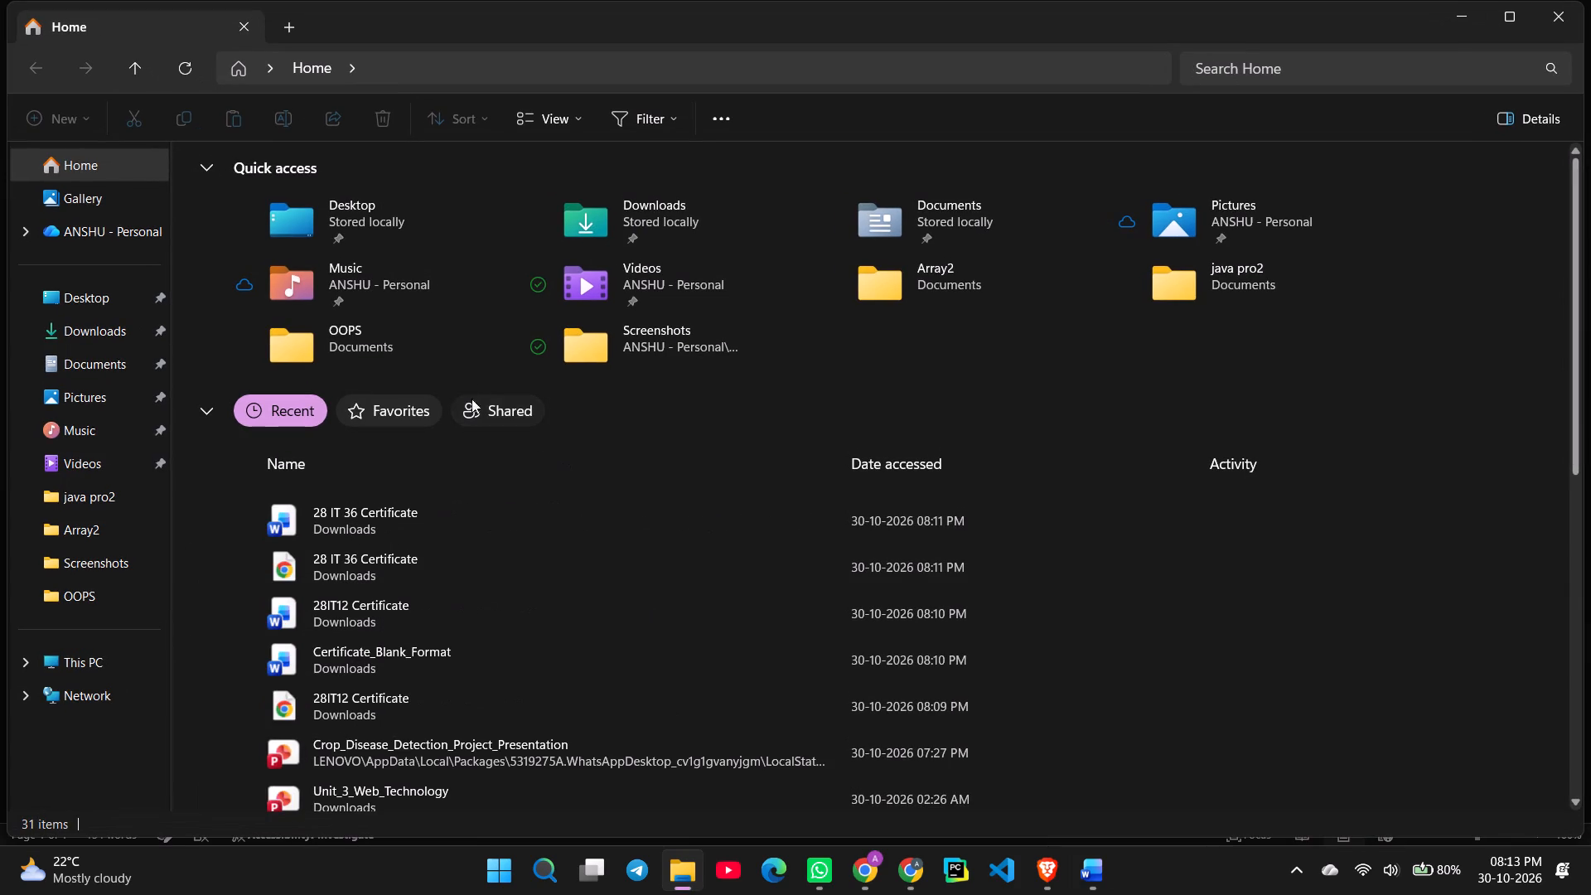
double_click(476, 541)
double_click(485, 510)
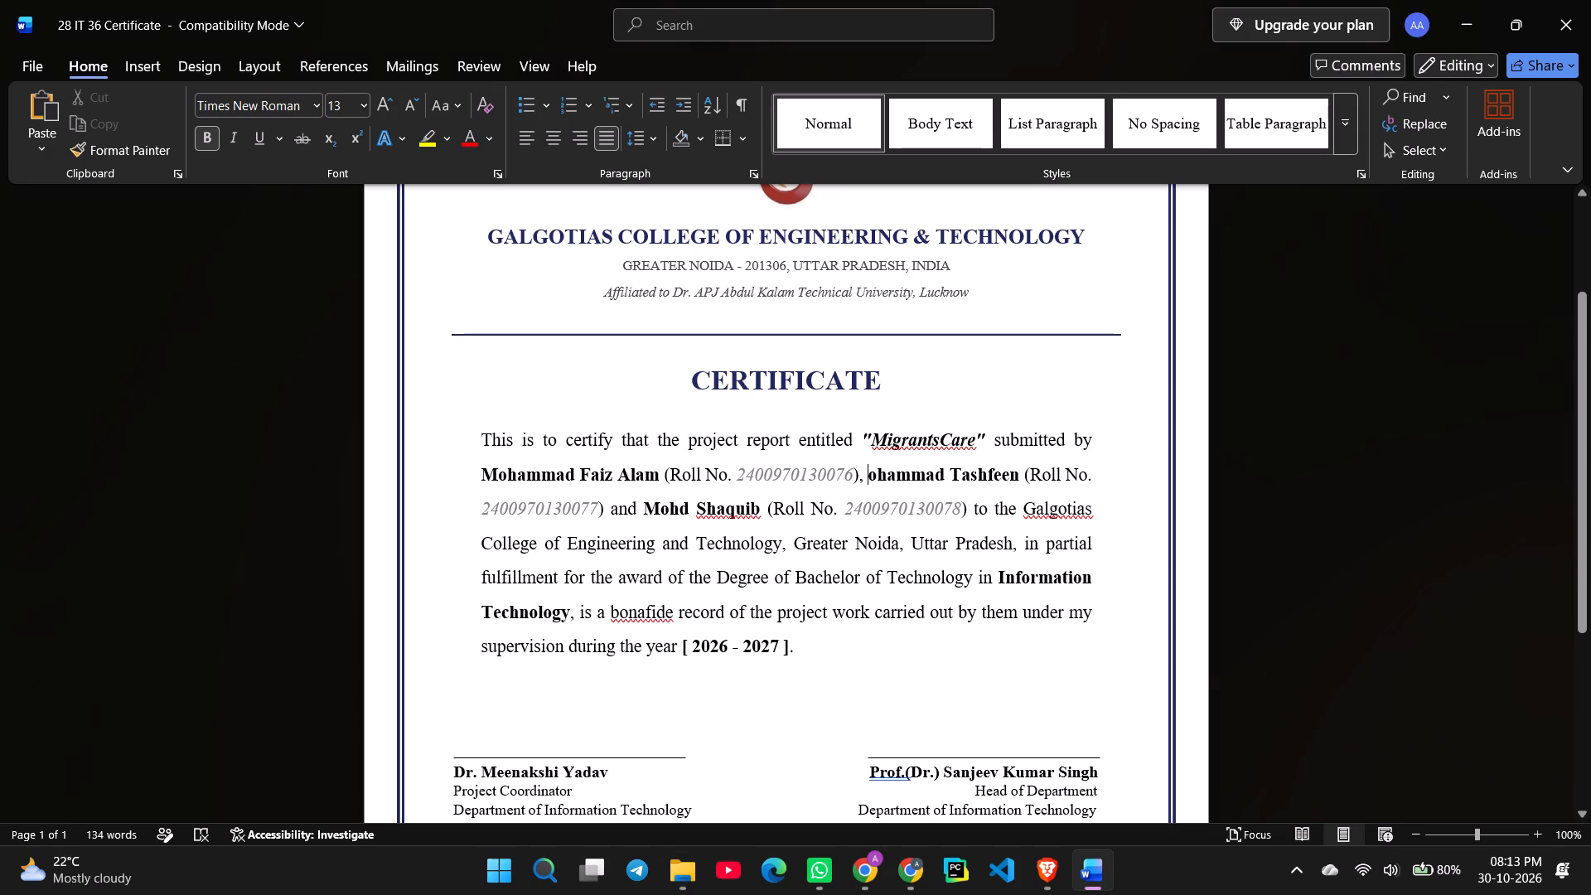
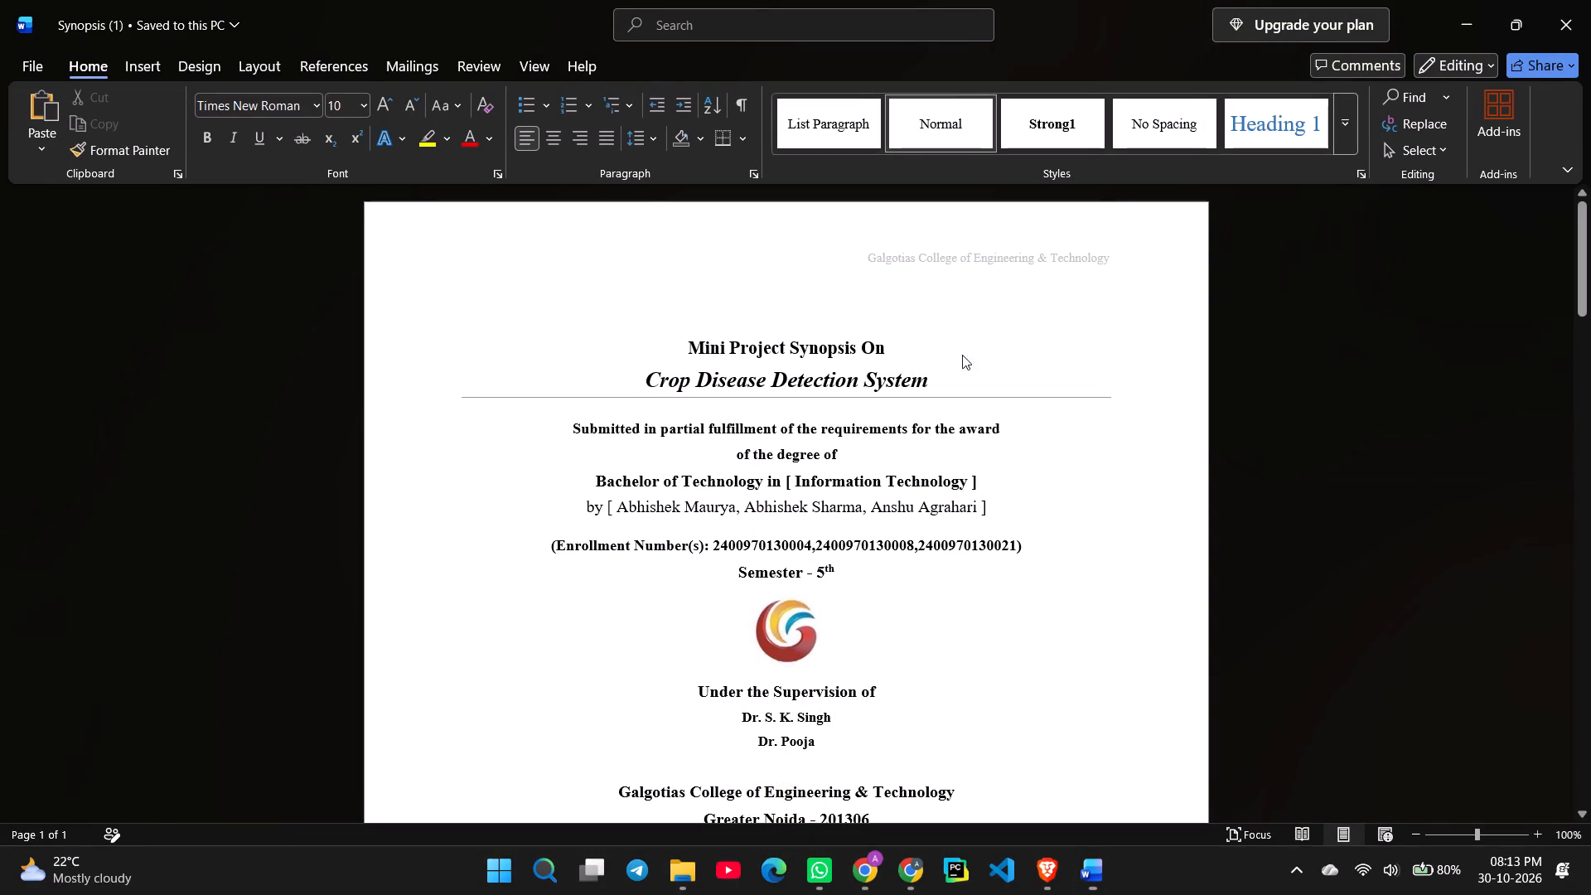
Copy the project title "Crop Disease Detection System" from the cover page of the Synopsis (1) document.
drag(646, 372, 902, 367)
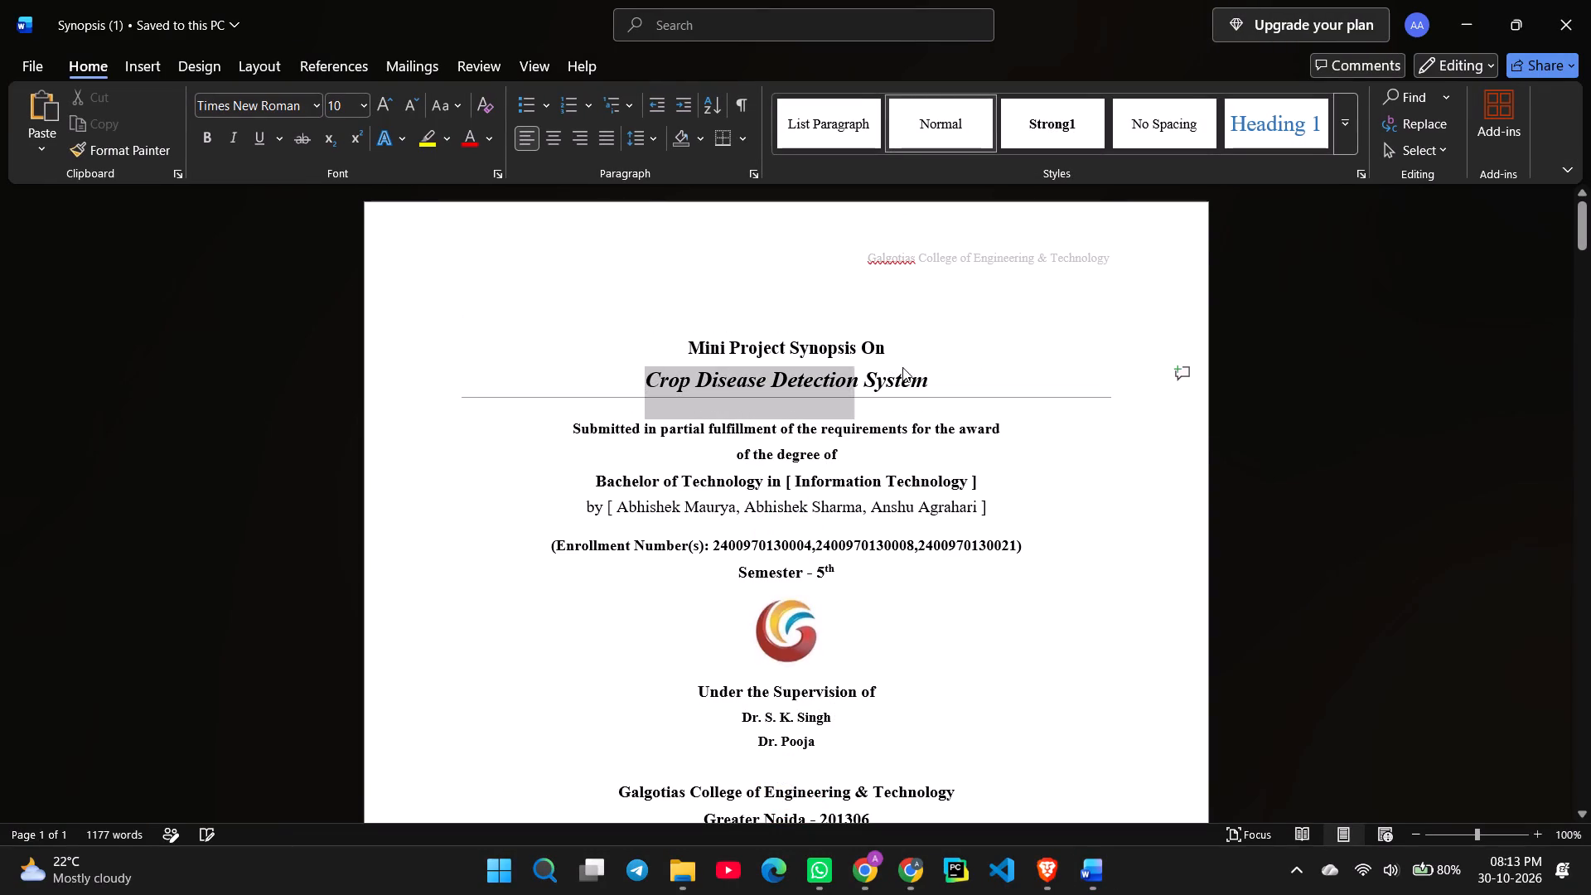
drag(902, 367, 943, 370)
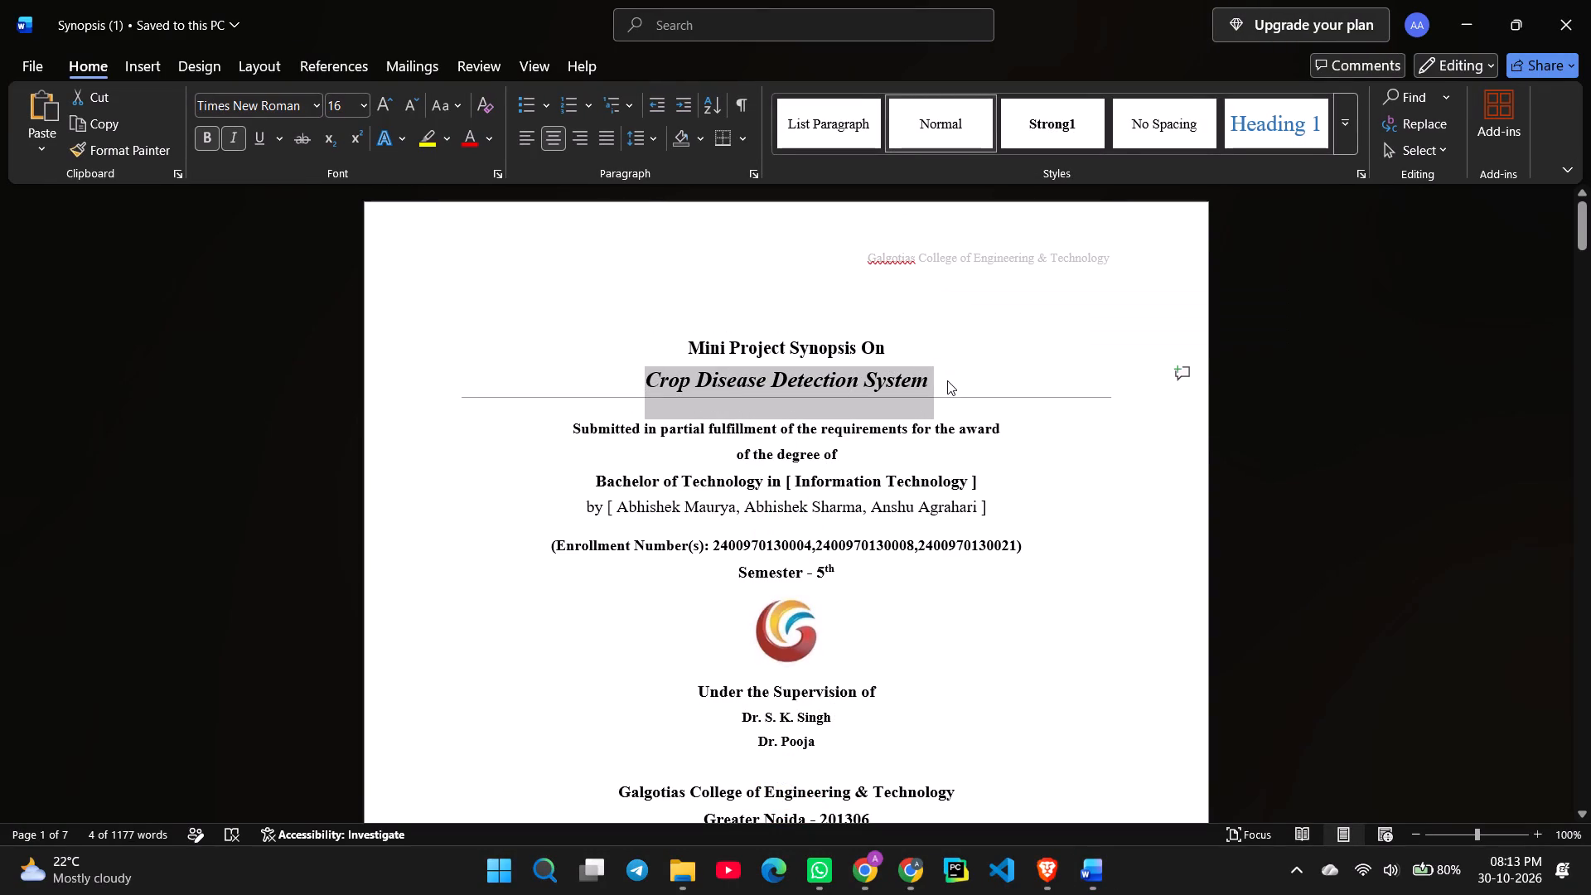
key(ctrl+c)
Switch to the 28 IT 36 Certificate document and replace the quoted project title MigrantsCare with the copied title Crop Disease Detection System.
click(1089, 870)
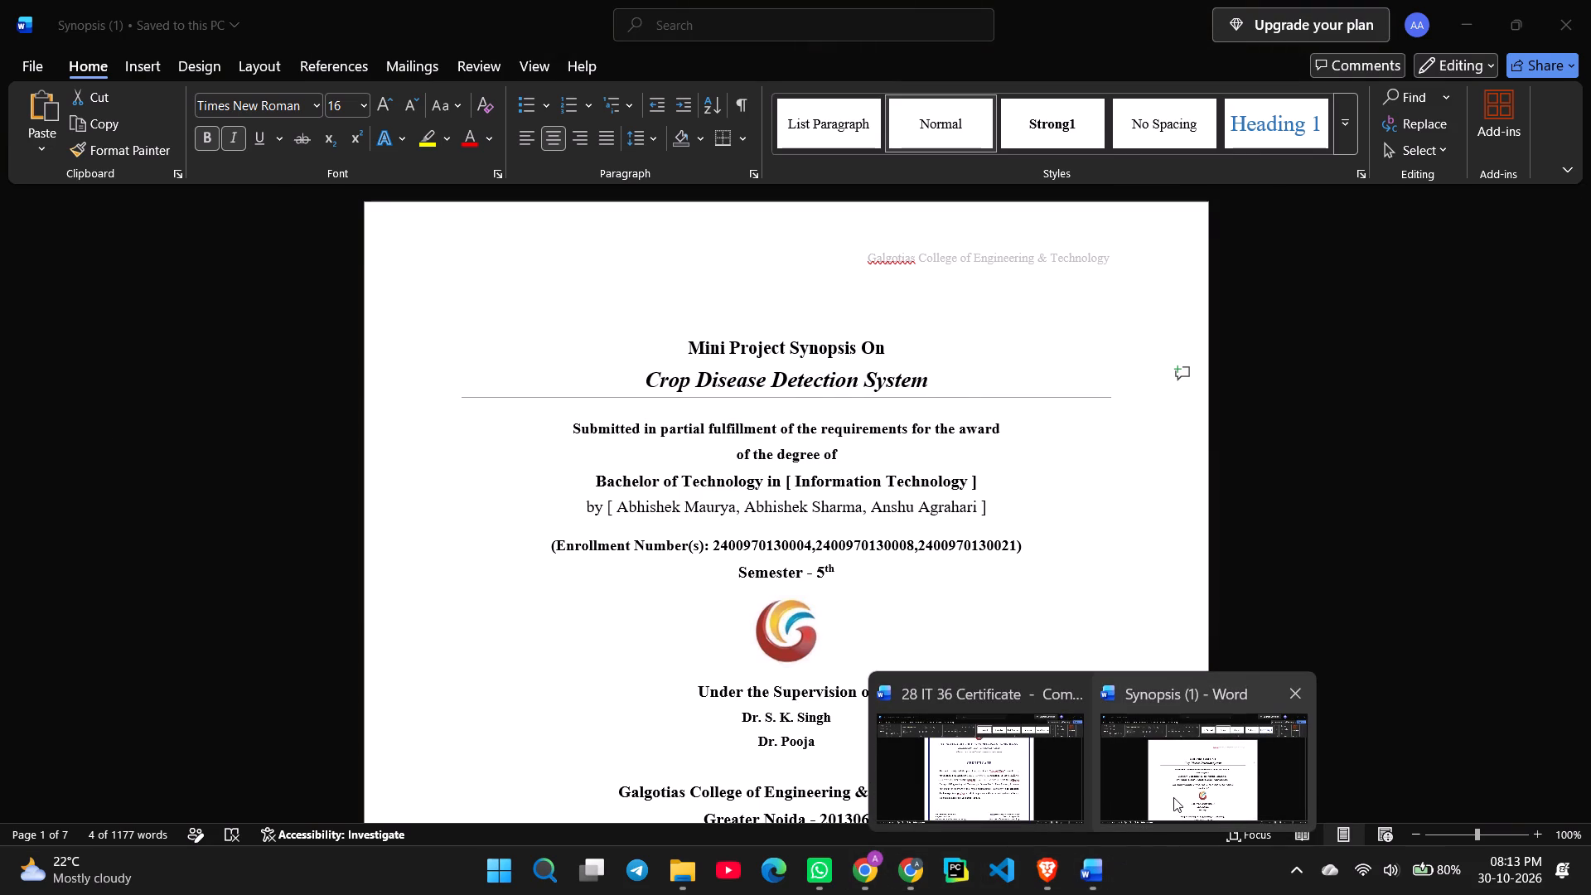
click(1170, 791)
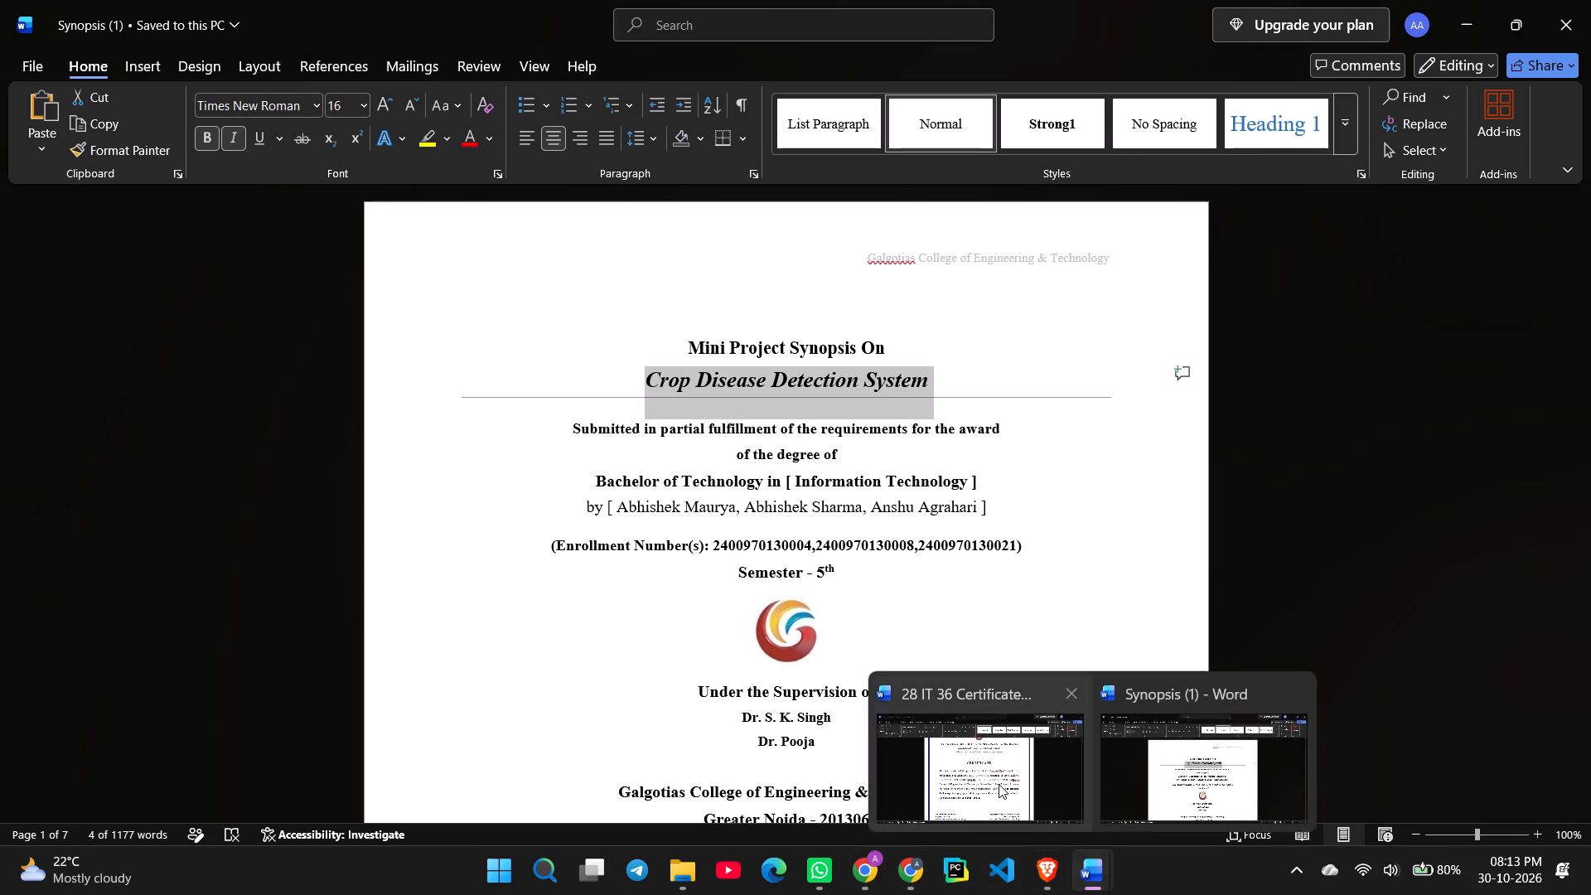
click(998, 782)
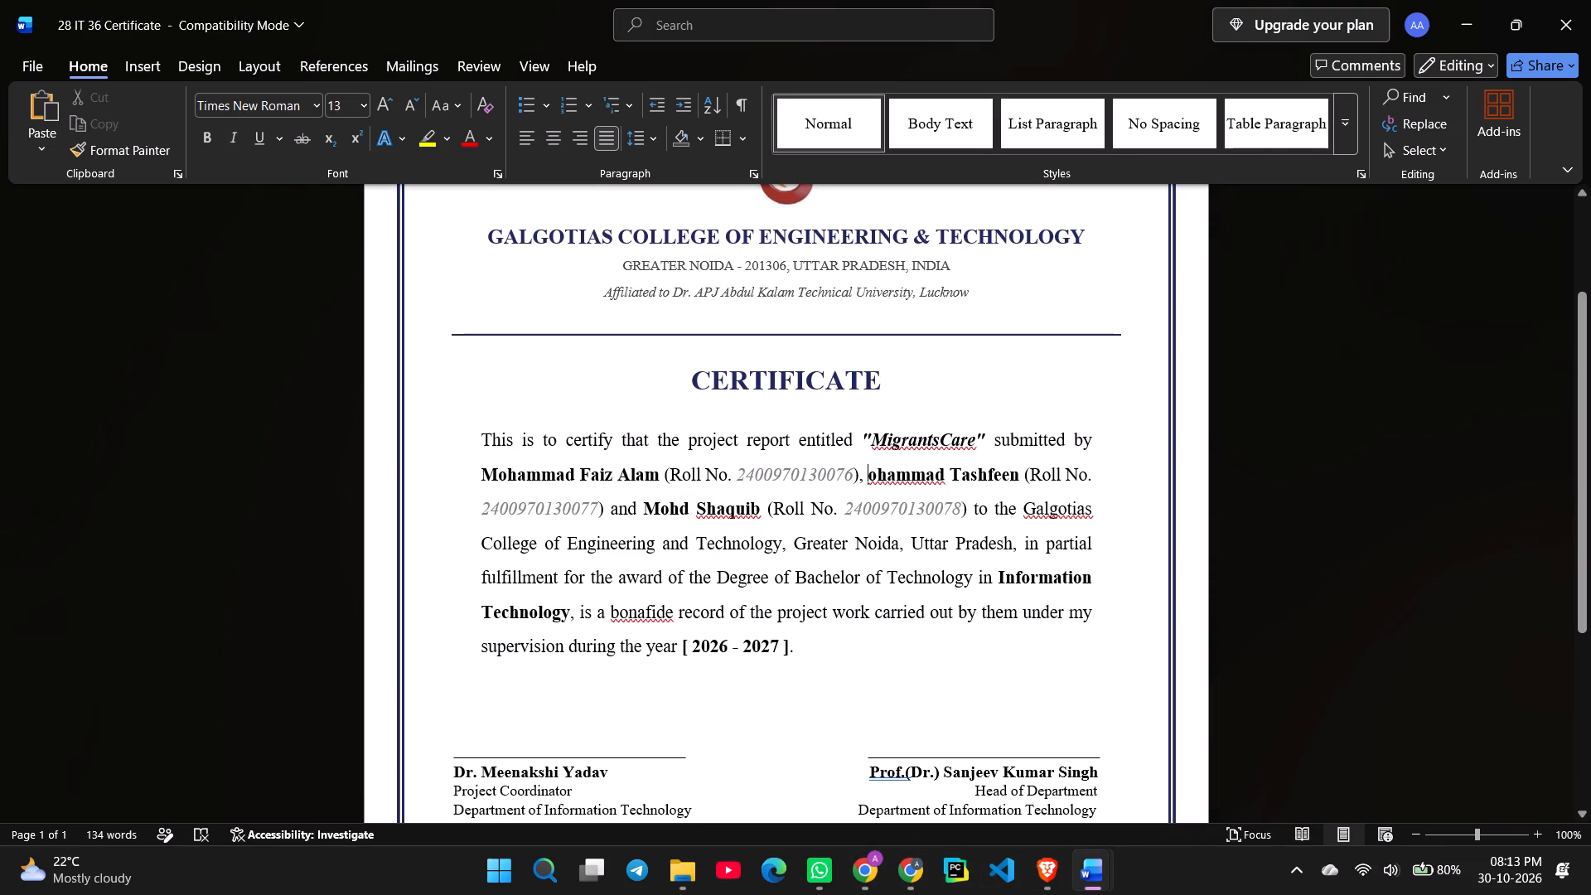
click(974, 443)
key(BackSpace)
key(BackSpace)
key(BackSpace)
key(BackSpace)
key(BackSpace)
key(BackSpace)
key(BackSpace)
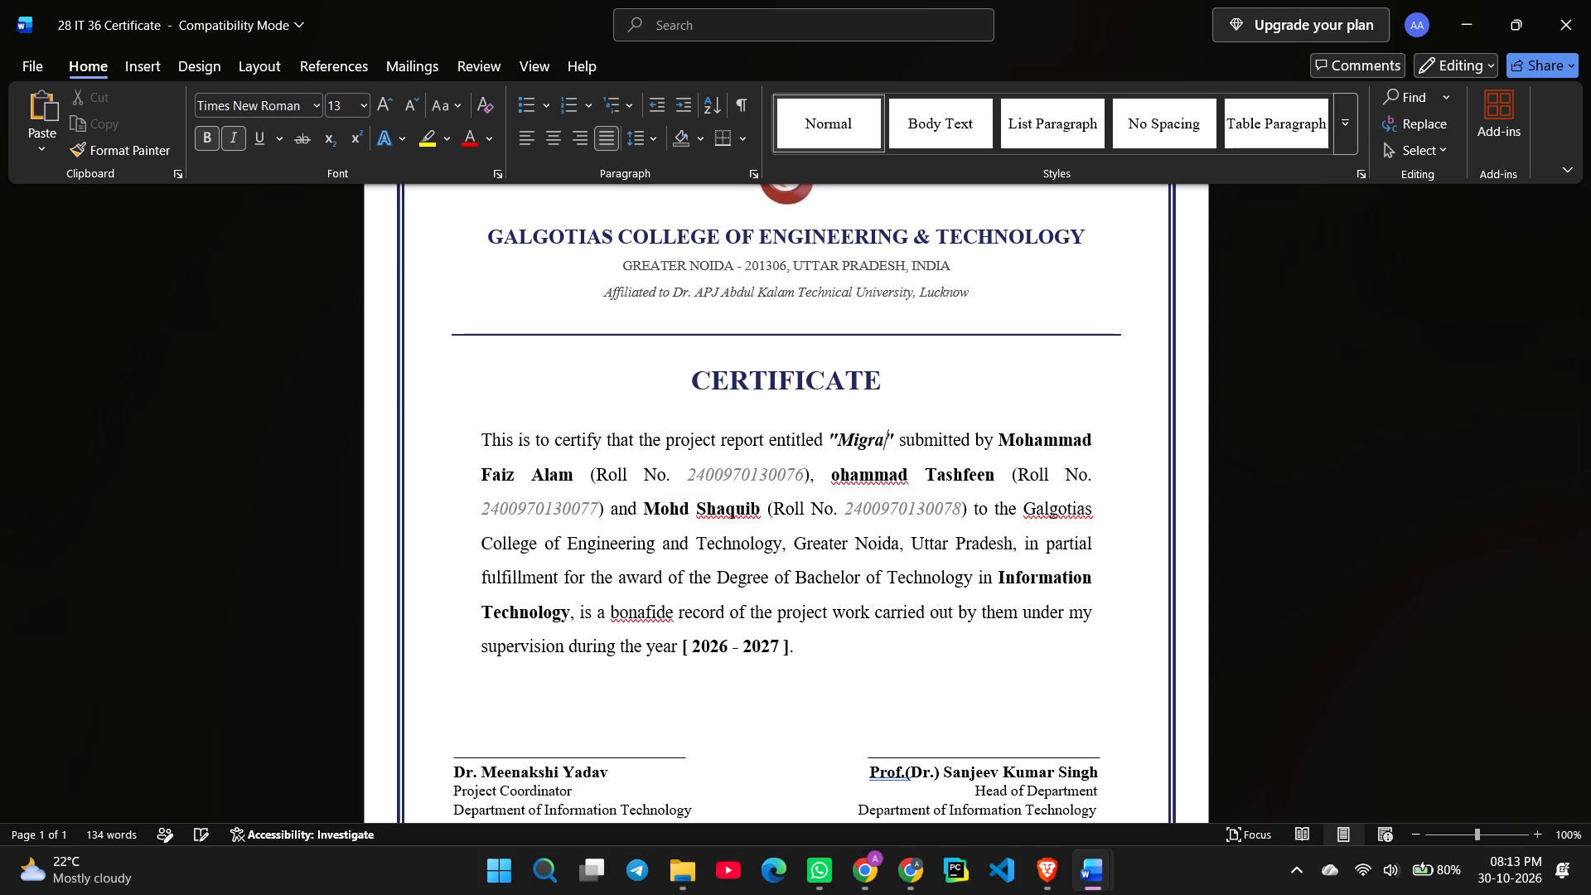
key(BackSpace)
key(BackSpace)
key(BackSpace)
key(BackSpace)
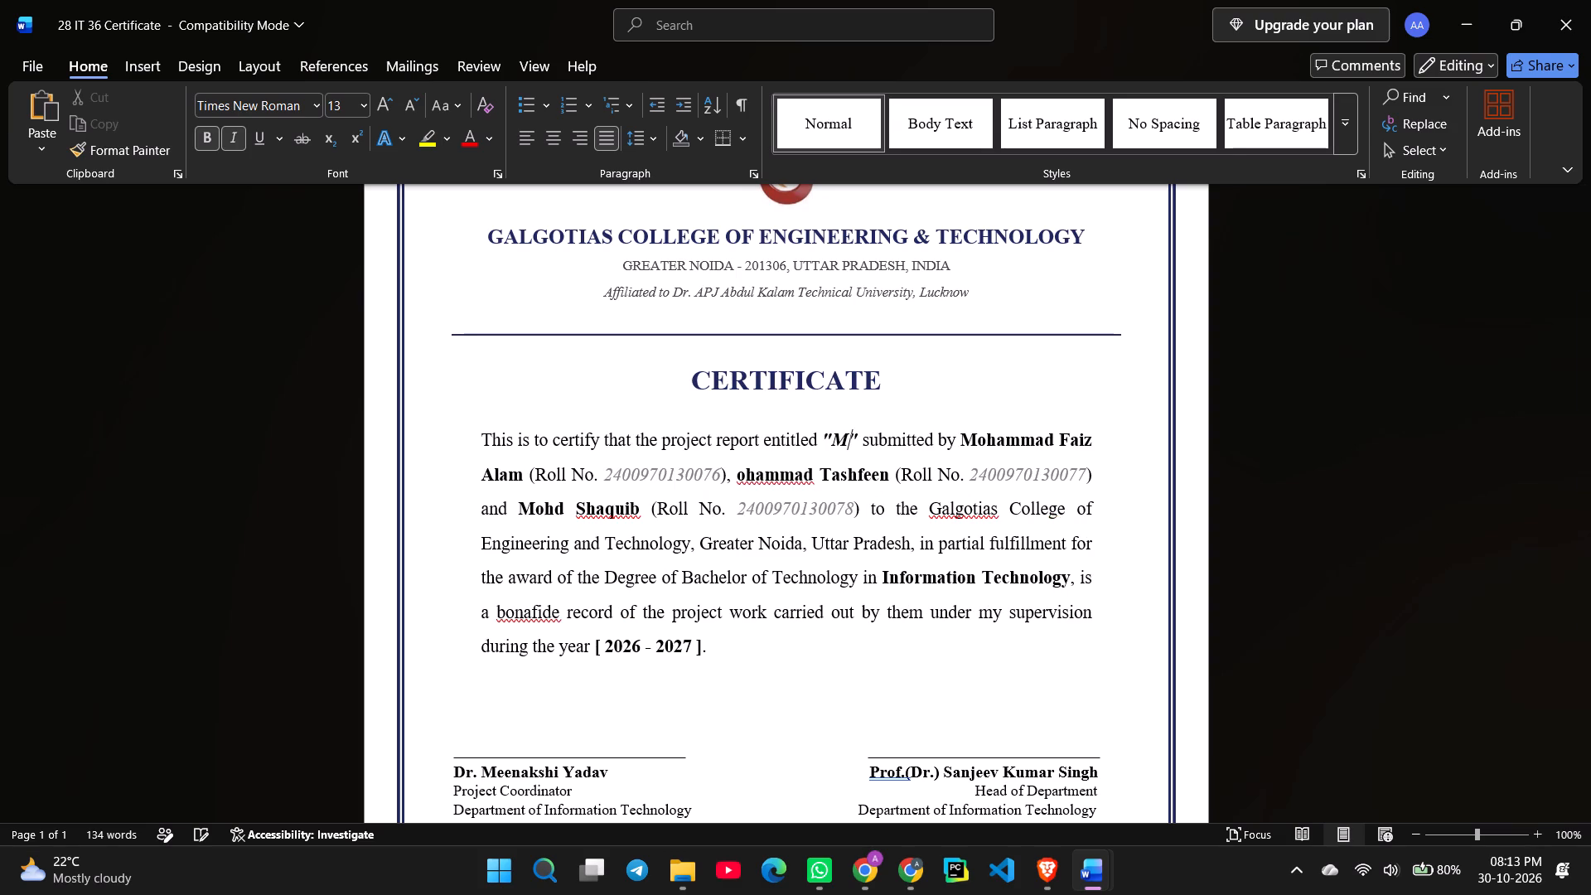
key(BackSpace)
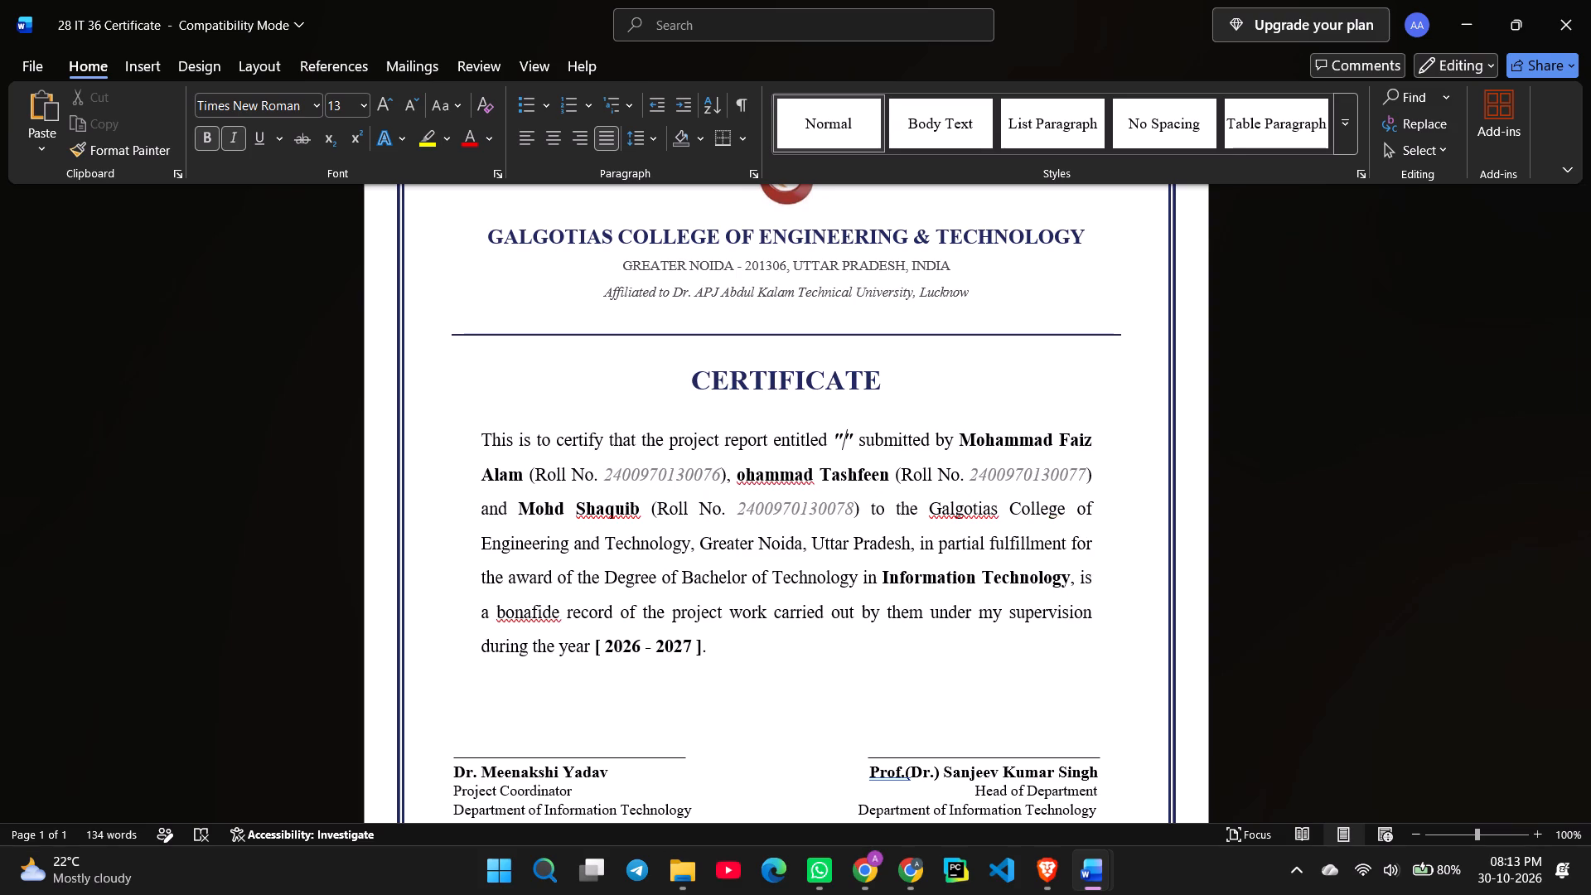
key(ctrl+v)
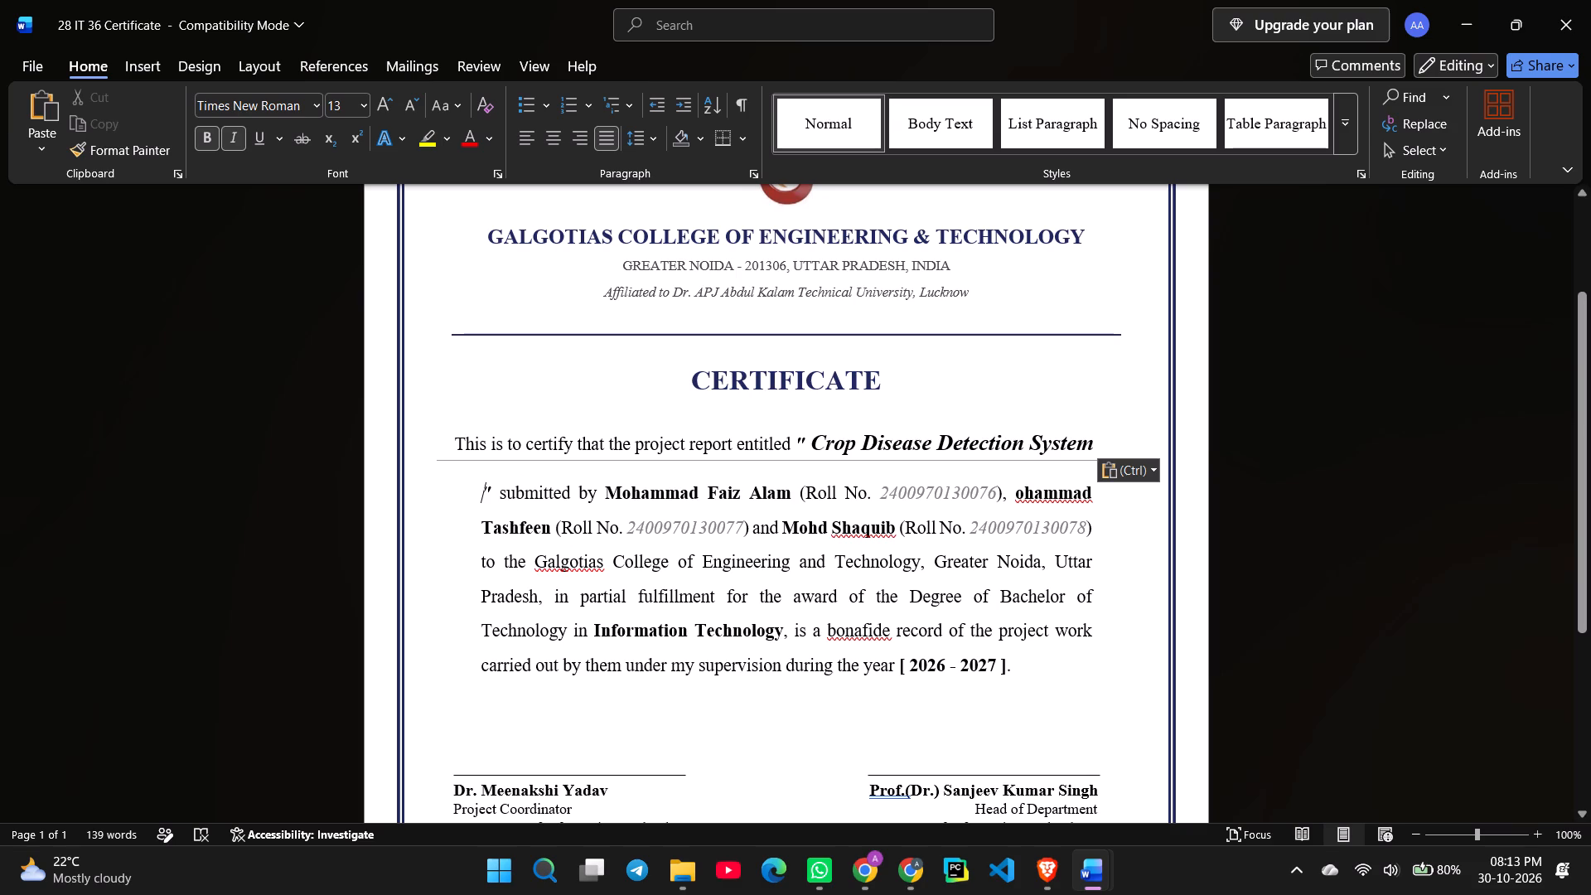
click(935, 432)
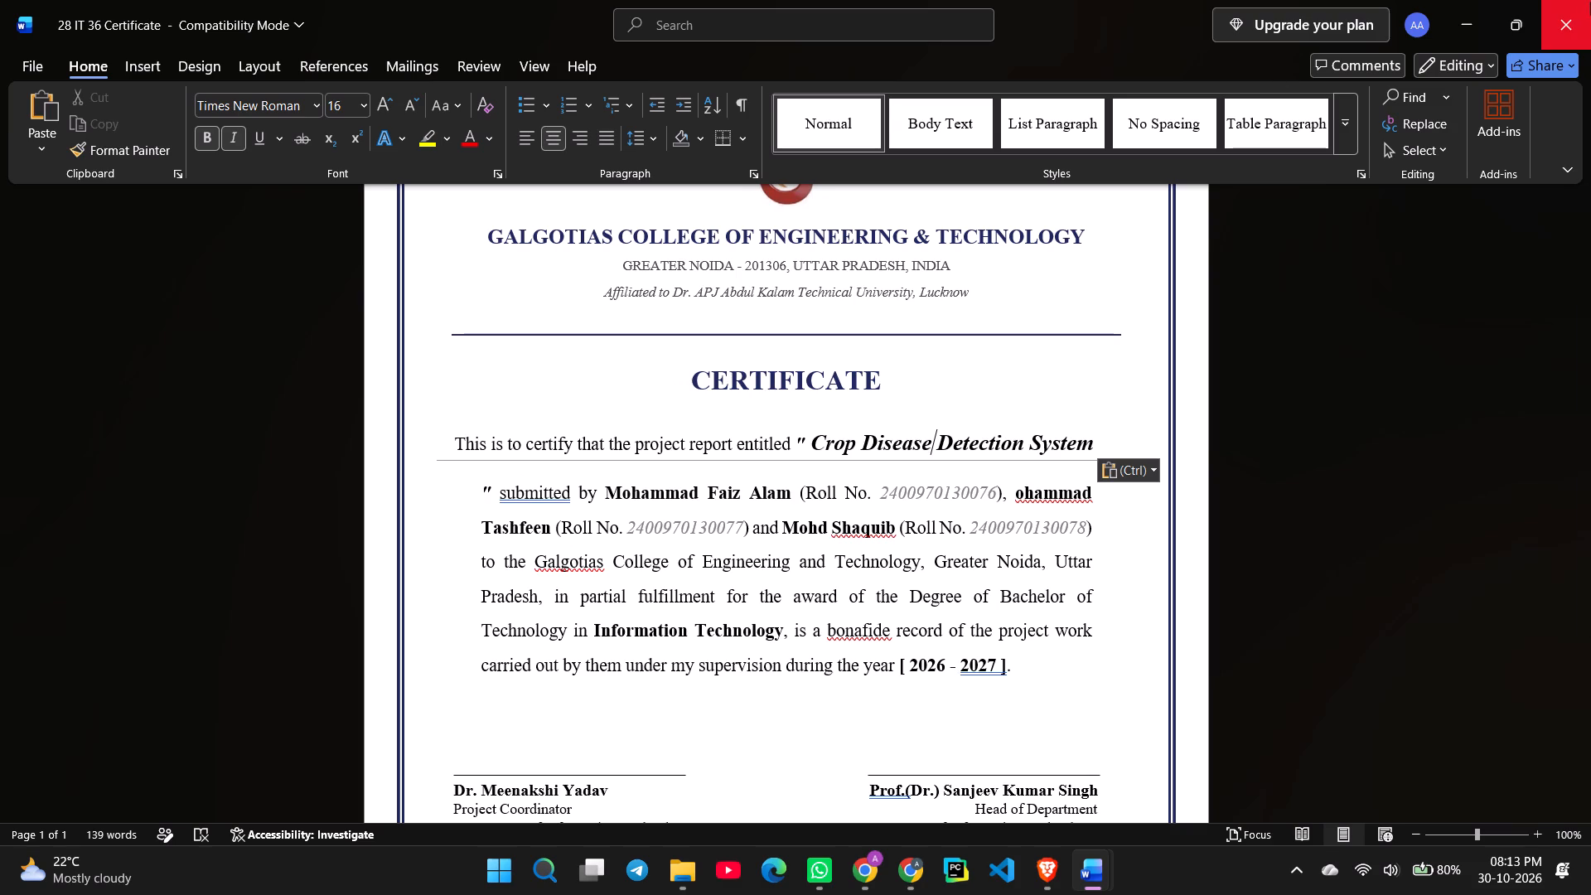
Close the 28 IT 36 Certificate document without saving its changes.
click(1569, 2)
click(859, 576)
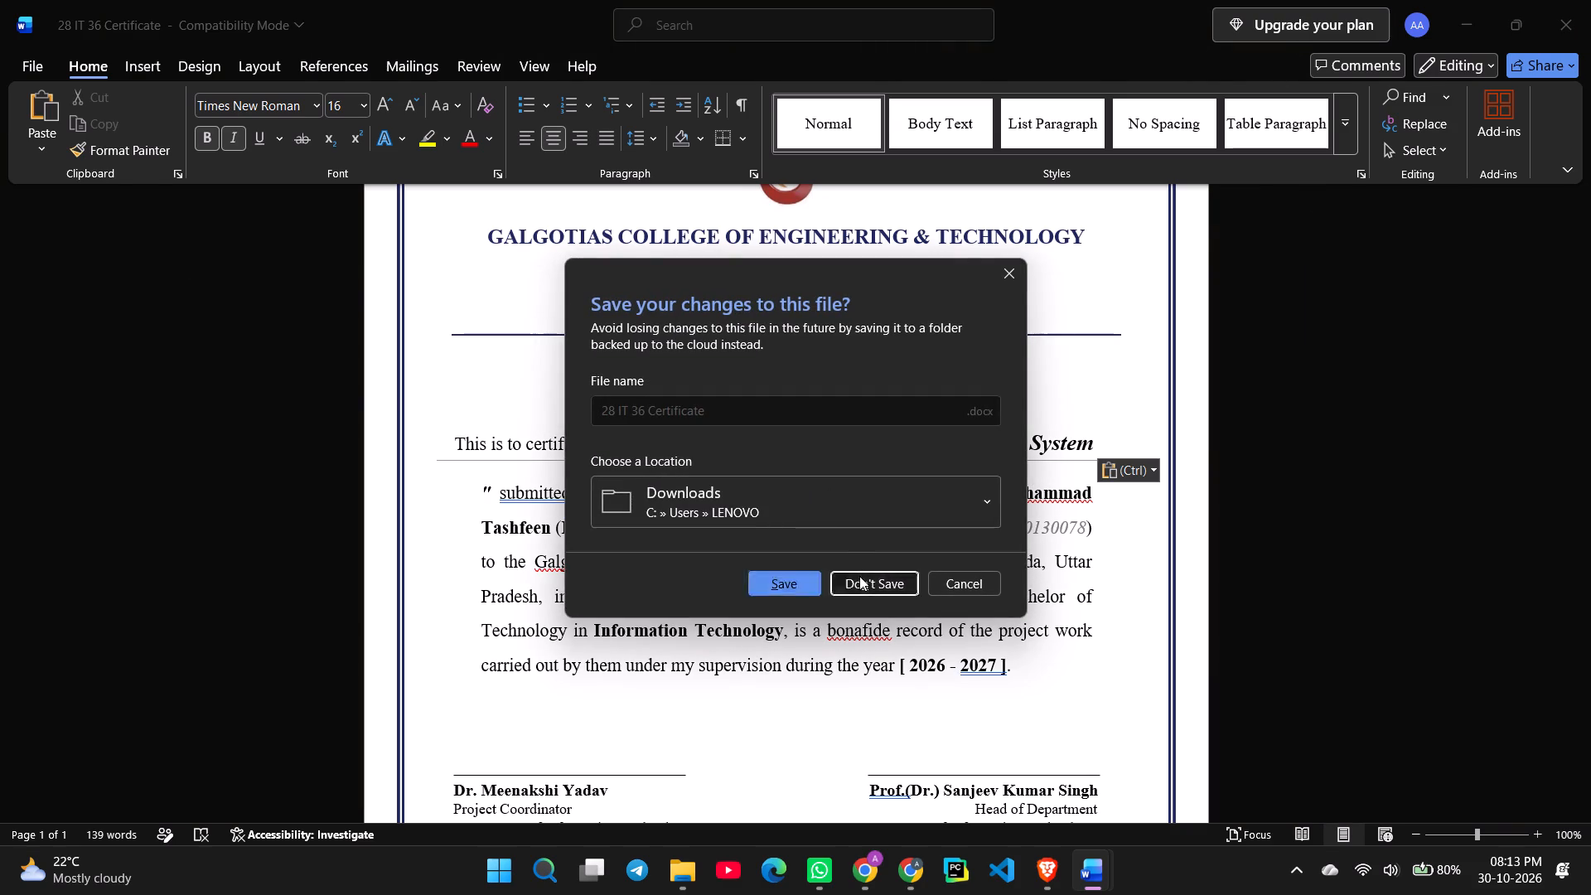
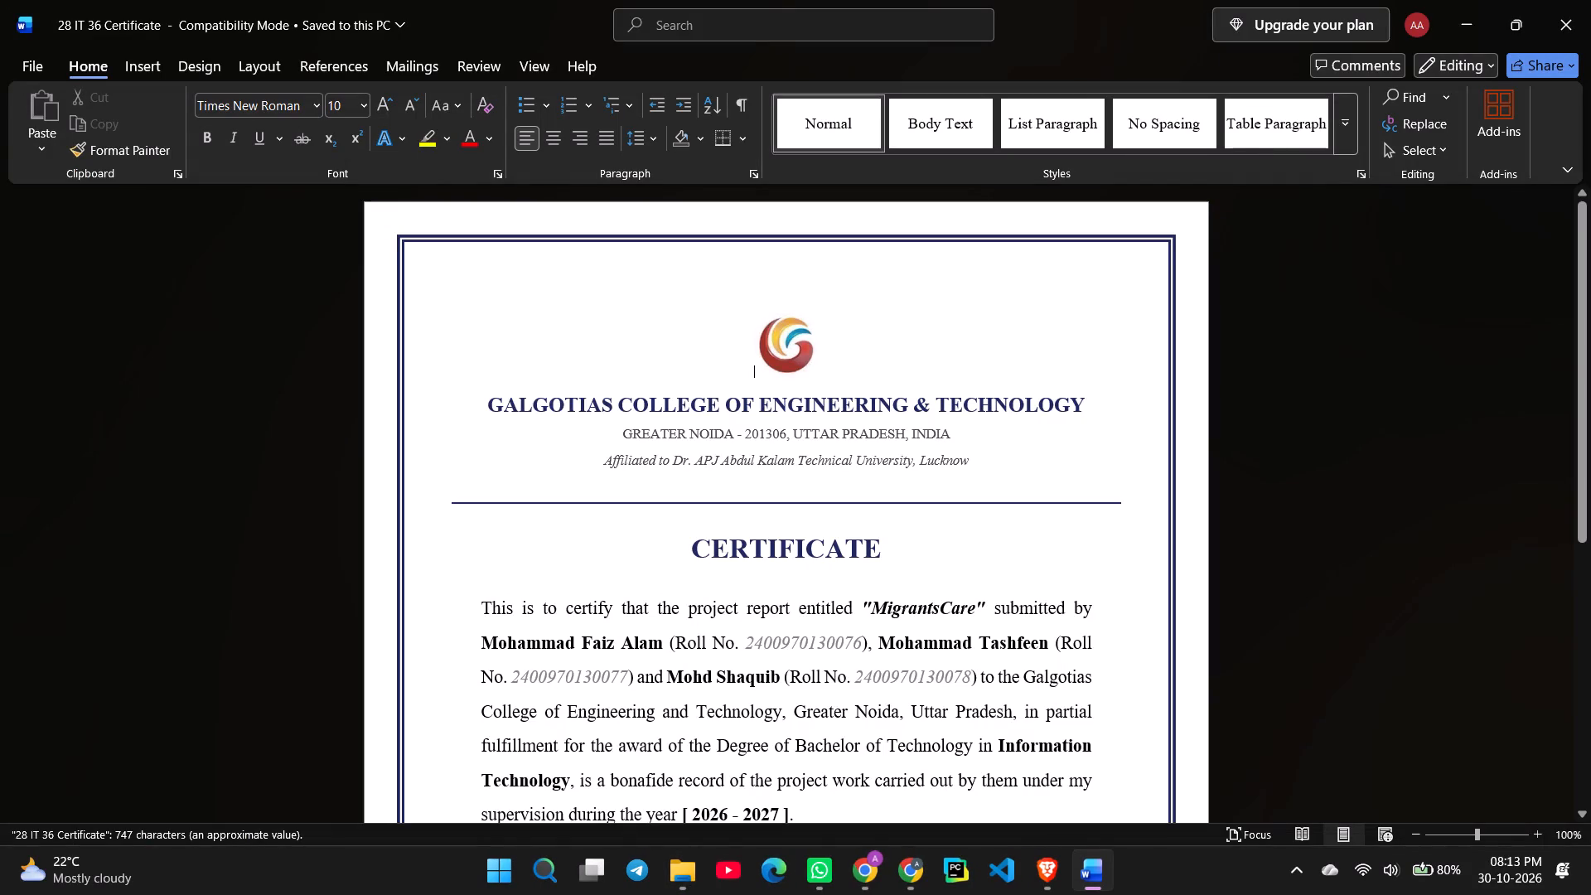
Replace the quoted project title MigrantsCare in the 28 IT 36 Certificate's first sentence with "Crop Disease Detection", keeping the quotation marks.
click(974, 608)
key(BackSpace)
key(BackSpace)
key(BackSpace)
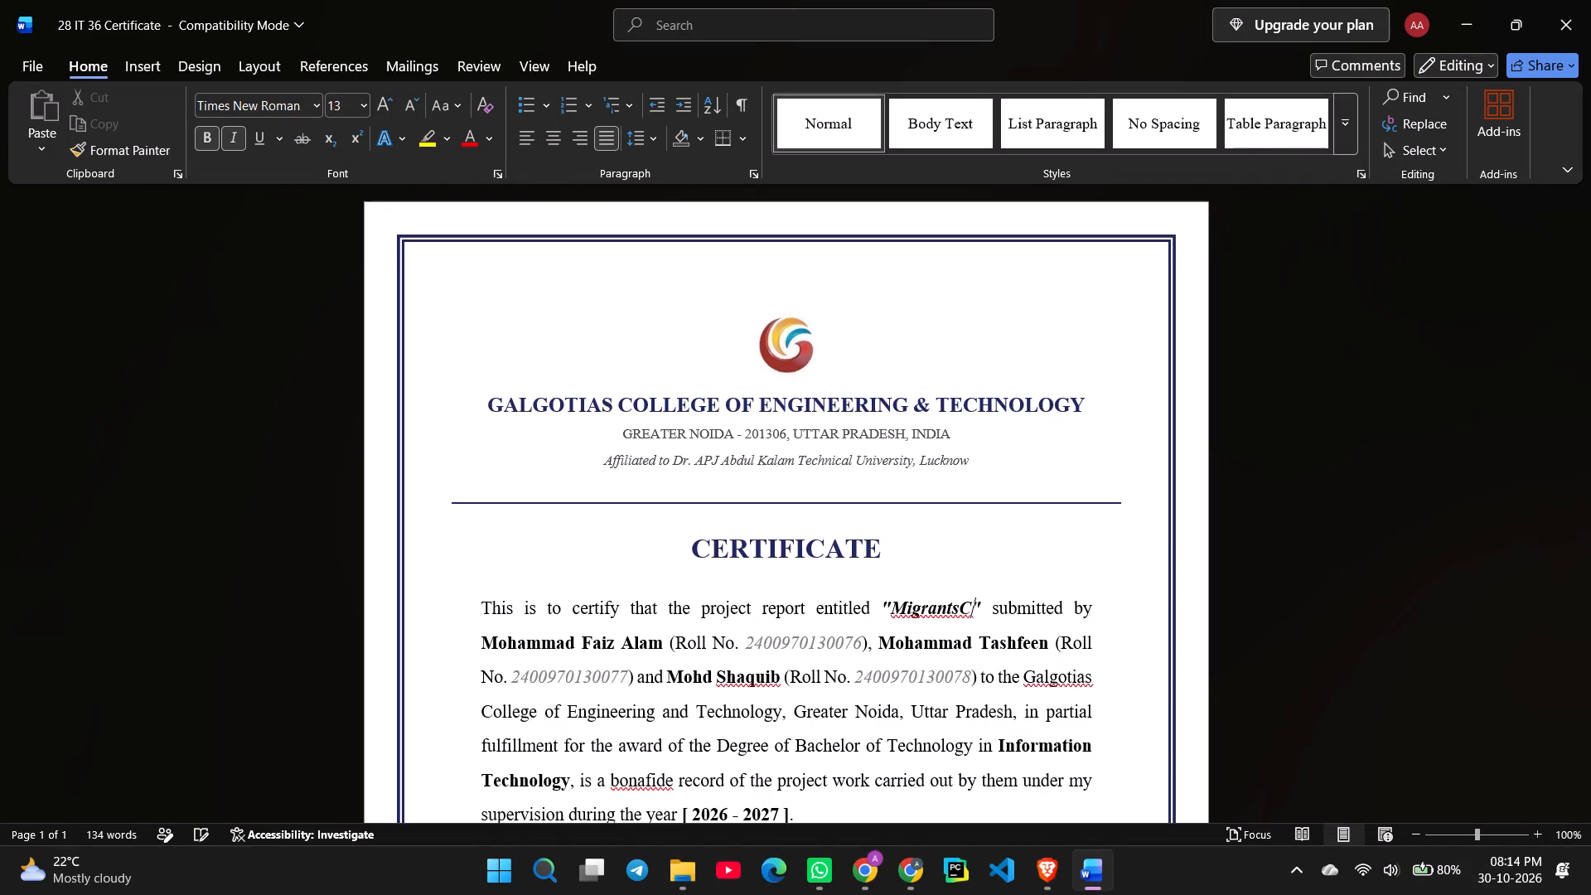
key(BackSpace)
key(BackSpace)
key(BackSpace)
key(BackSpace)
key(BackSpace)
key(BackSpace)
key(BackSpace)
key(BackSpace)
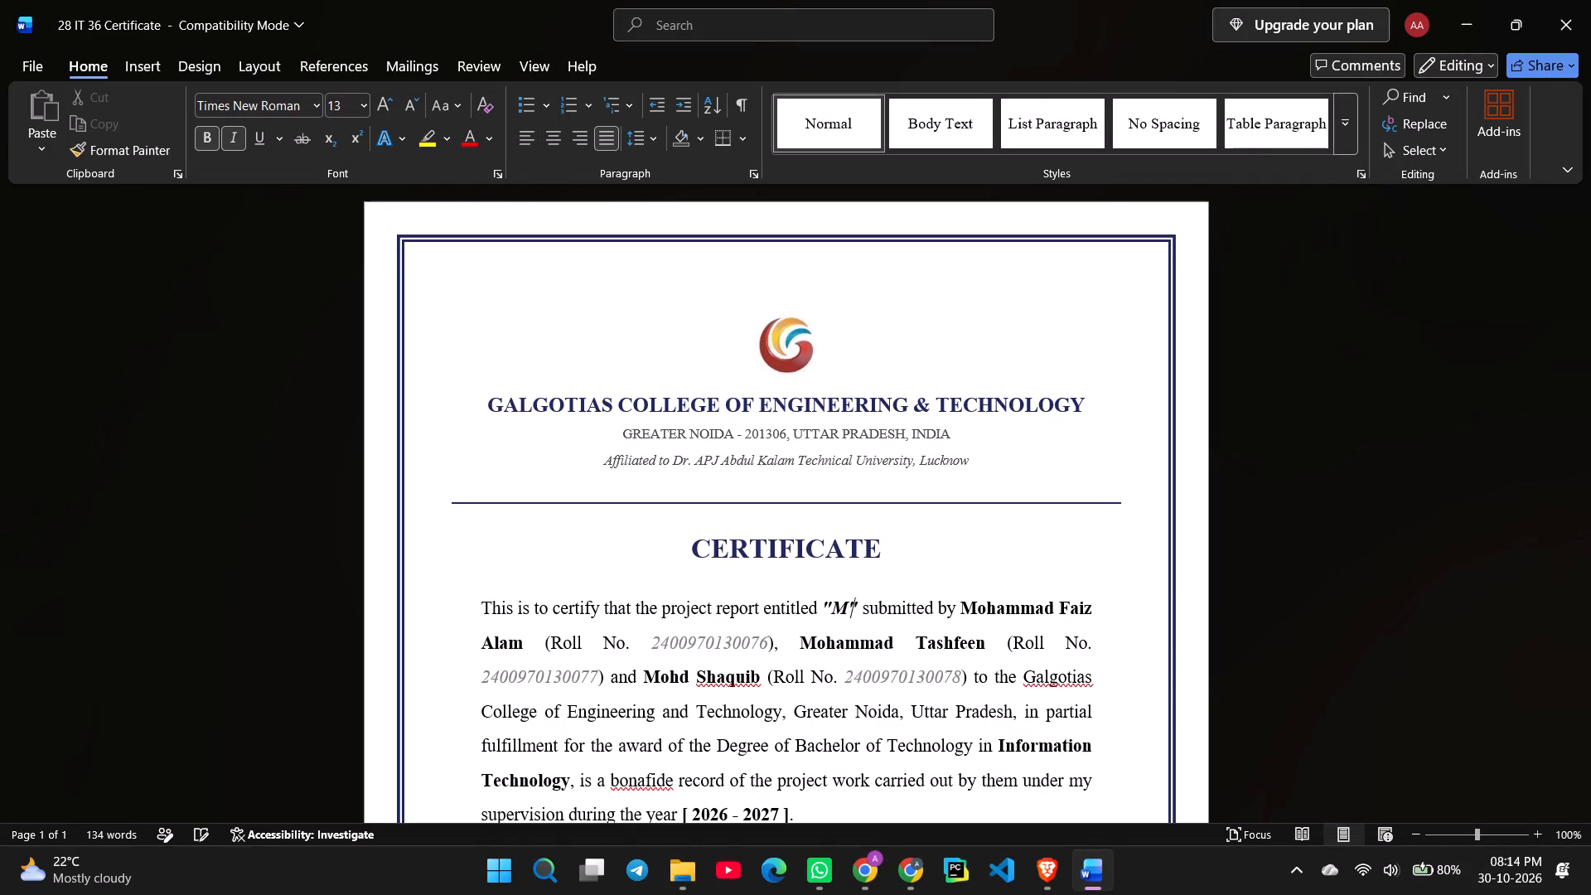
key(BackSpace)
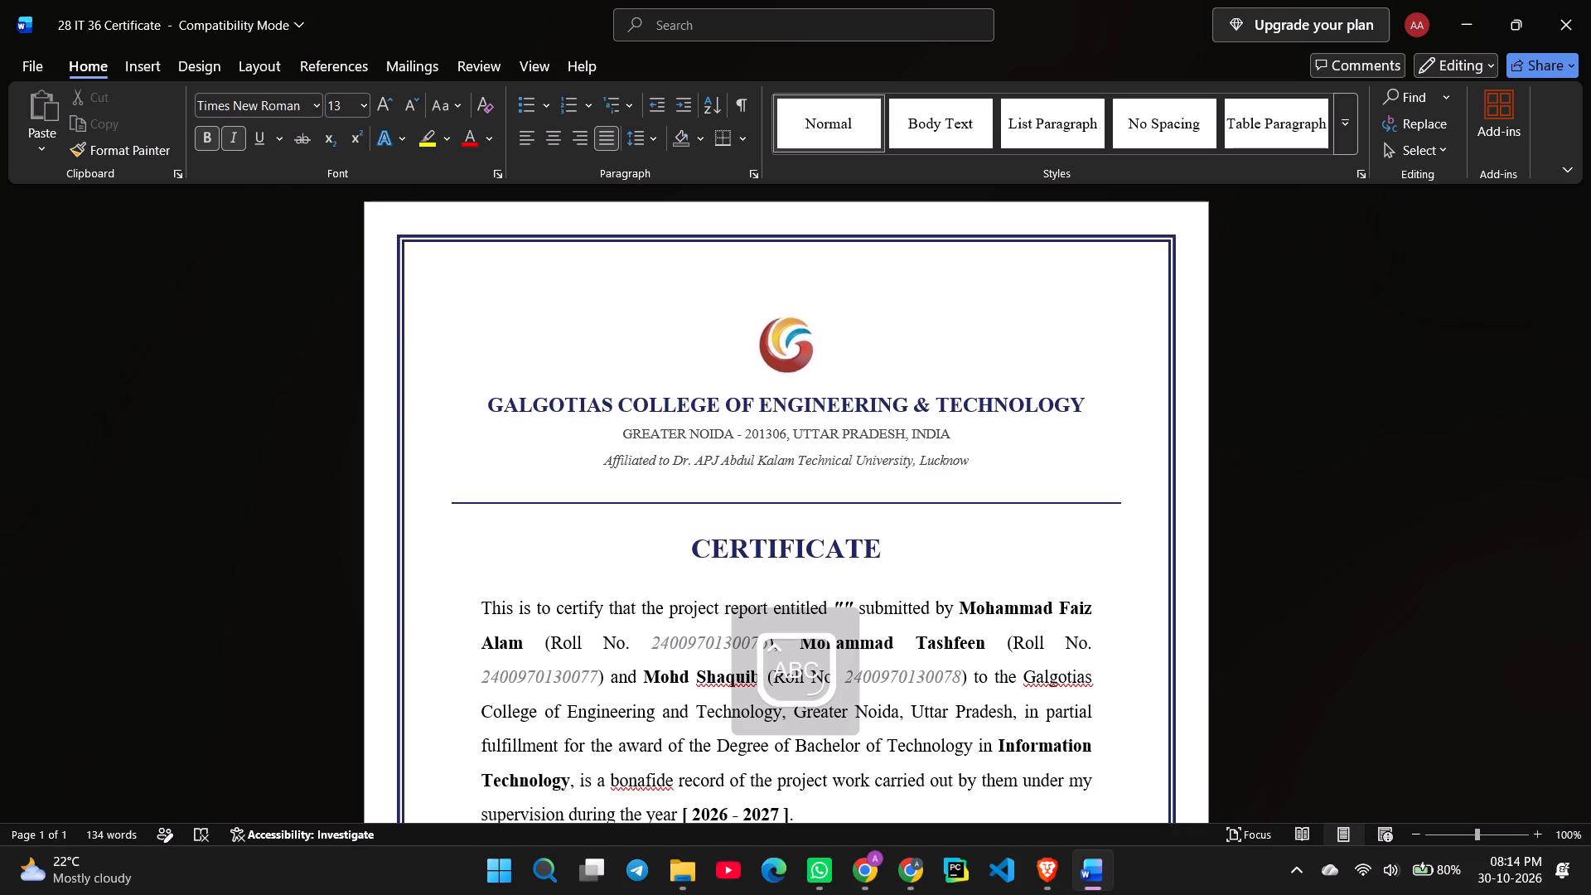
key(c)
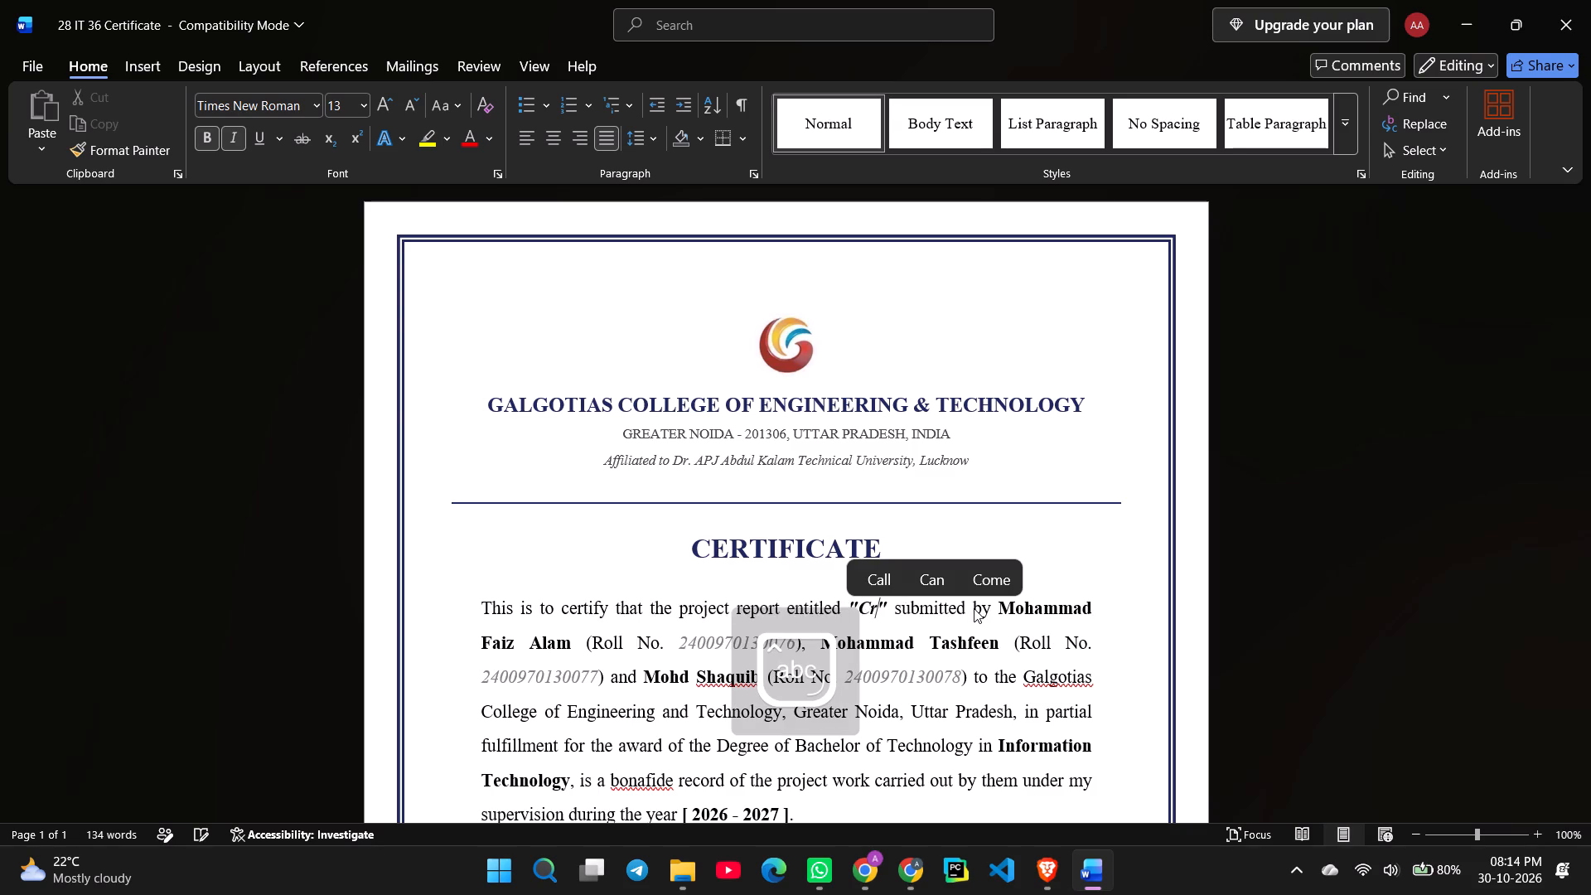
key(d)
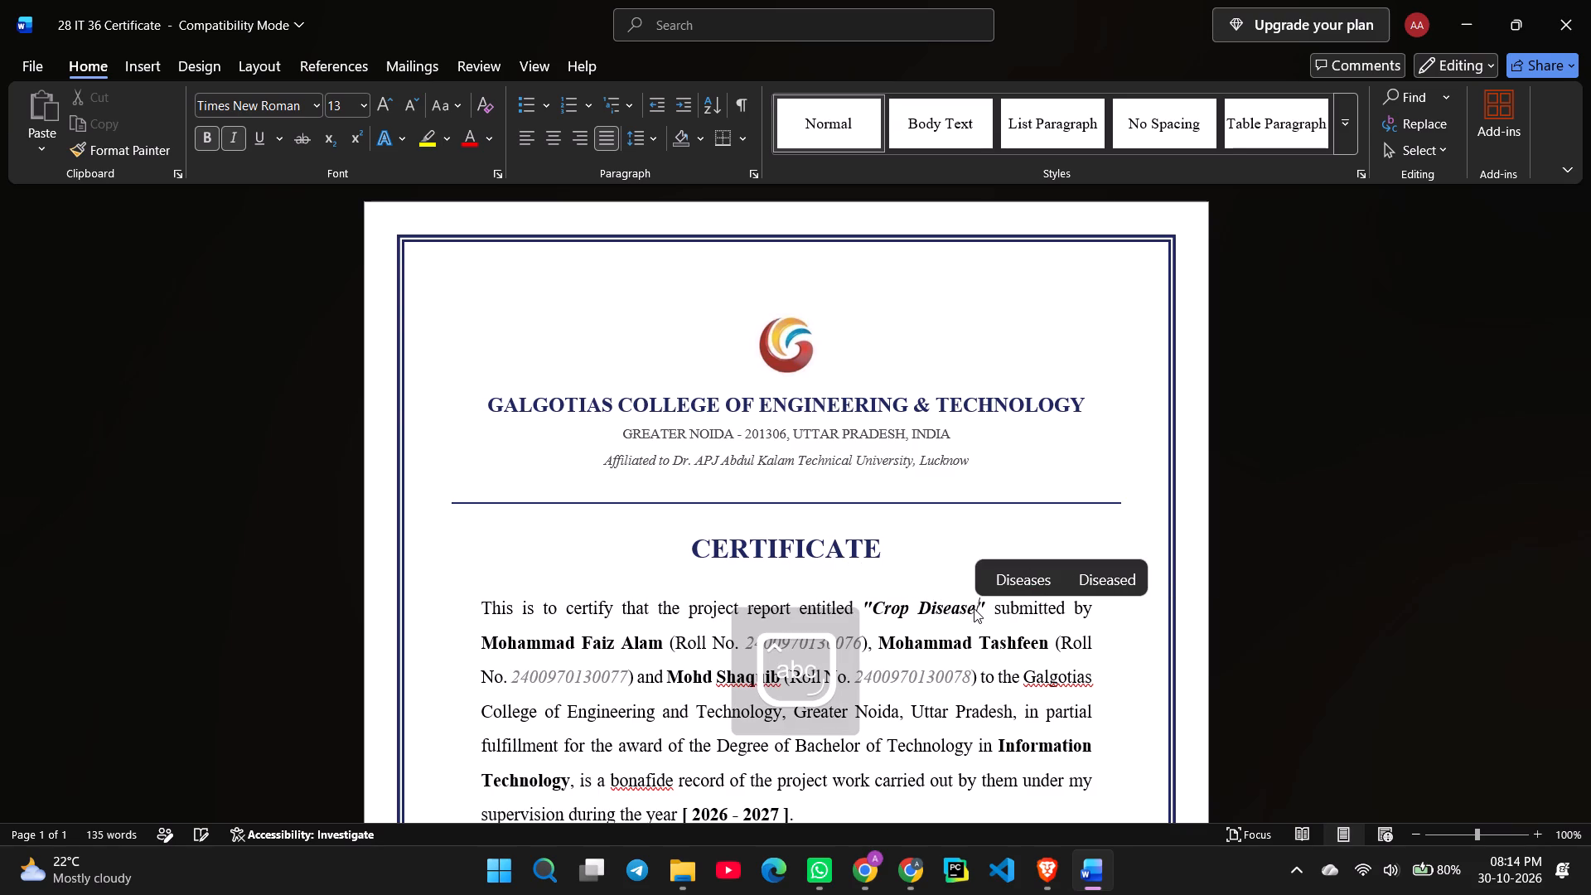
key(space)
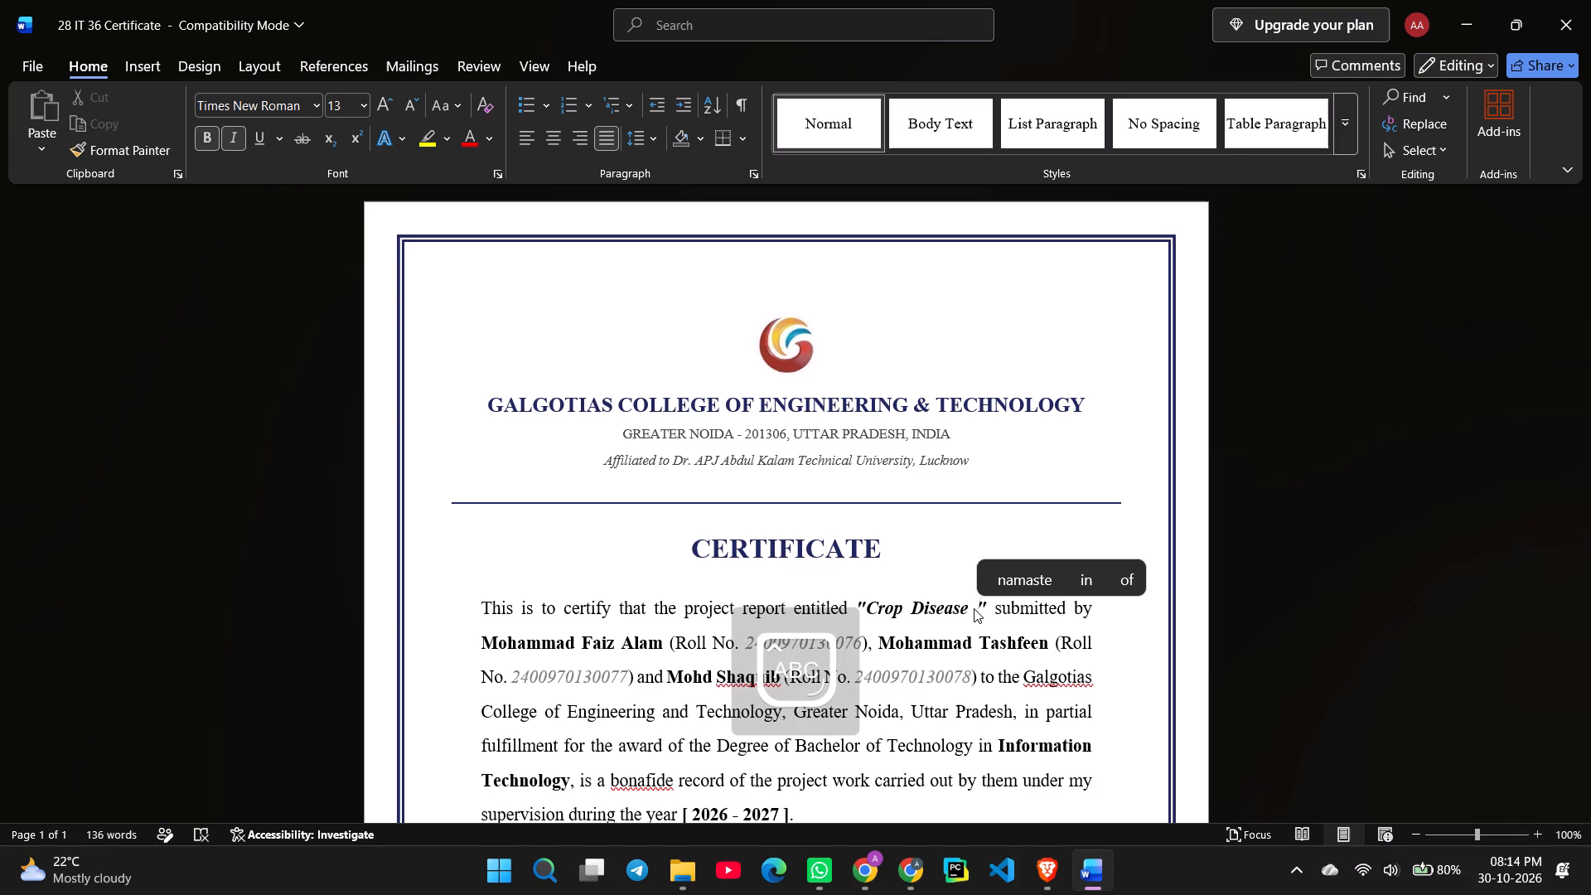
text(etection)
key(space)
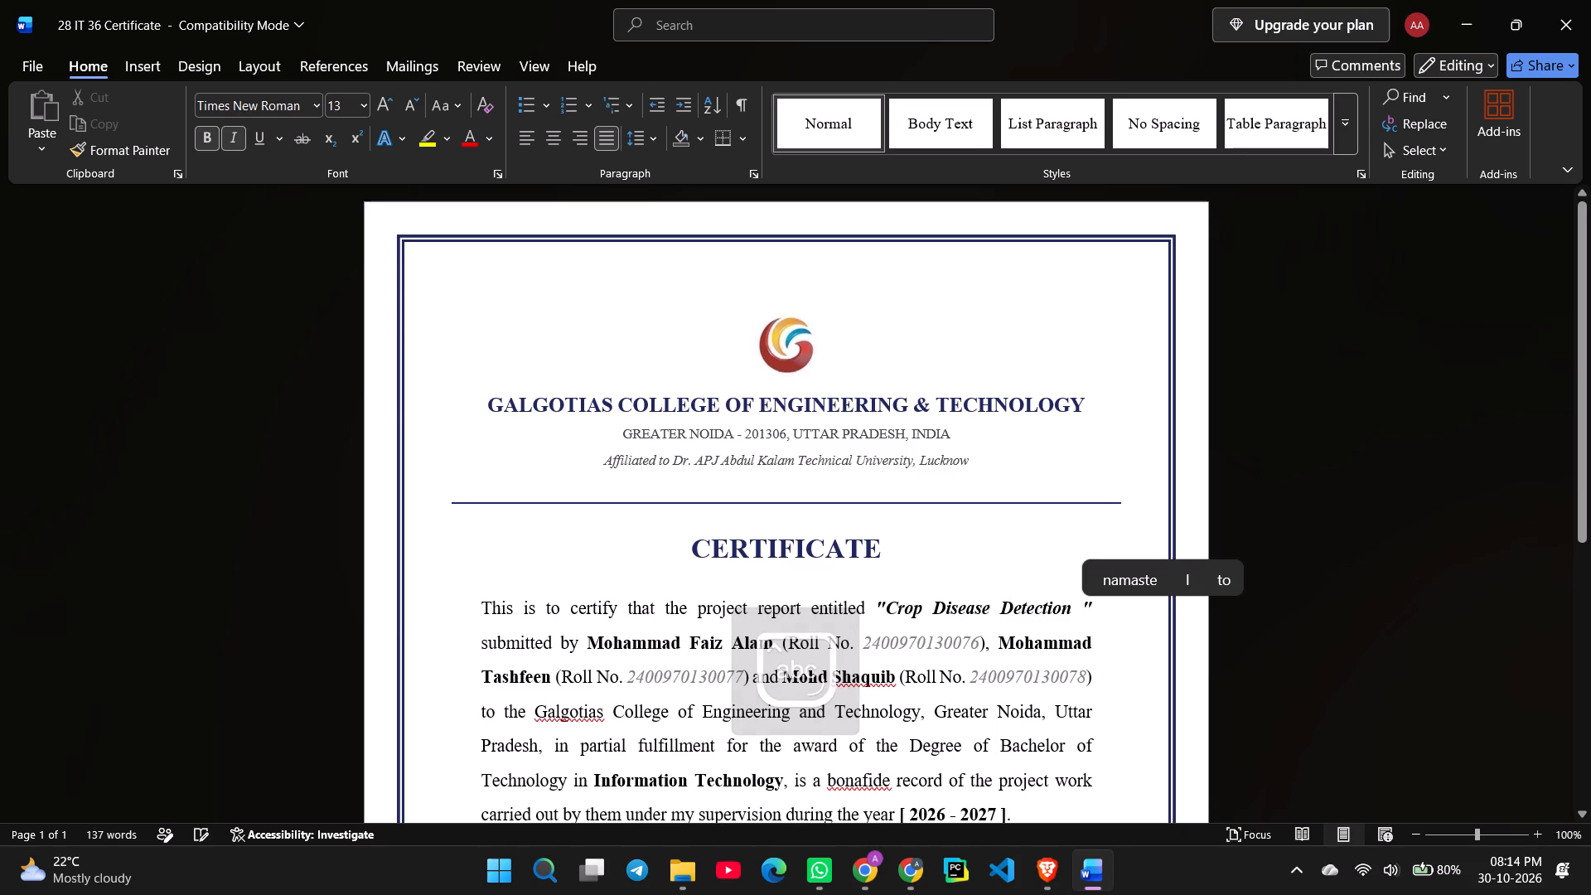
Switch to the File Explorer window.
click(688, 882)
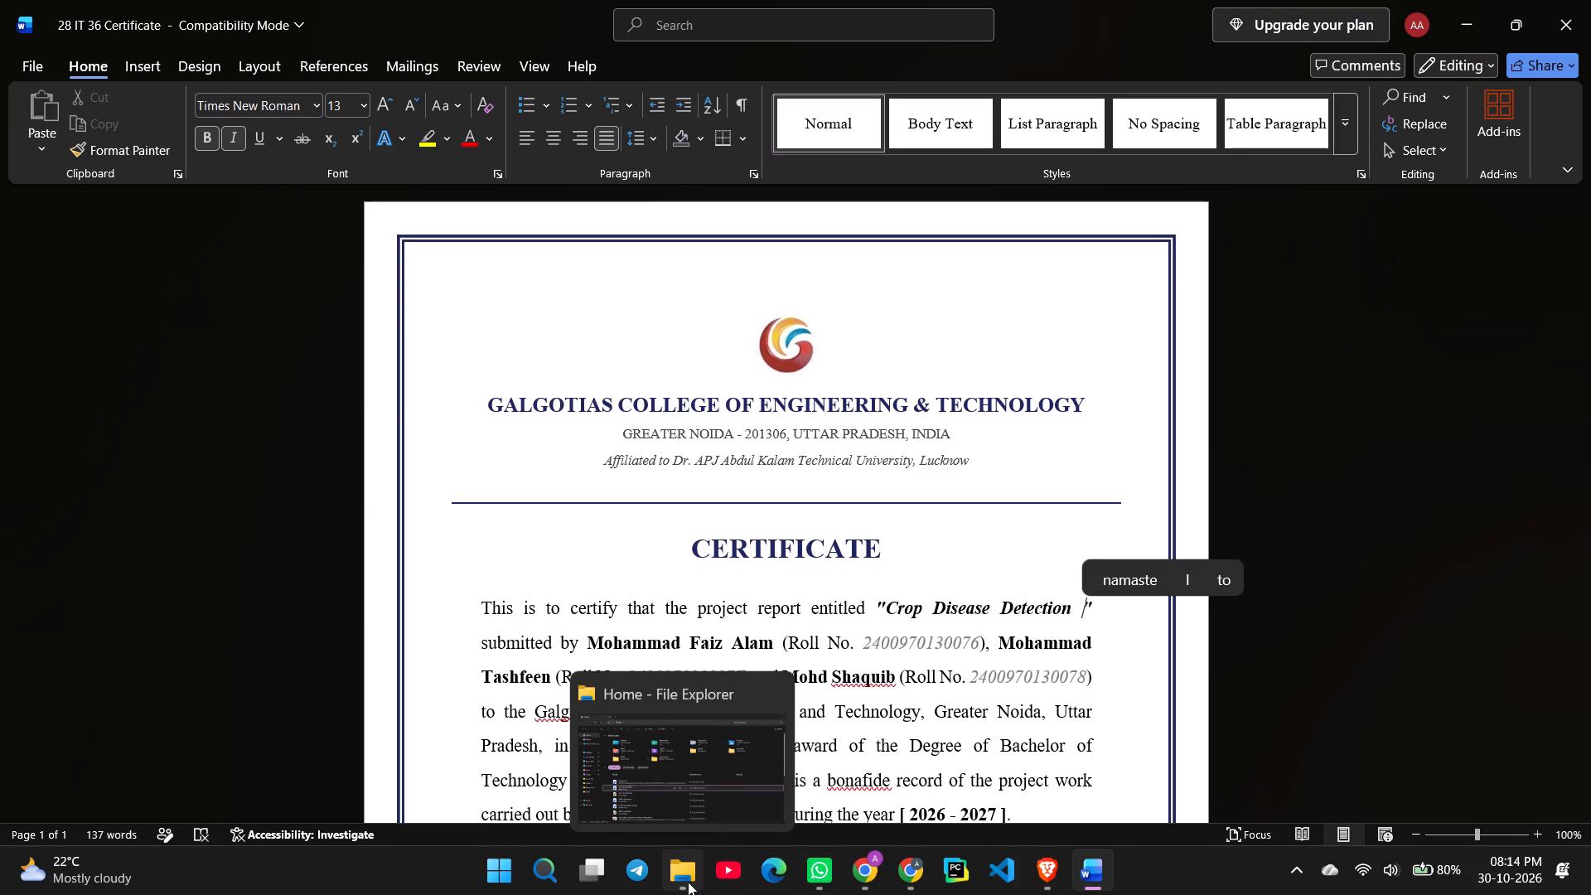
Switch from the 28 IT 36 Certificate document to the File Explorer Home window and close that window.
click(1590, 0)
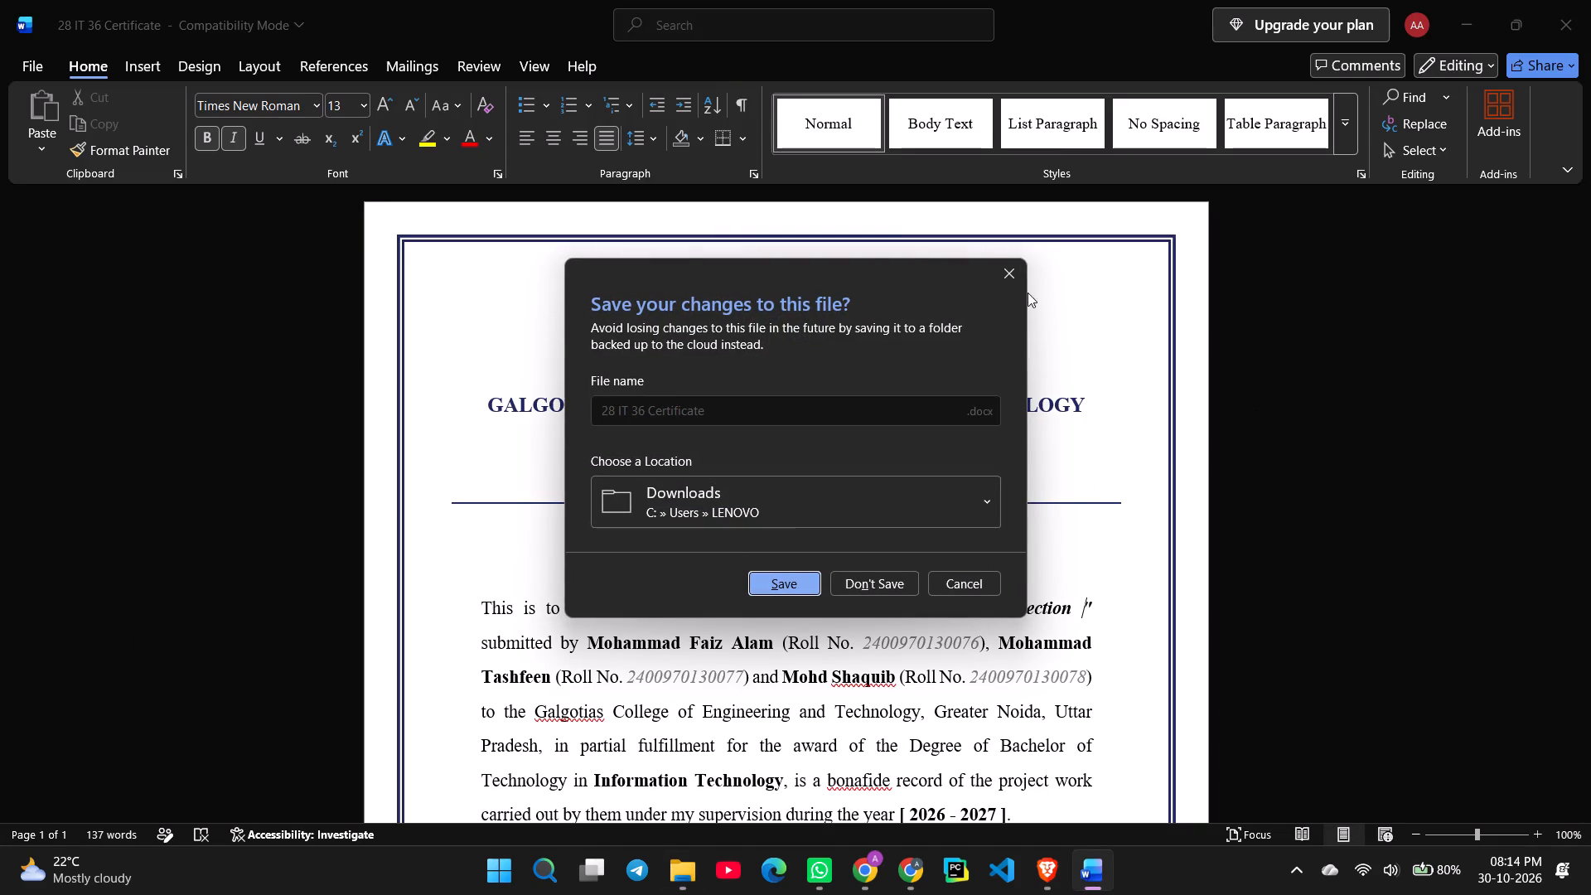
click(1010, 282)
click(685, 890)
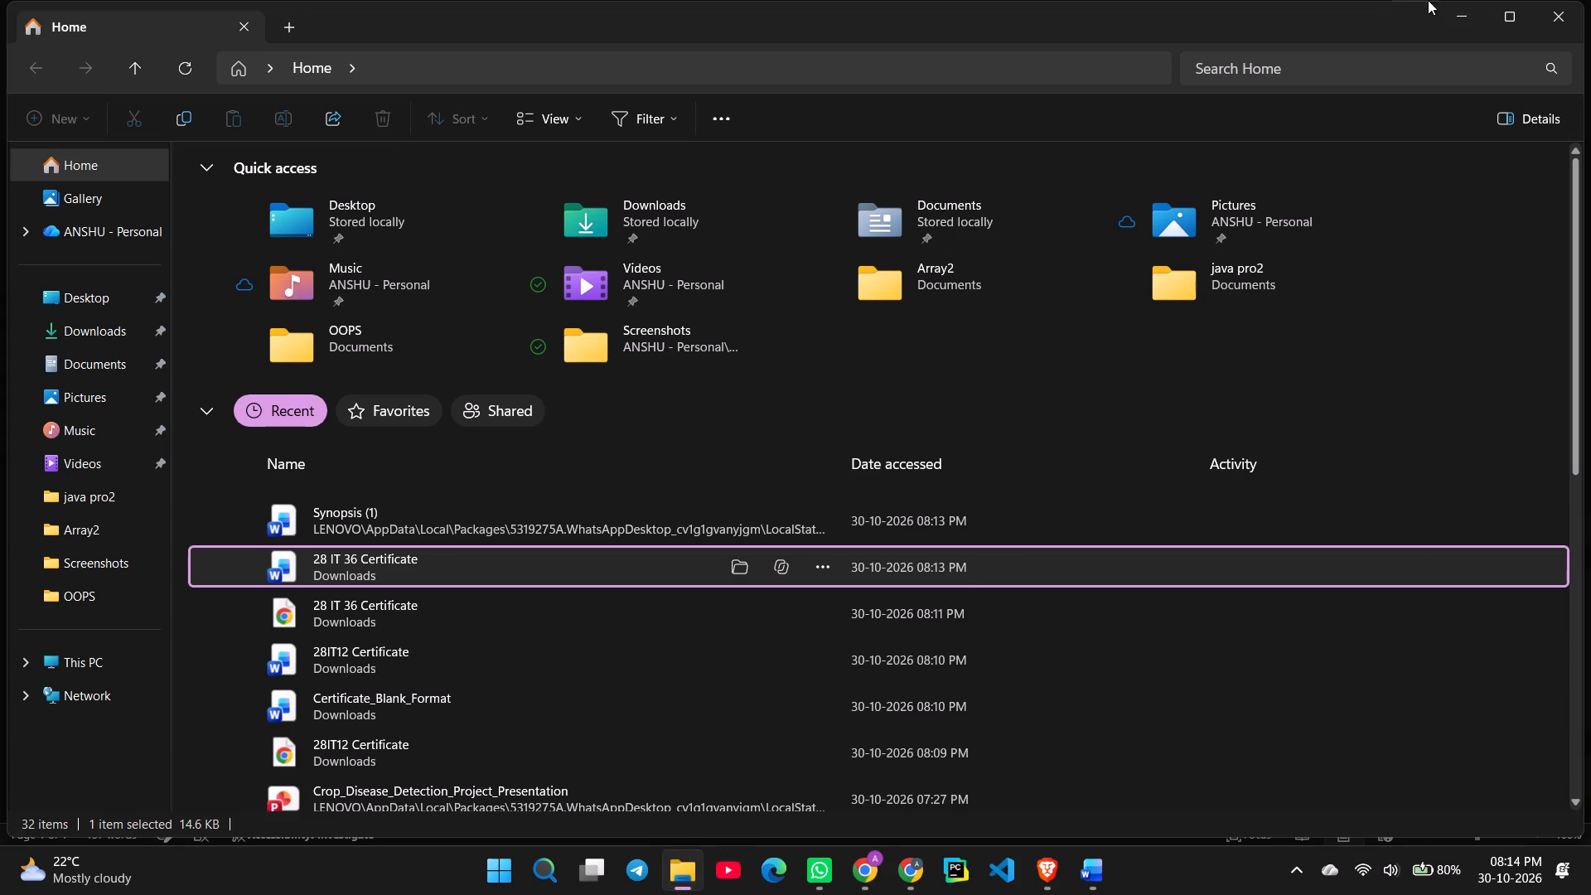
click(1566, 21)
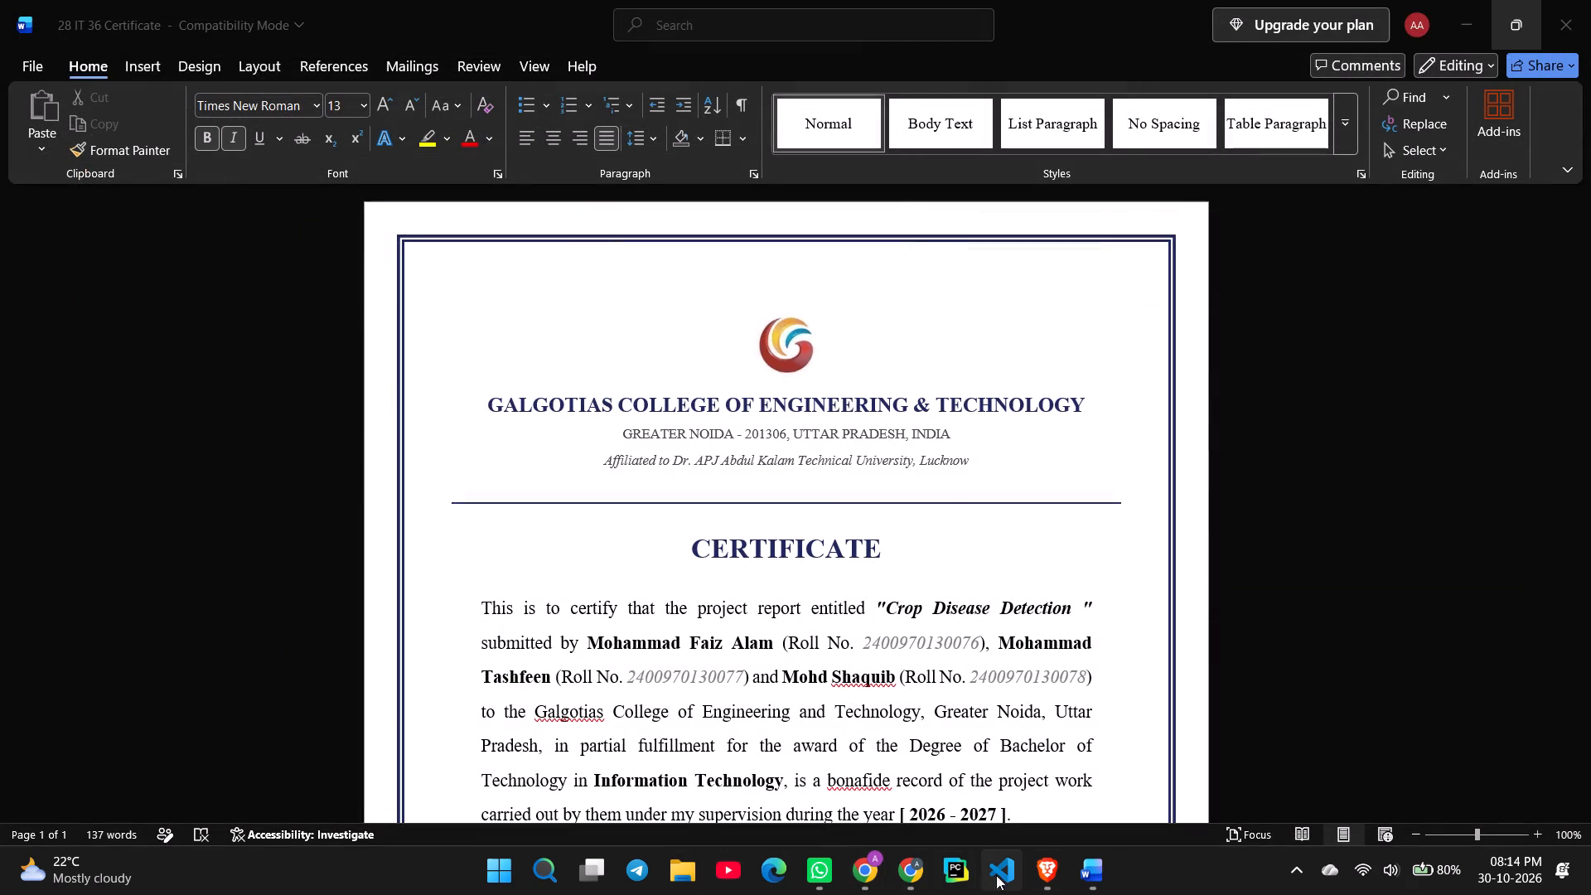
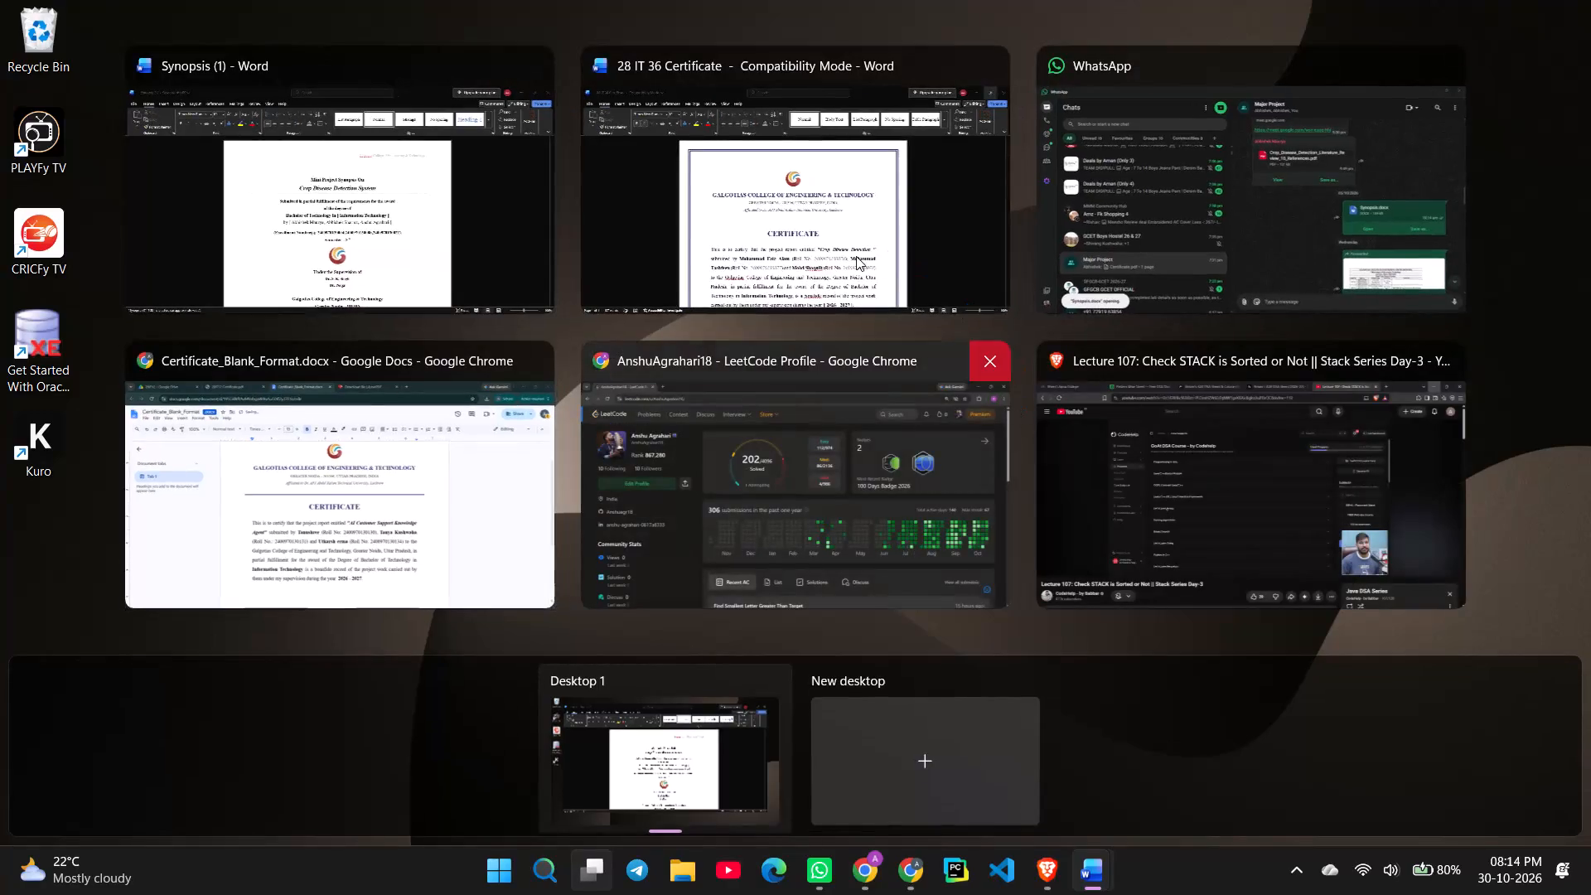
Review the lower part of the 28 IT 36 Certificate, including its signature block, and switch to the Synopsis (1) document for comparison.
click(856, 256)
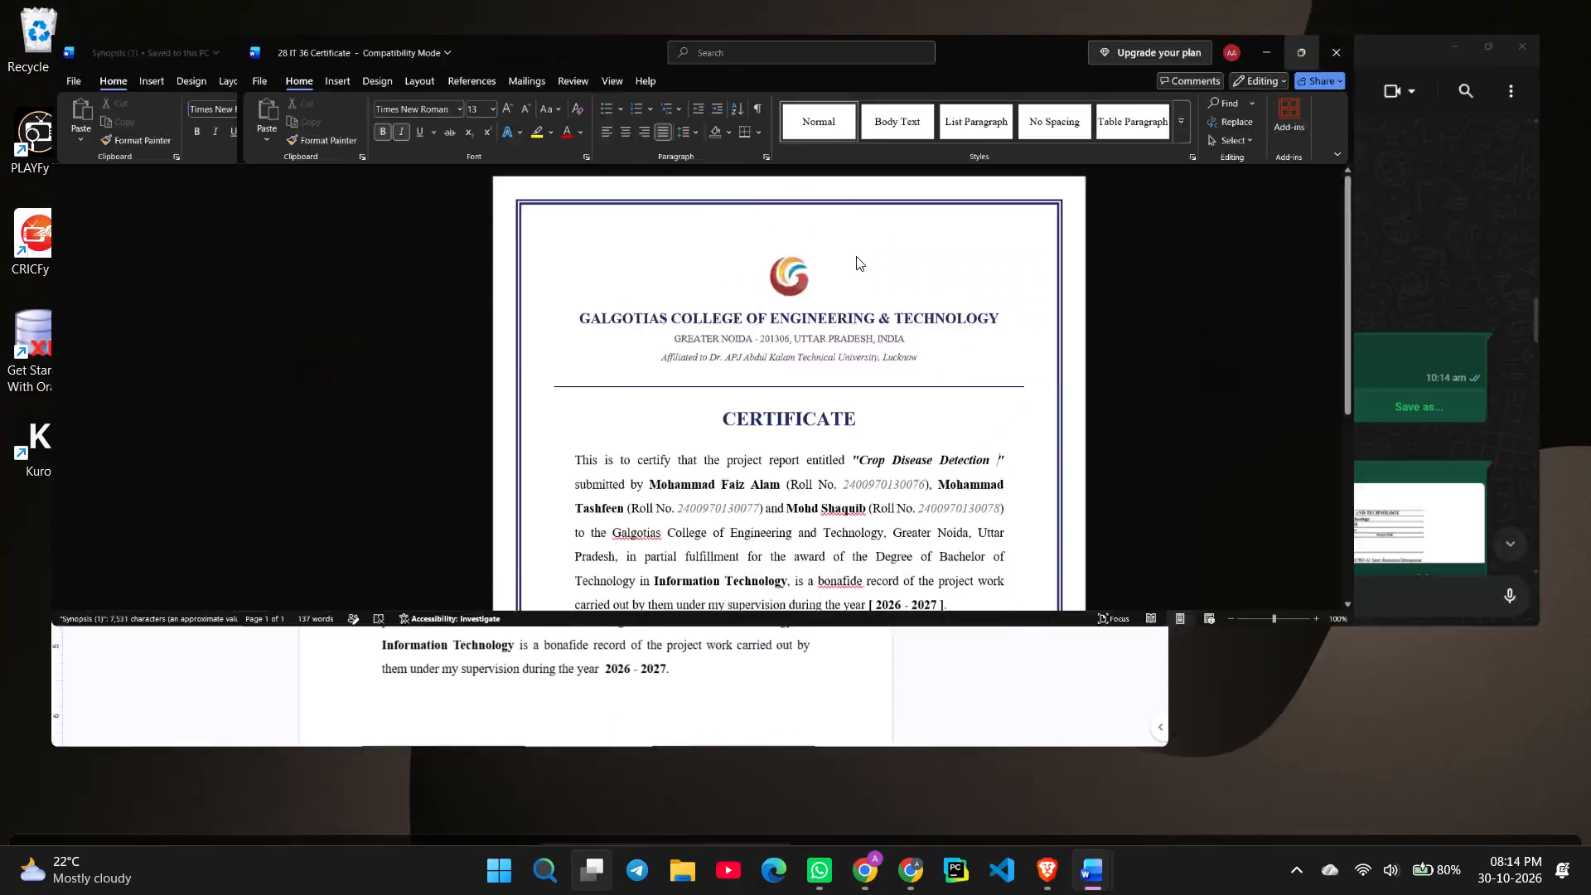
scroll(887, 478, down, 1)
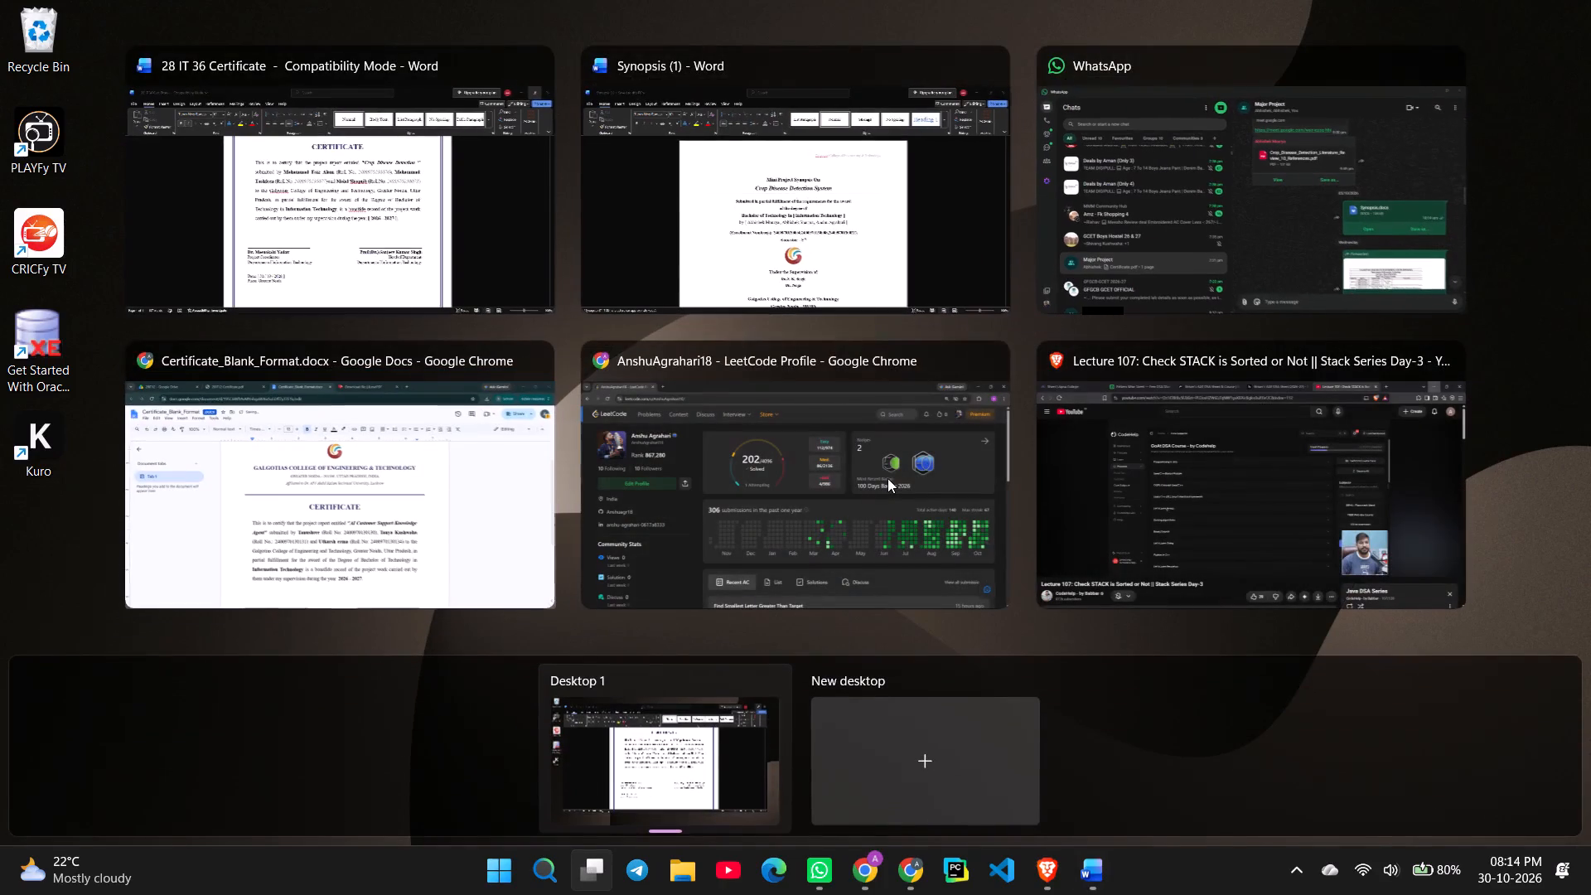
click(942, 235)
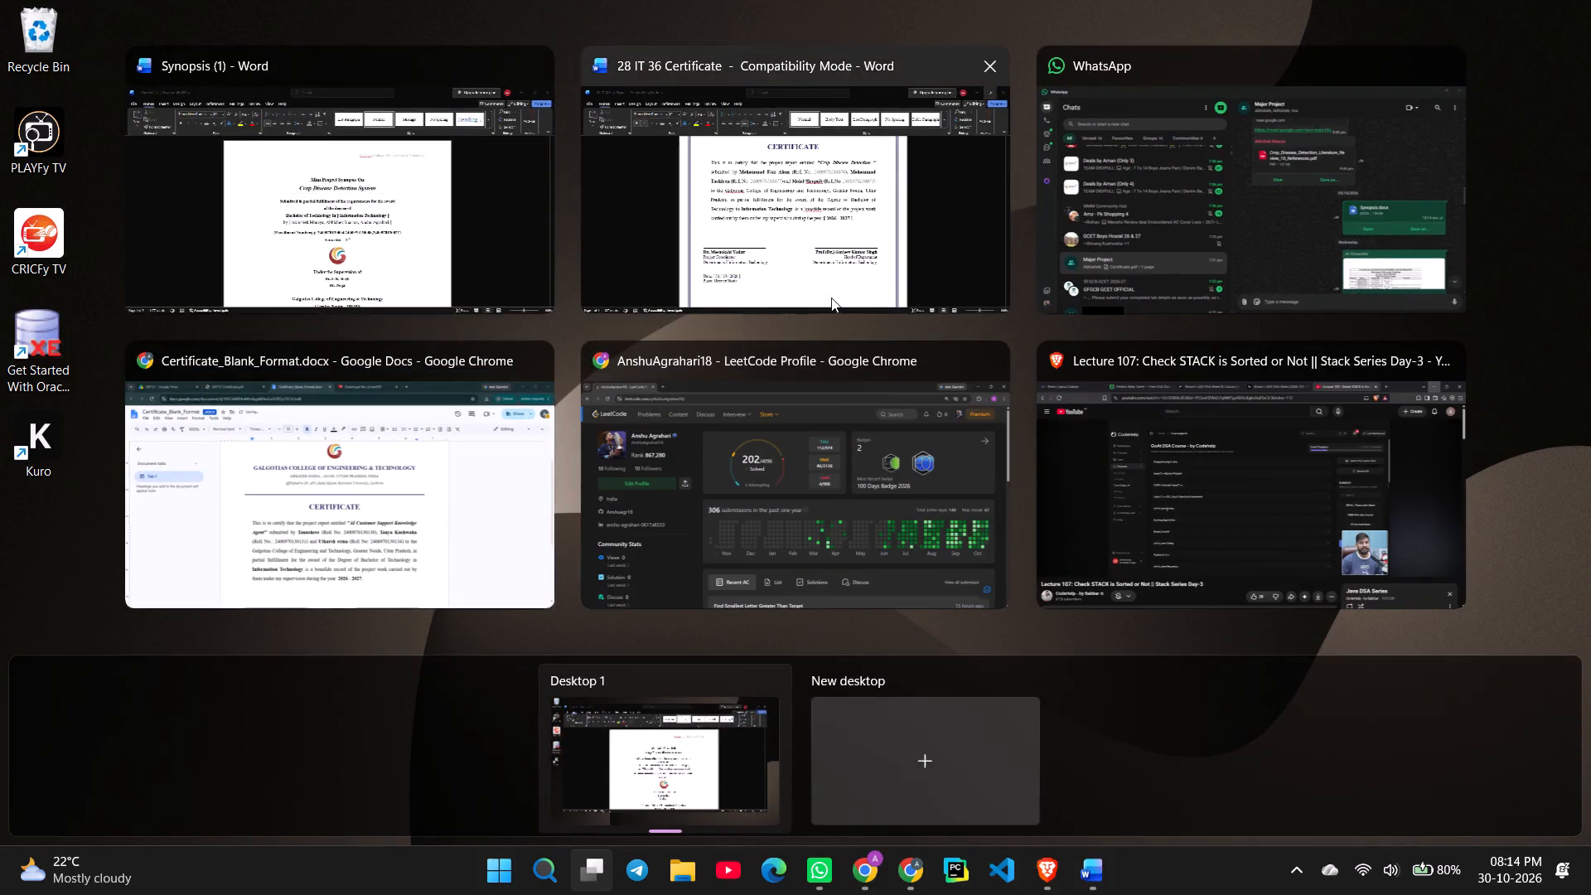
Return to the 28 IT 36 Certificate and complete the quoted project title as "Crop Disease Detection System".
click(868, 260)
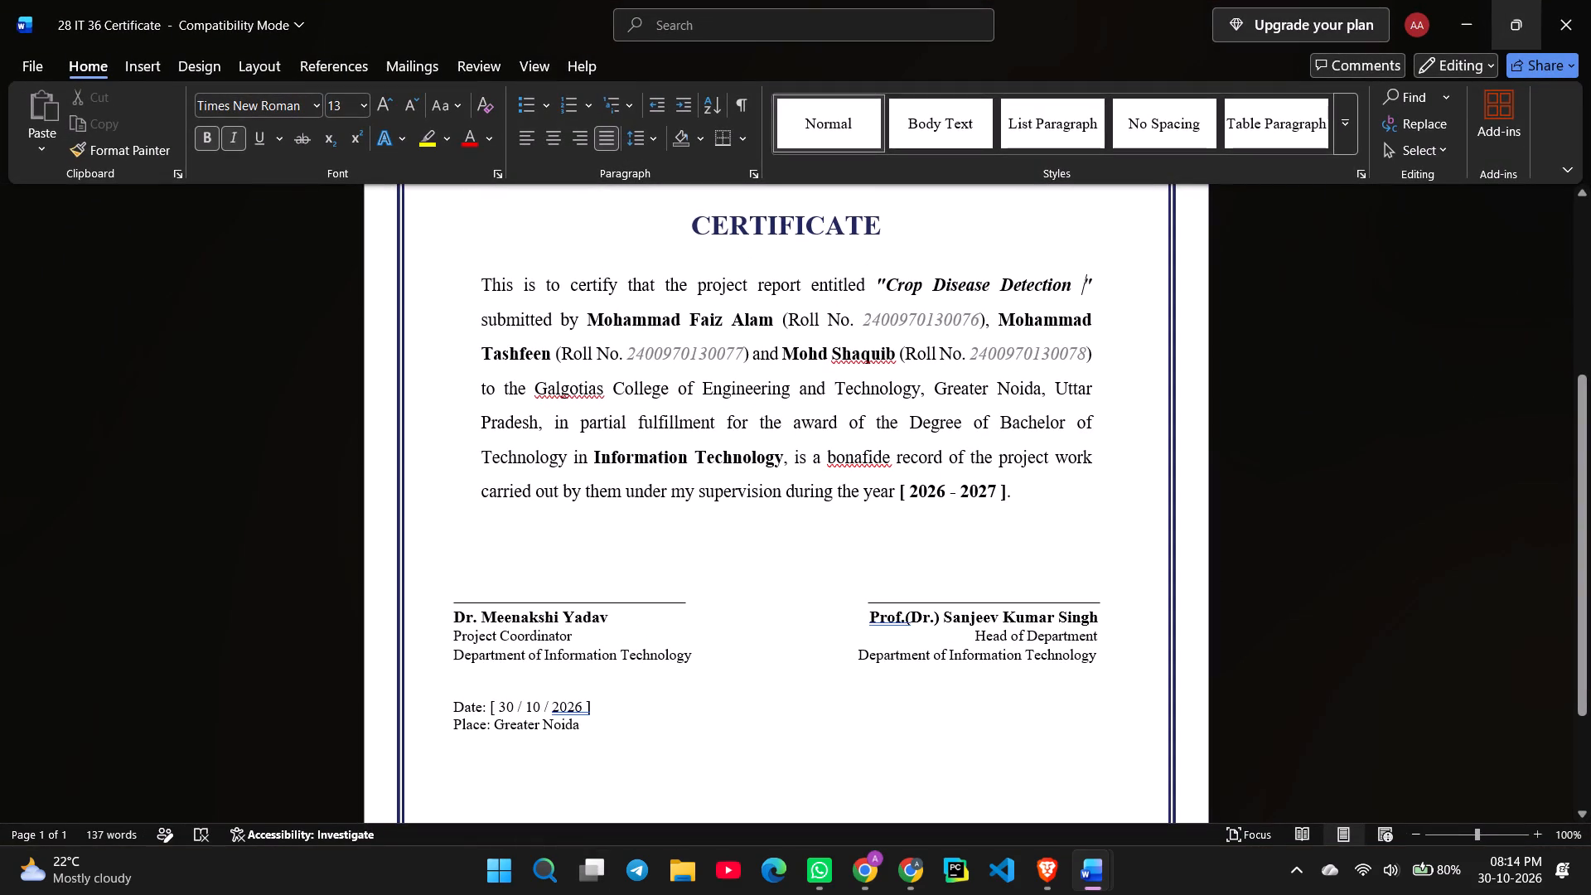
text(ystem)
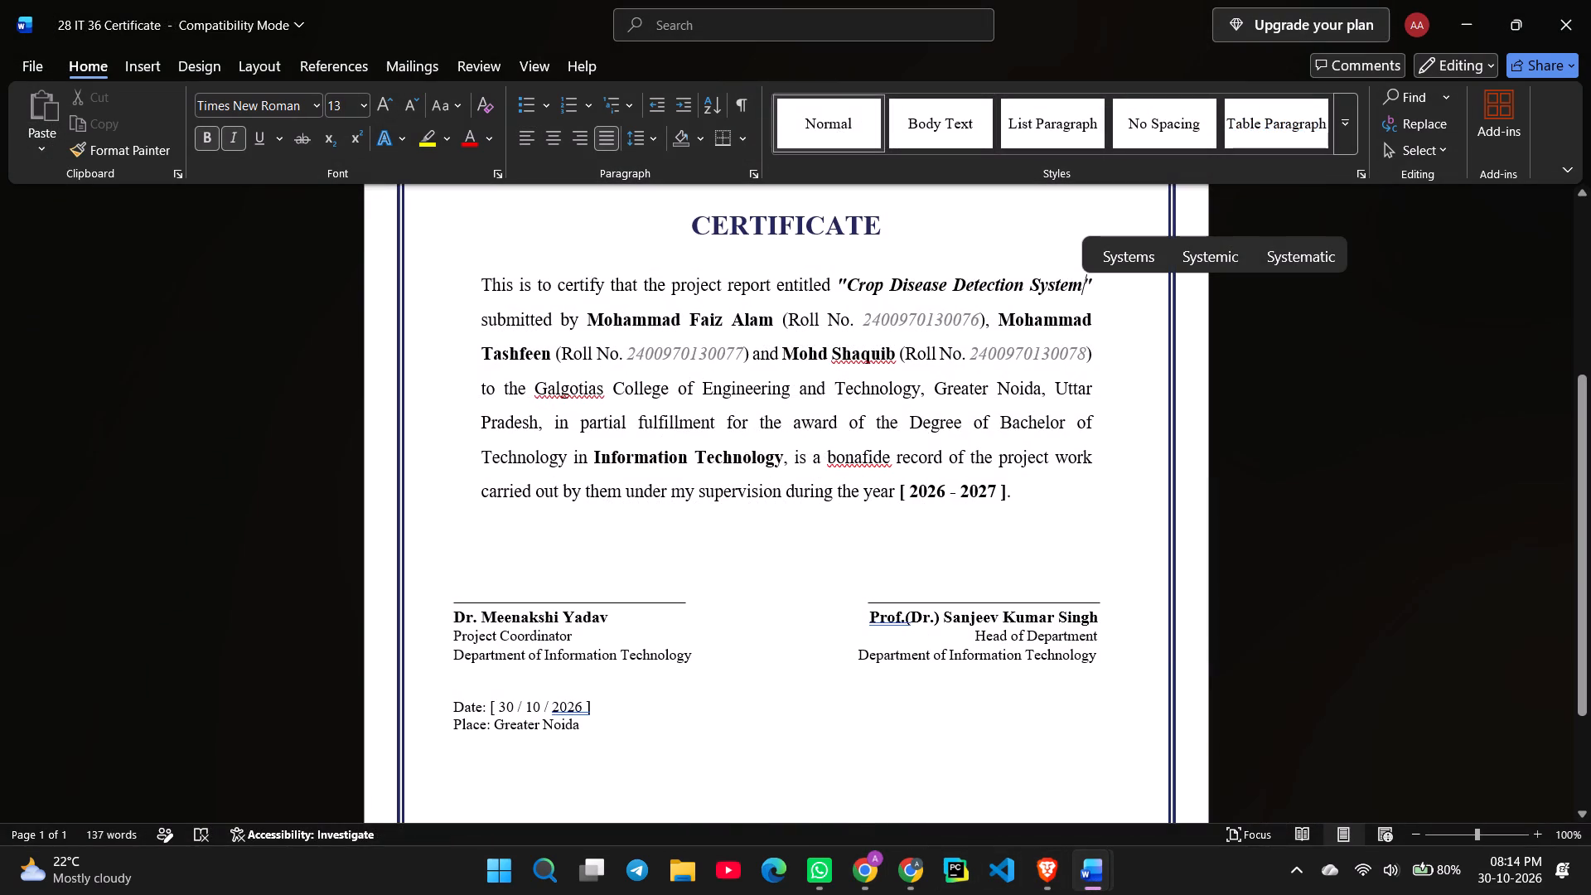
Replace the first student's name after "submitted by" with the new team member's full name, keeping it bold.
click(592, 317)
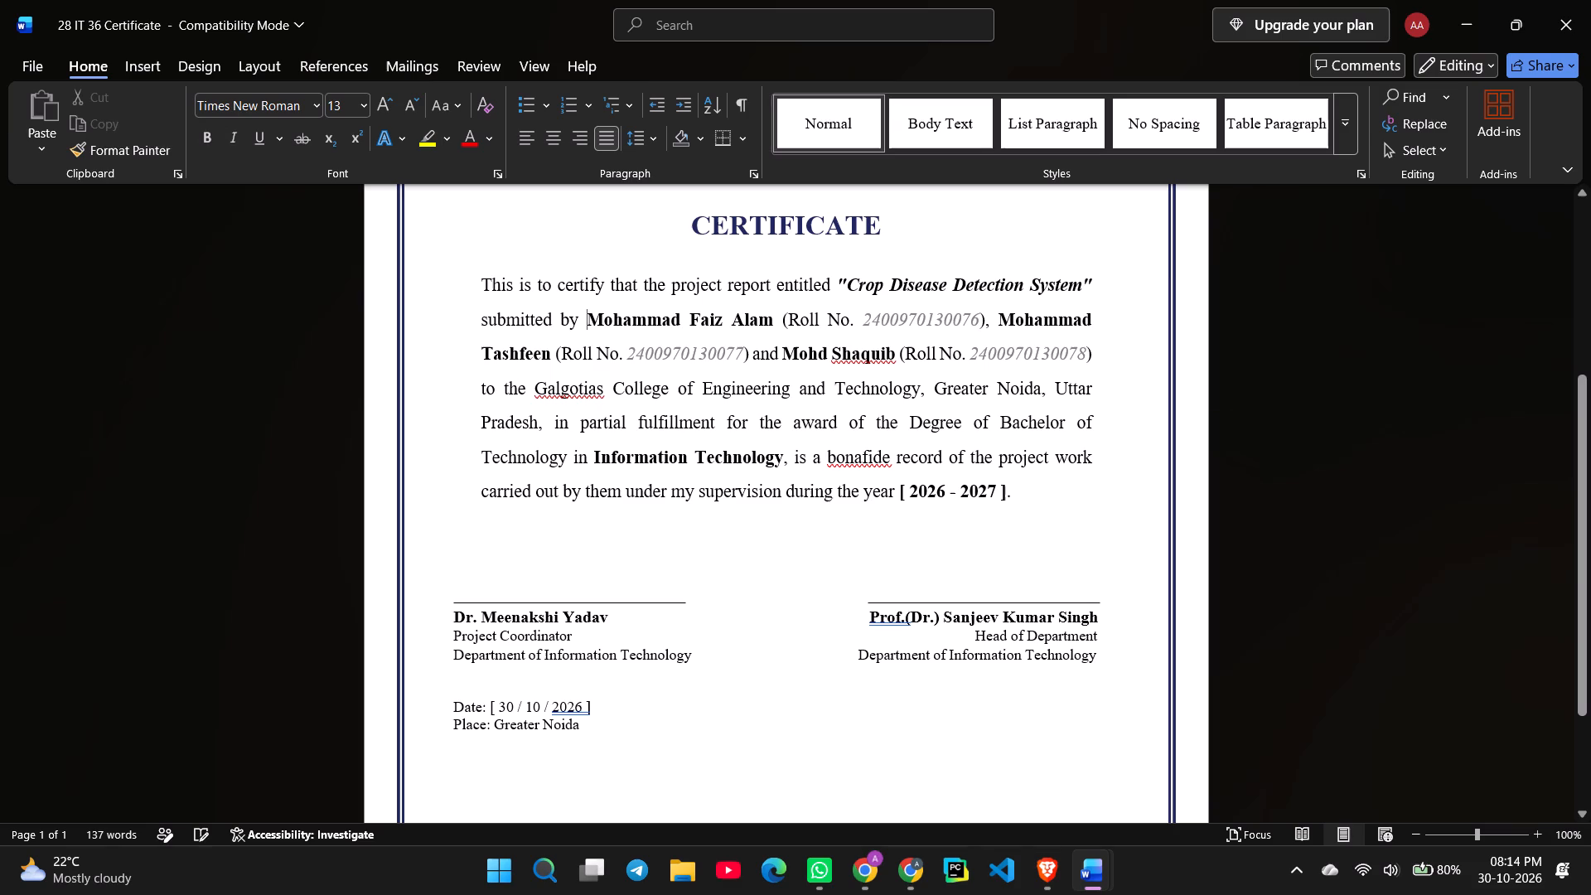
click(776, 322)
key(BackSpace)
key(BackSpace)
key(BackSpace)
key(BackSpace)
key(BackSpace)
key(BackSpace)
key(BackSpace)
key(BackSpace)
key(BackSpace)
key(BackSpace)
key(BackSpace)
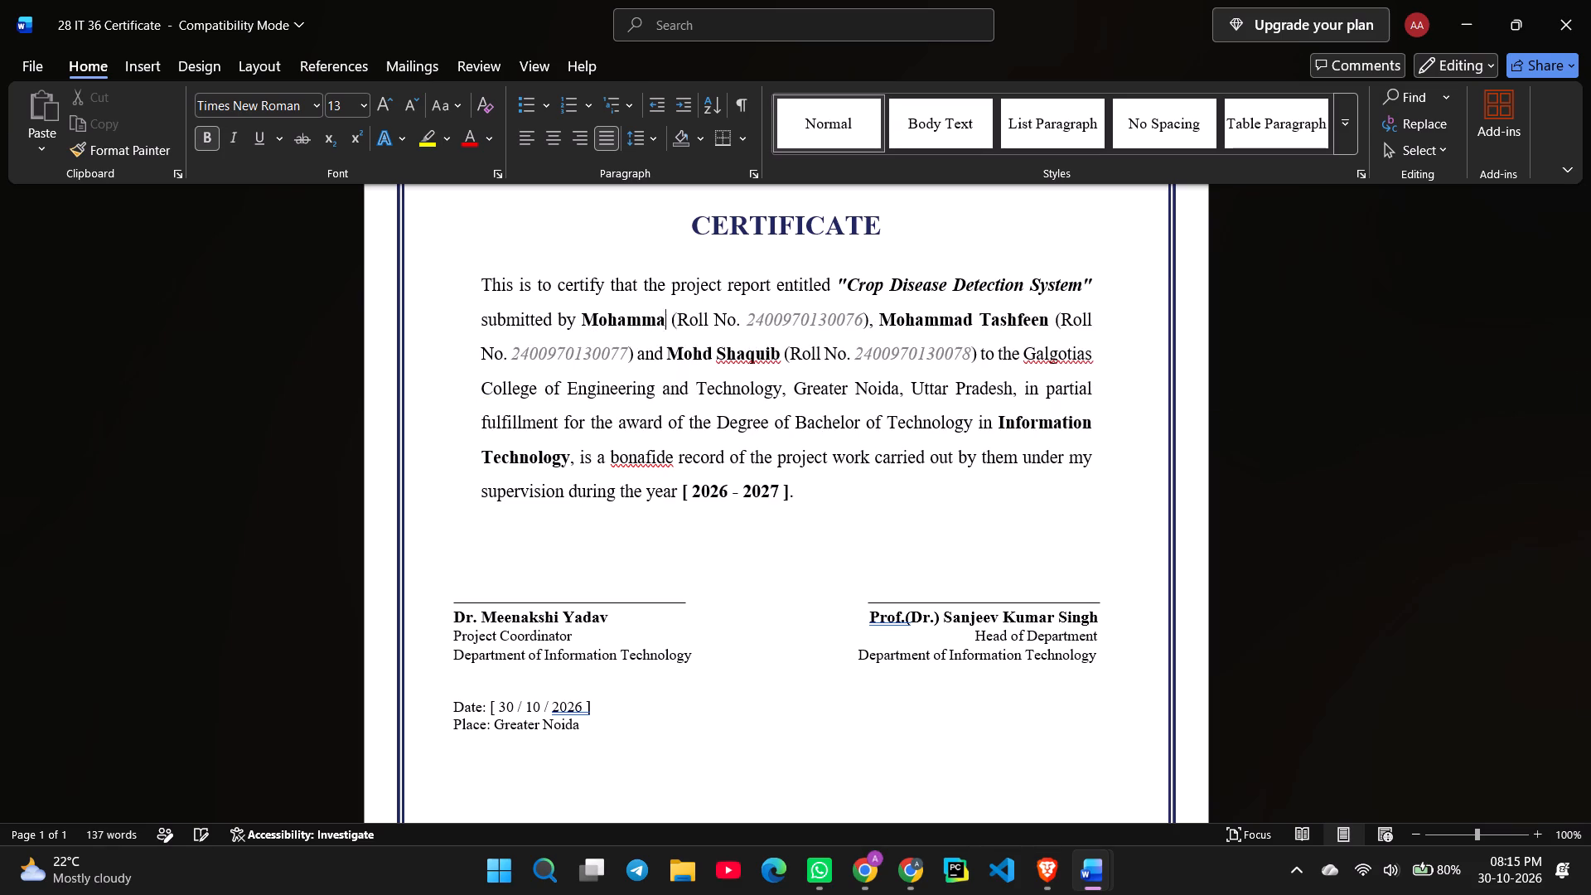
key(BackSpace)
key(BackSpace)
key(BackSpace)
key(BackSpace)
key(BackSpace)
key(BackSpace)
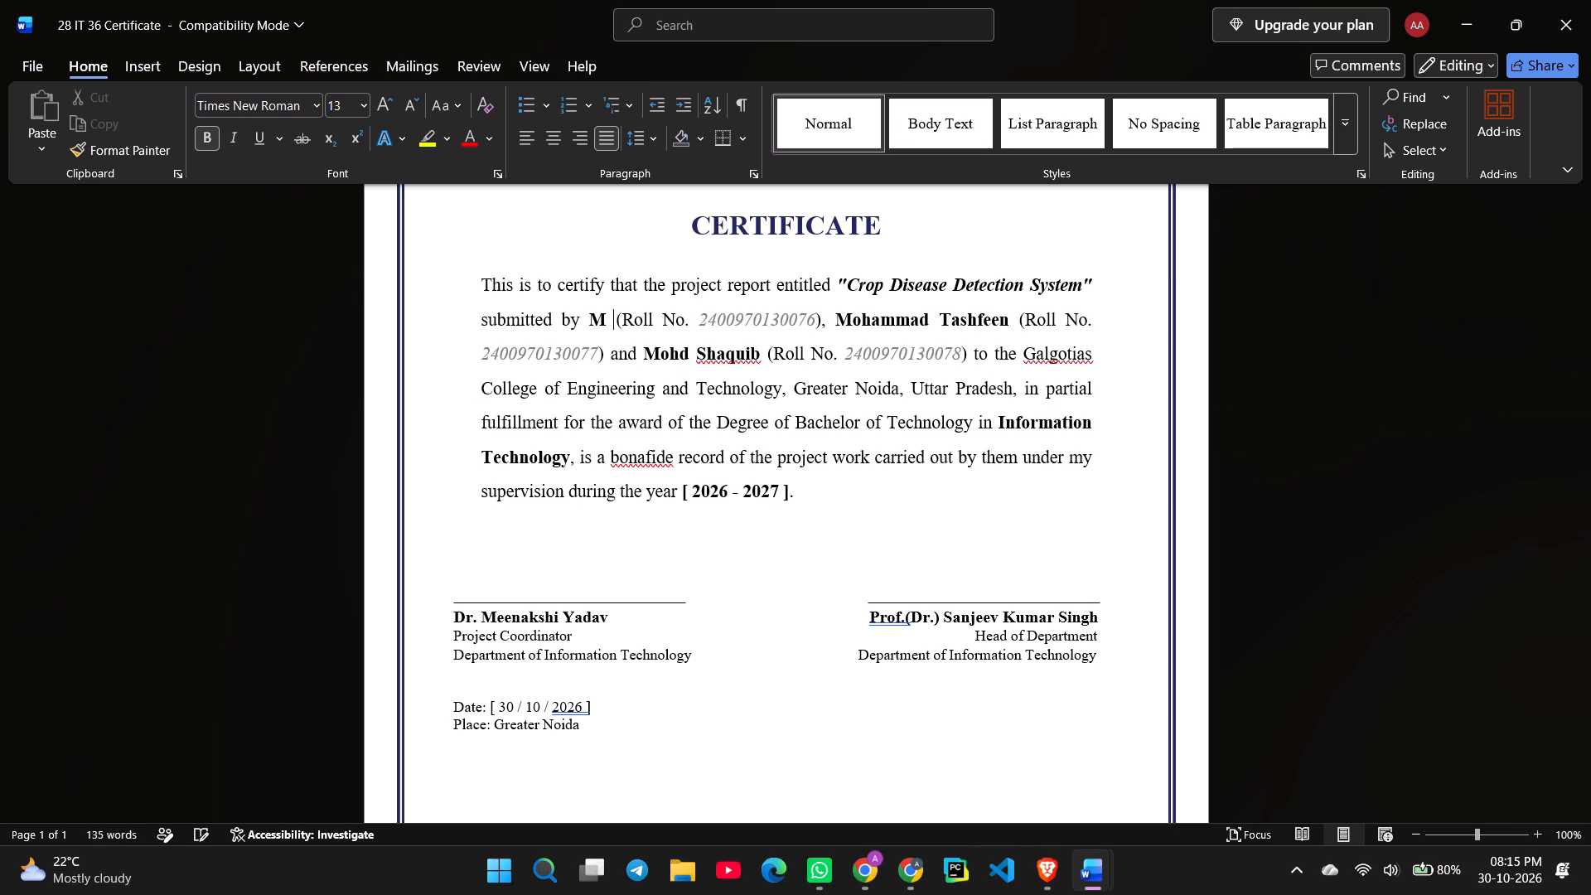
key(BackSpace)
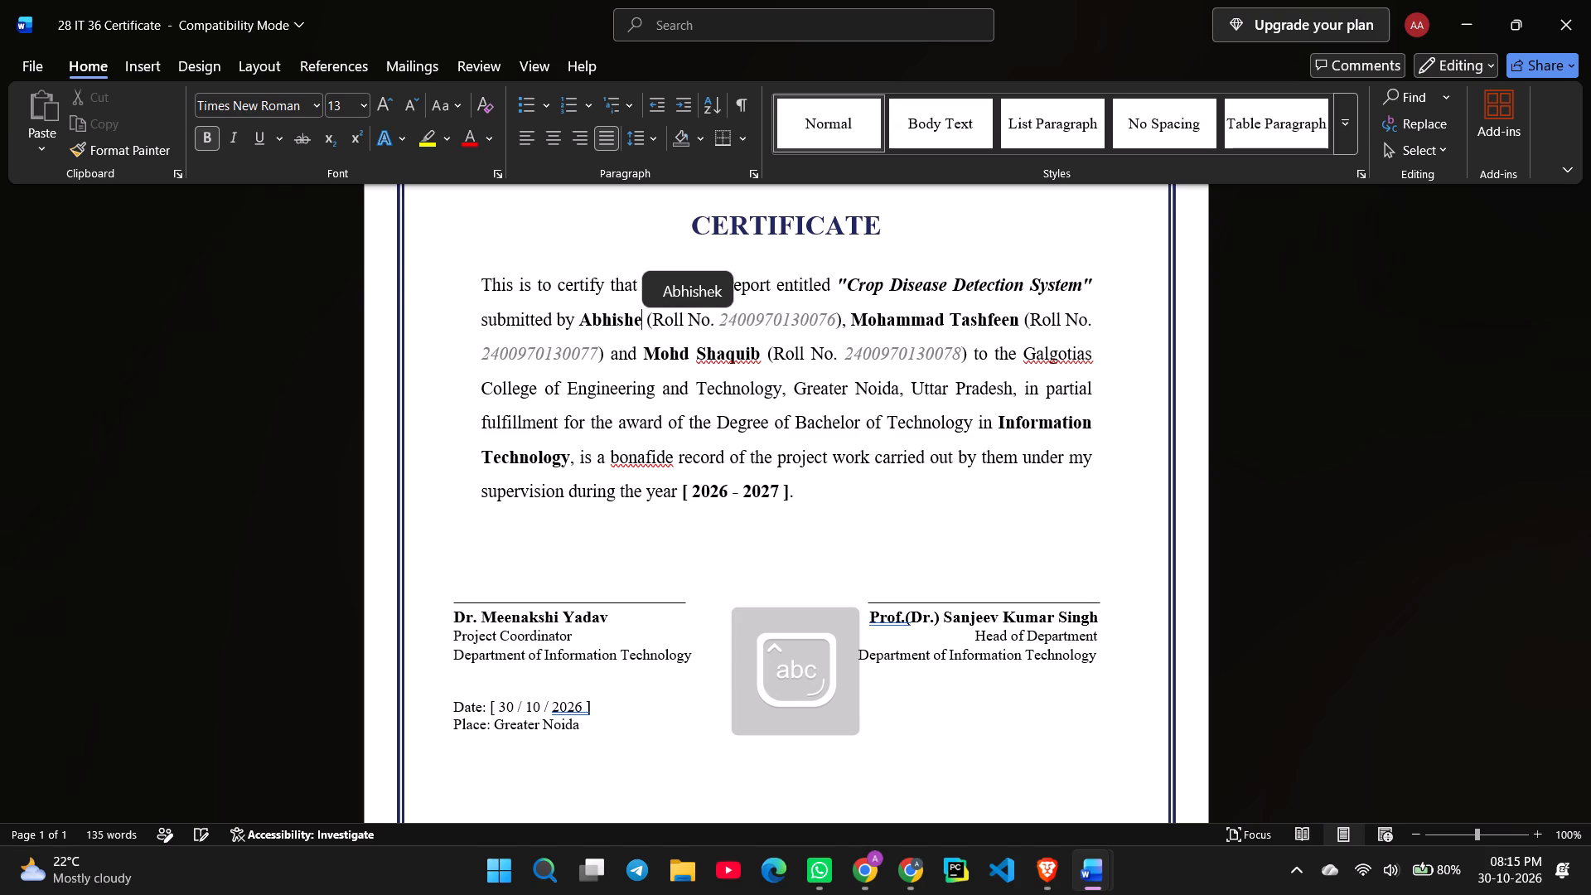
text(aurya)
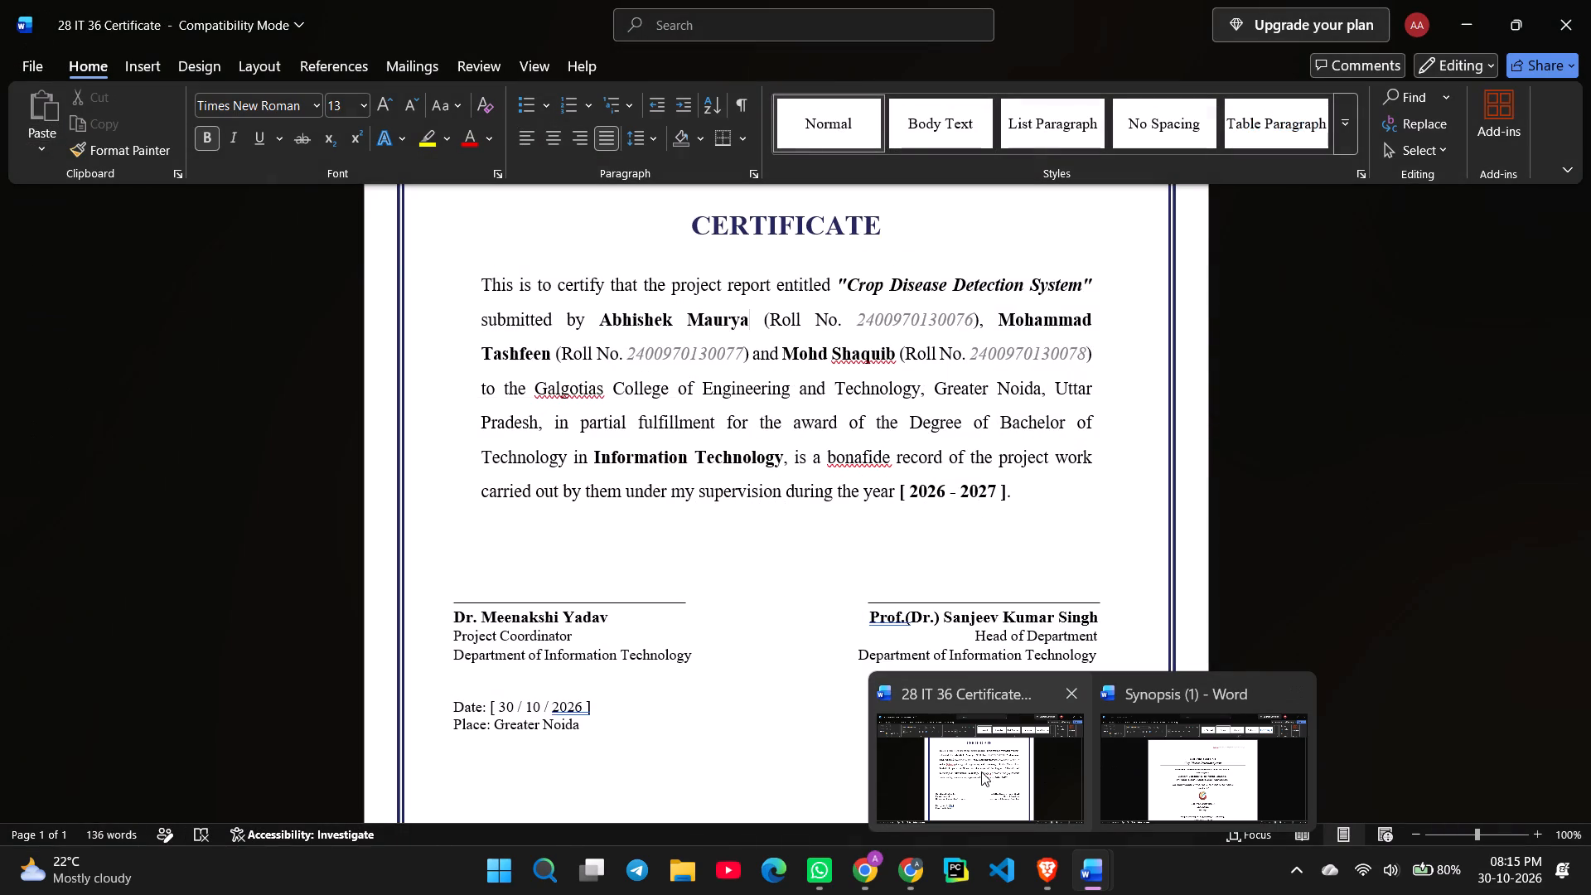
Change the last two digits of the first student's roll number to match the new team member.
click(971, 329)
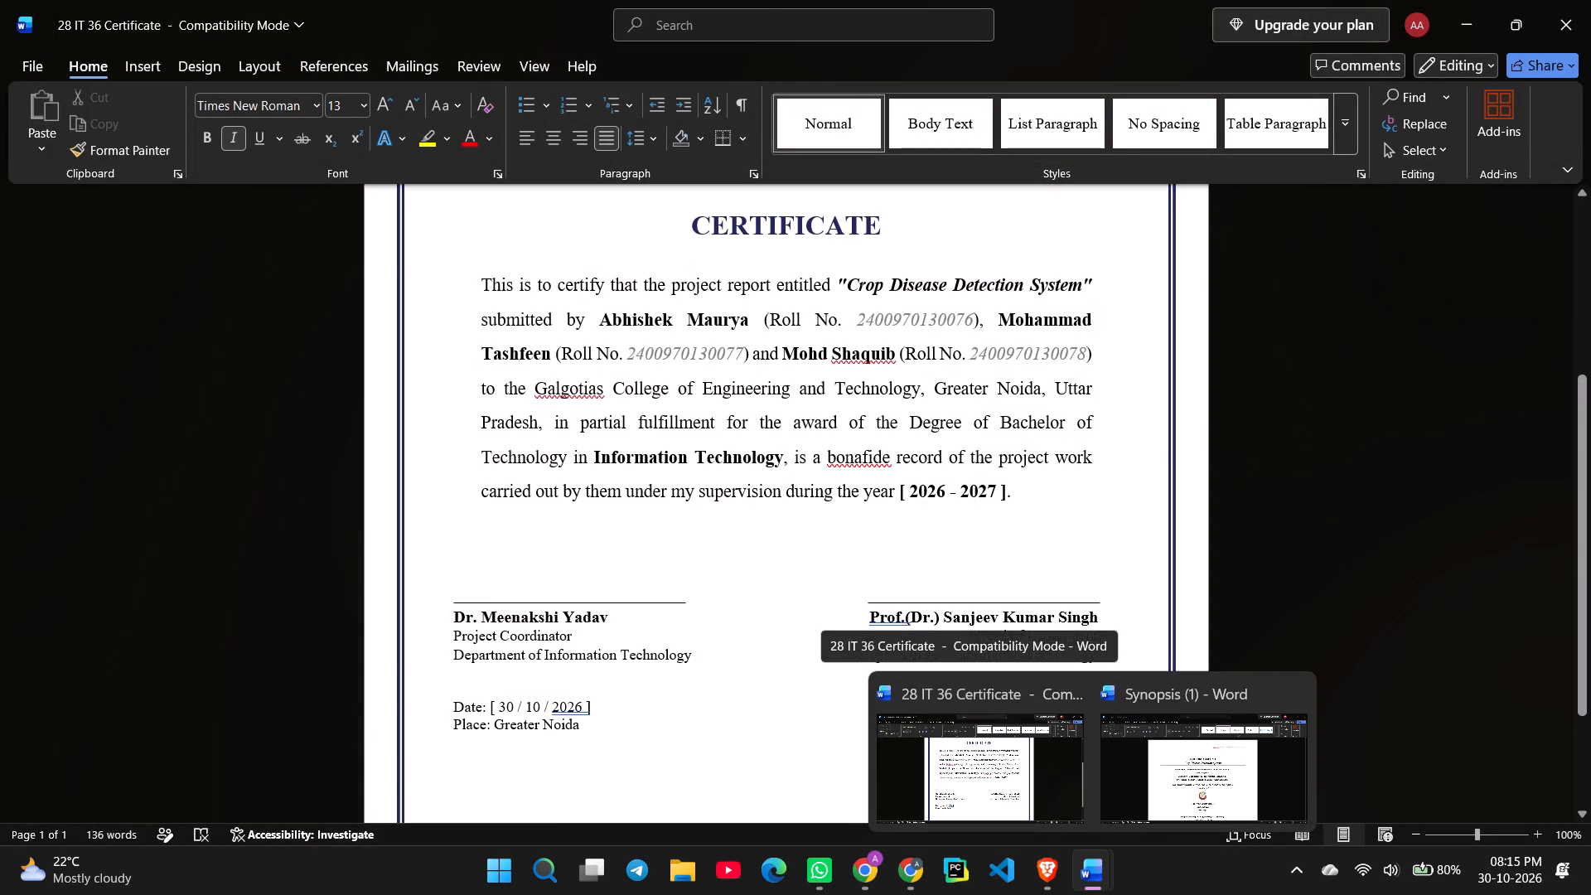
key(BackSpace)
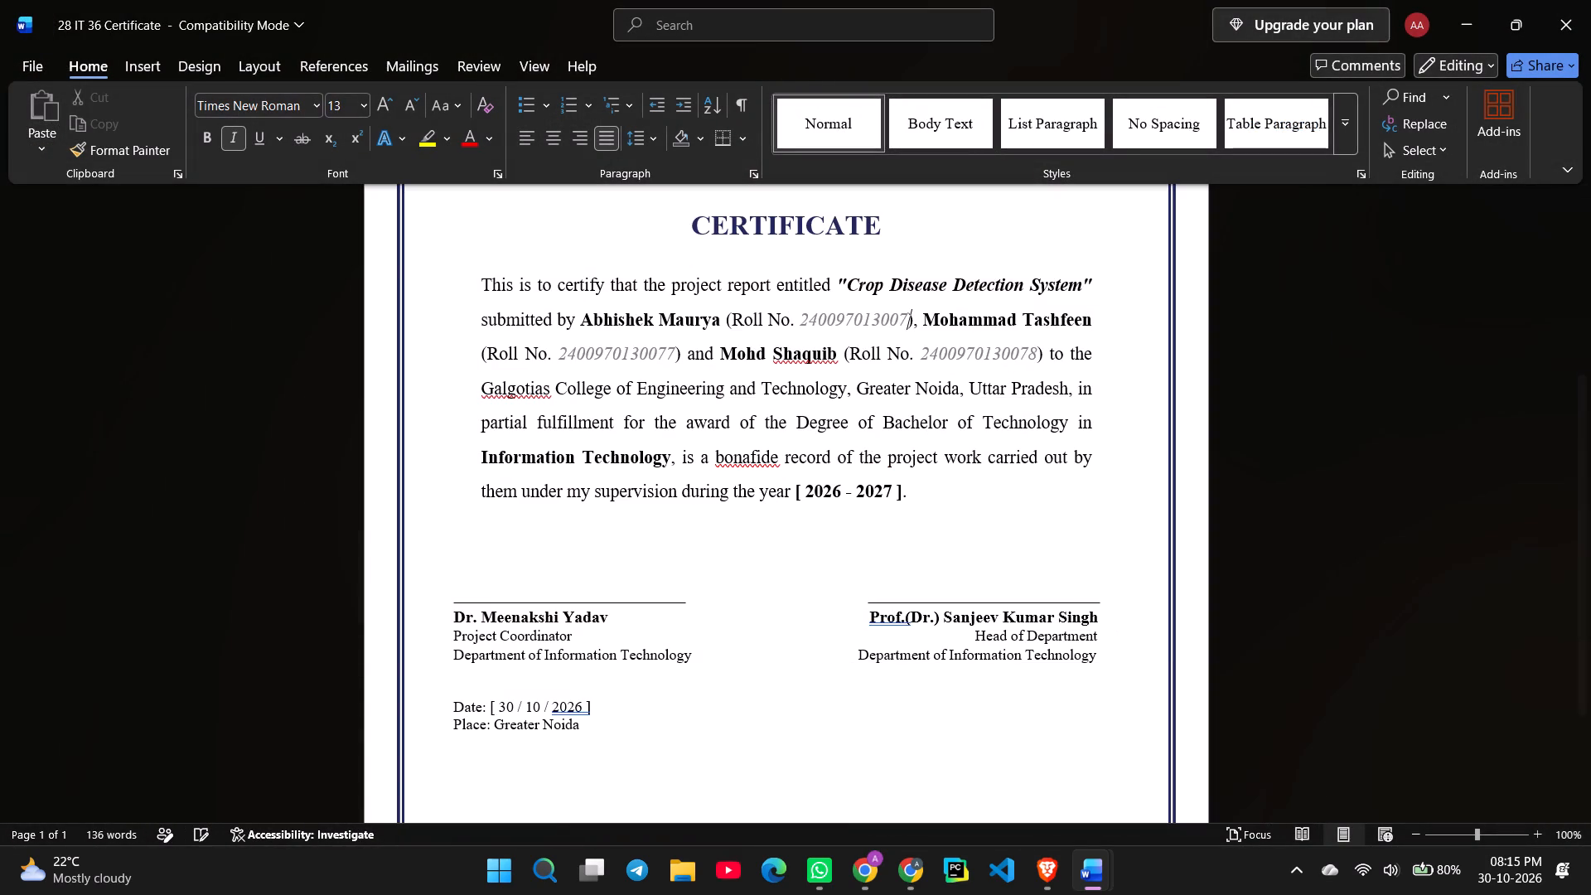
key(BackSpace)
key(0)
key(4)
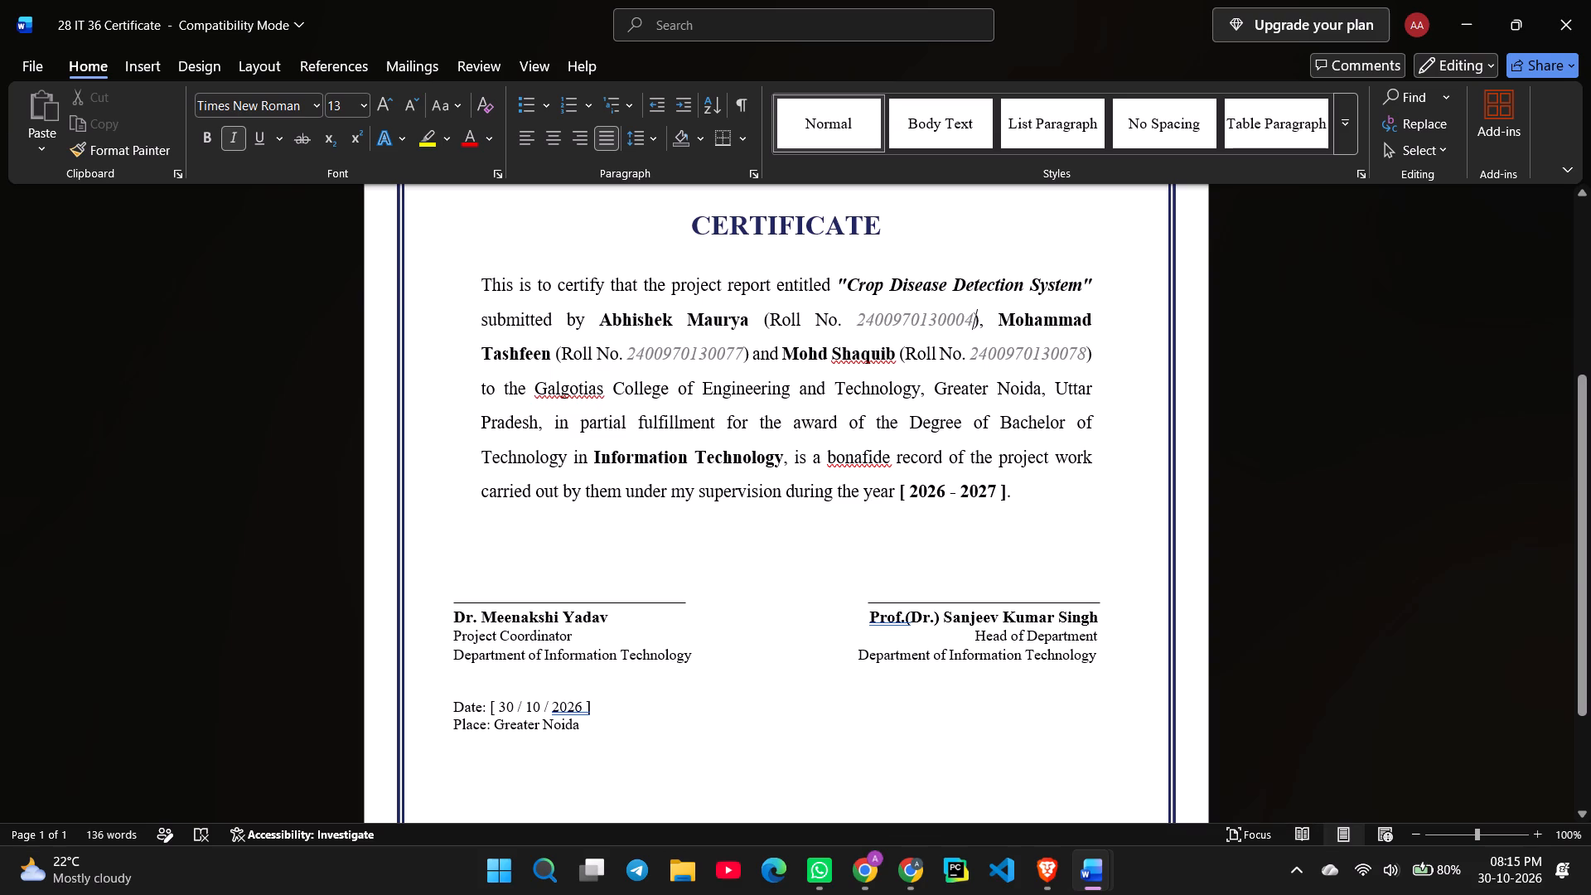
Delete the second student's name from the certificate sentence, keeping a space after the comma before it.
click(551, 359)
key(BackSpace)
key(BackSpace)
key(BackSpace)
key(BackSpace)
key(BackSpace)
key(BackSpace)
key(BackSpace)
key(BackSpace)
key(BackSpace)
key(BackSpace)
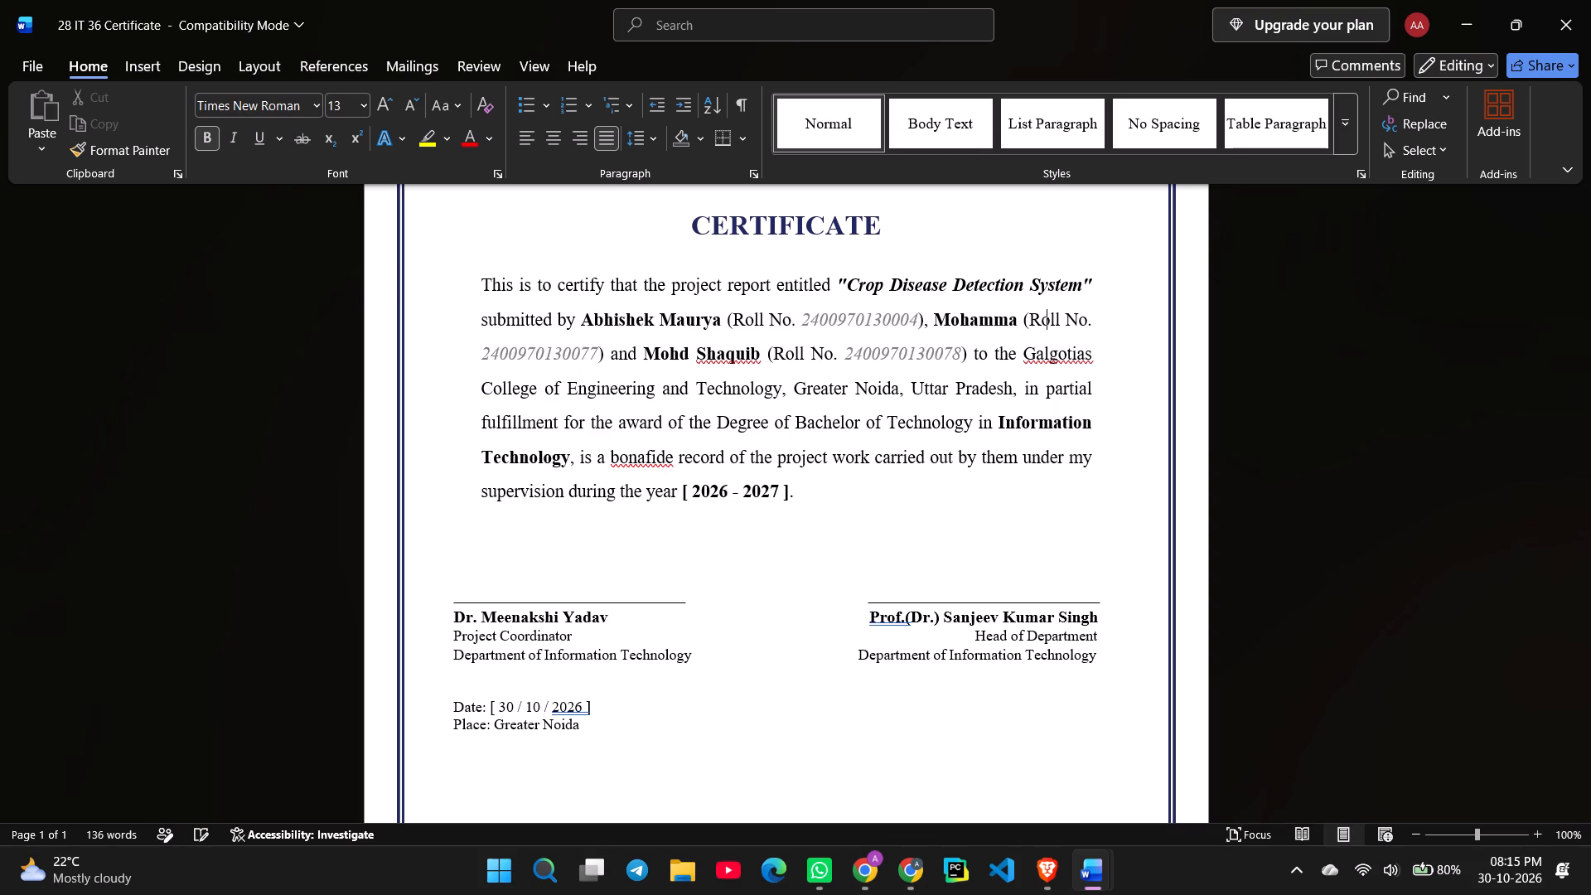
key(BackSpace)
key(BackSpace)
key(BackSpace)
key(BackSpace)
key(BackSpace)
key(BackSpace)
key(BackSpace)
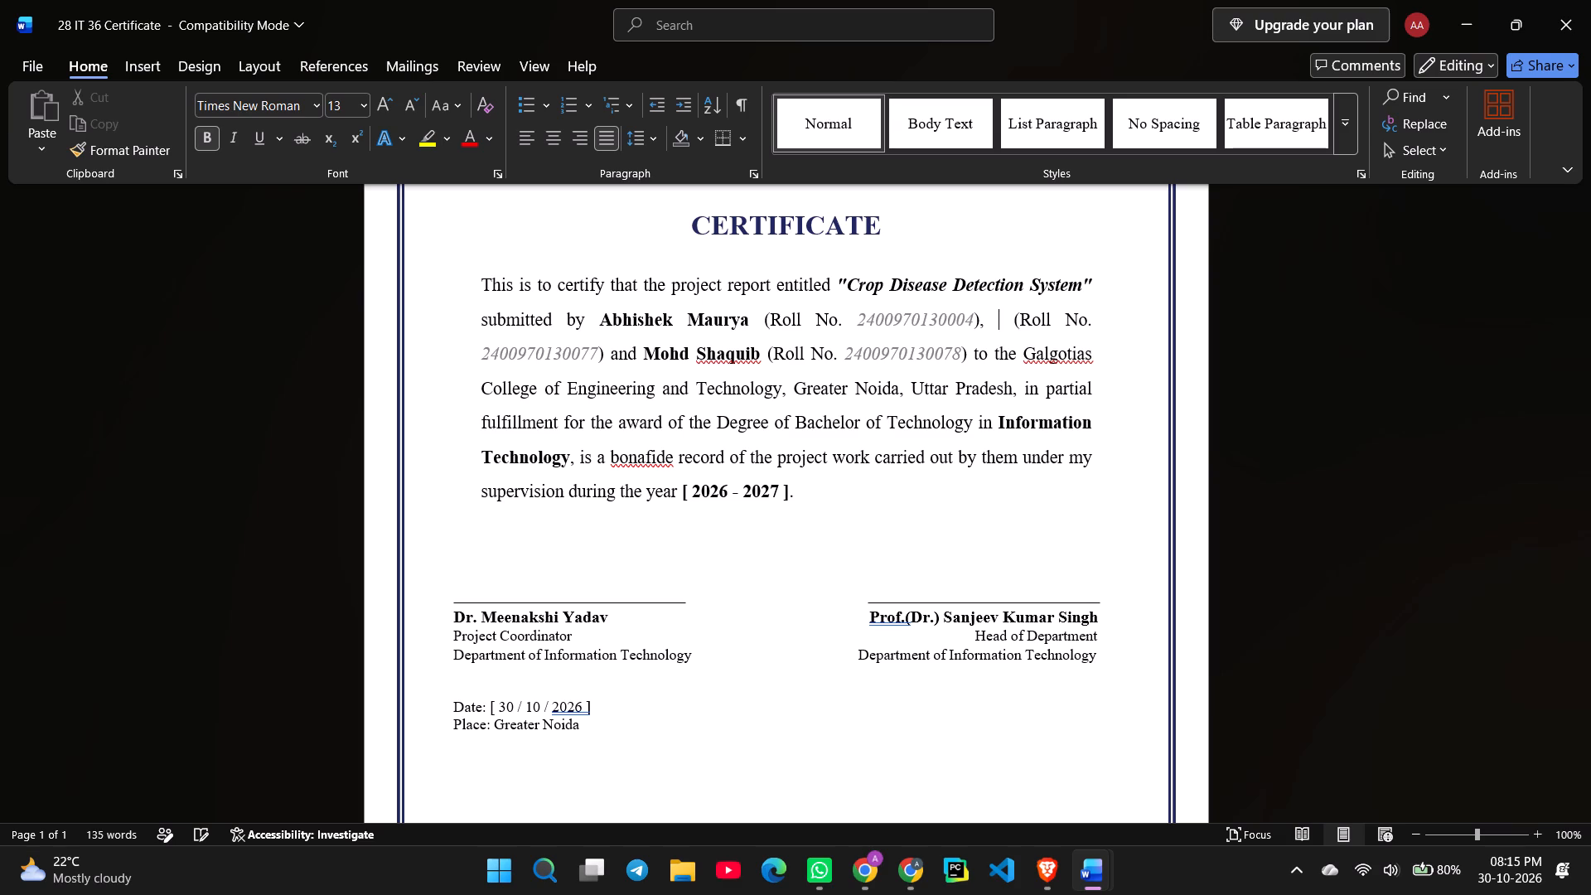
key(BackSpace)
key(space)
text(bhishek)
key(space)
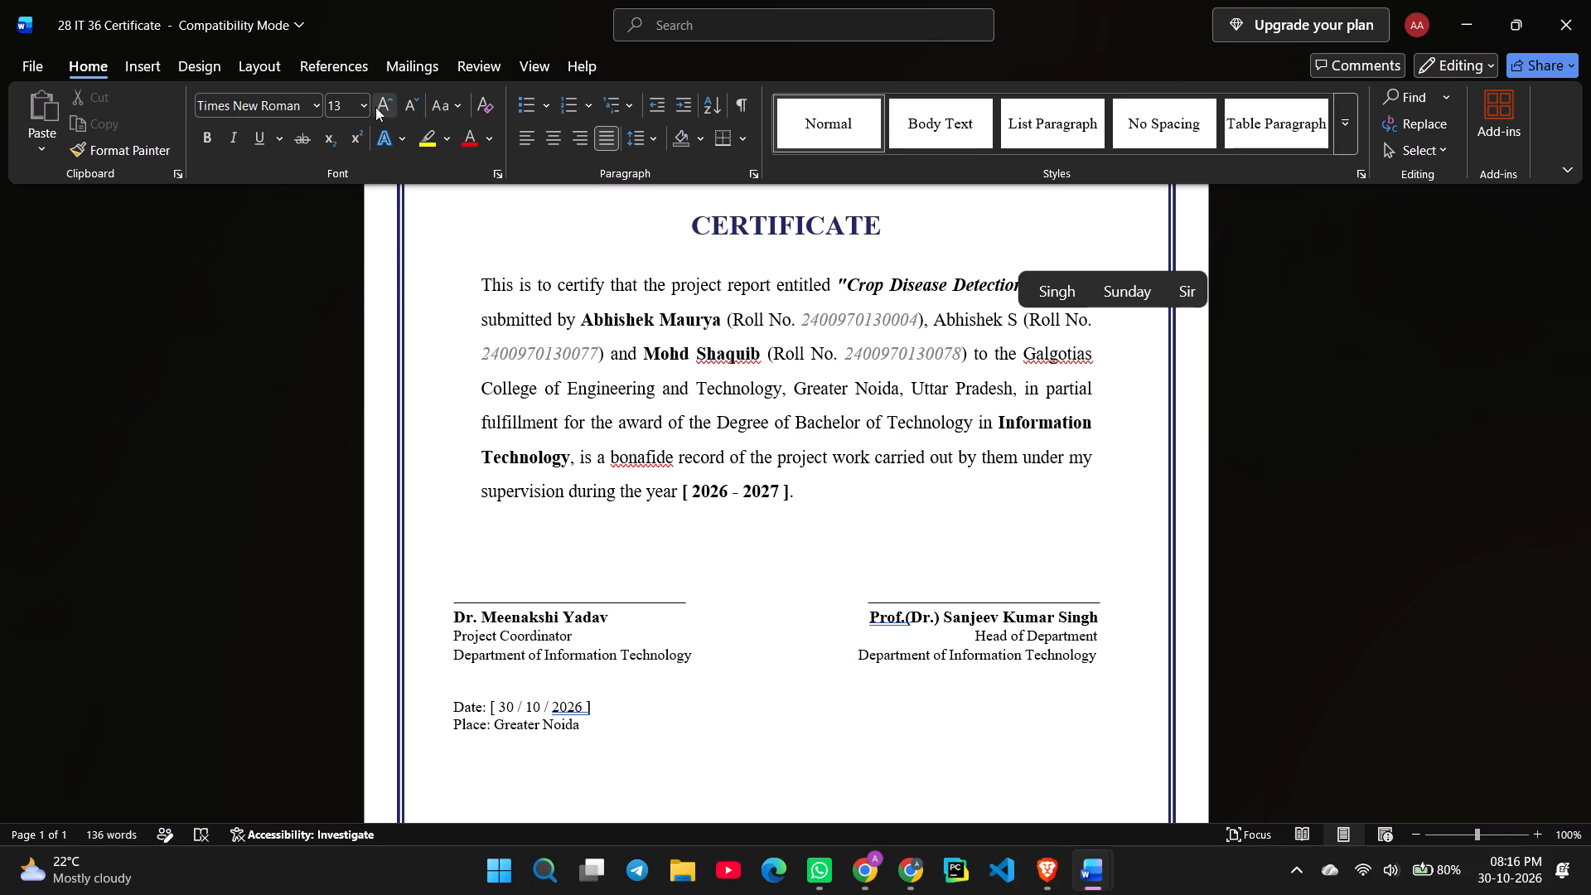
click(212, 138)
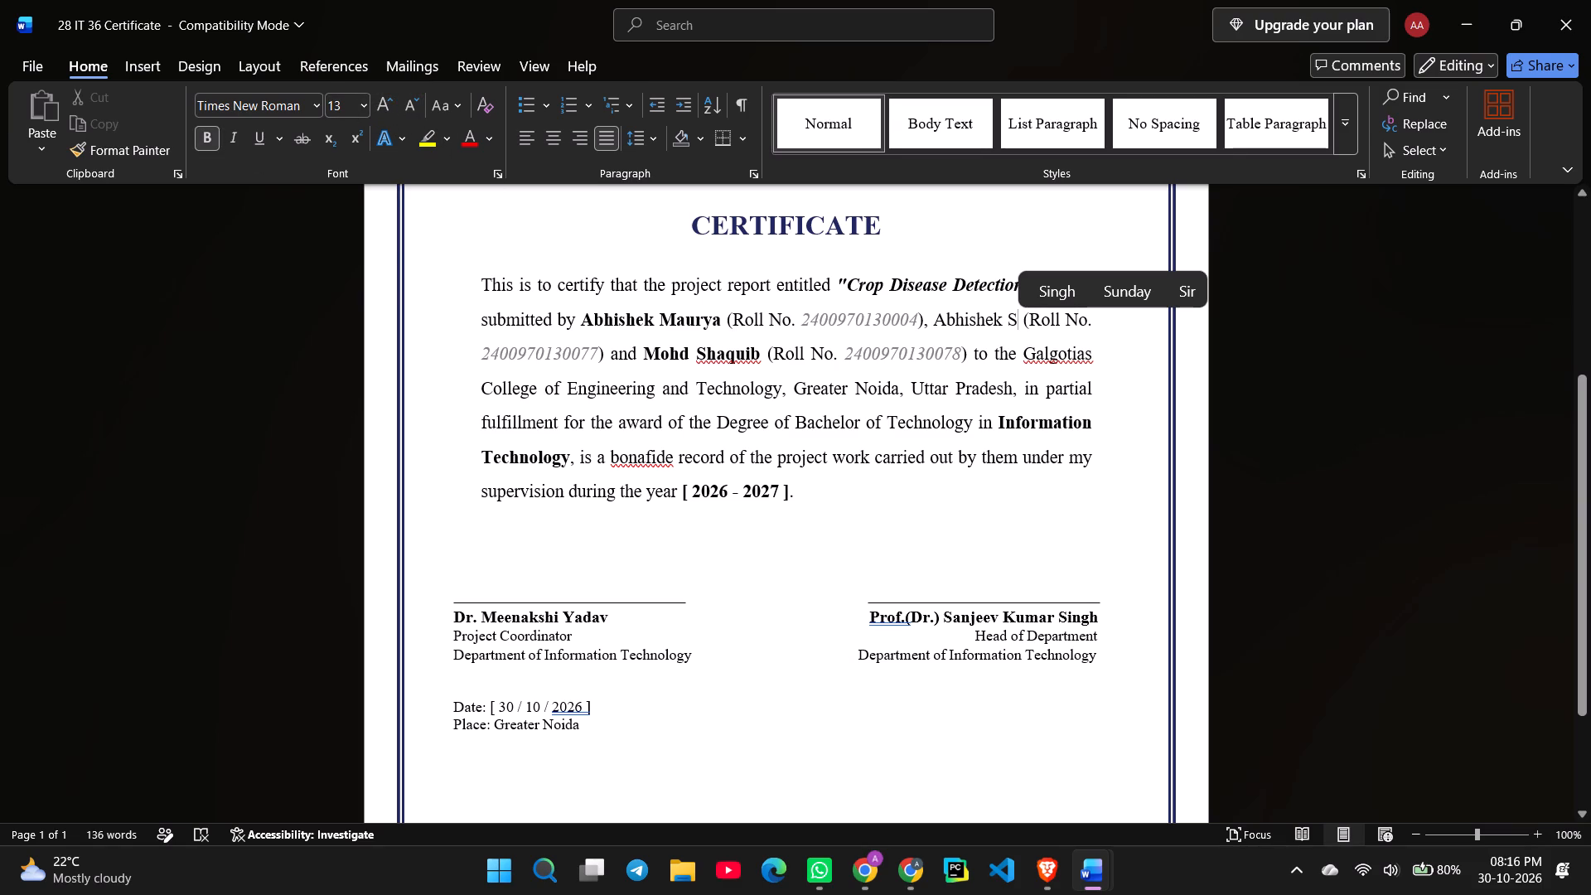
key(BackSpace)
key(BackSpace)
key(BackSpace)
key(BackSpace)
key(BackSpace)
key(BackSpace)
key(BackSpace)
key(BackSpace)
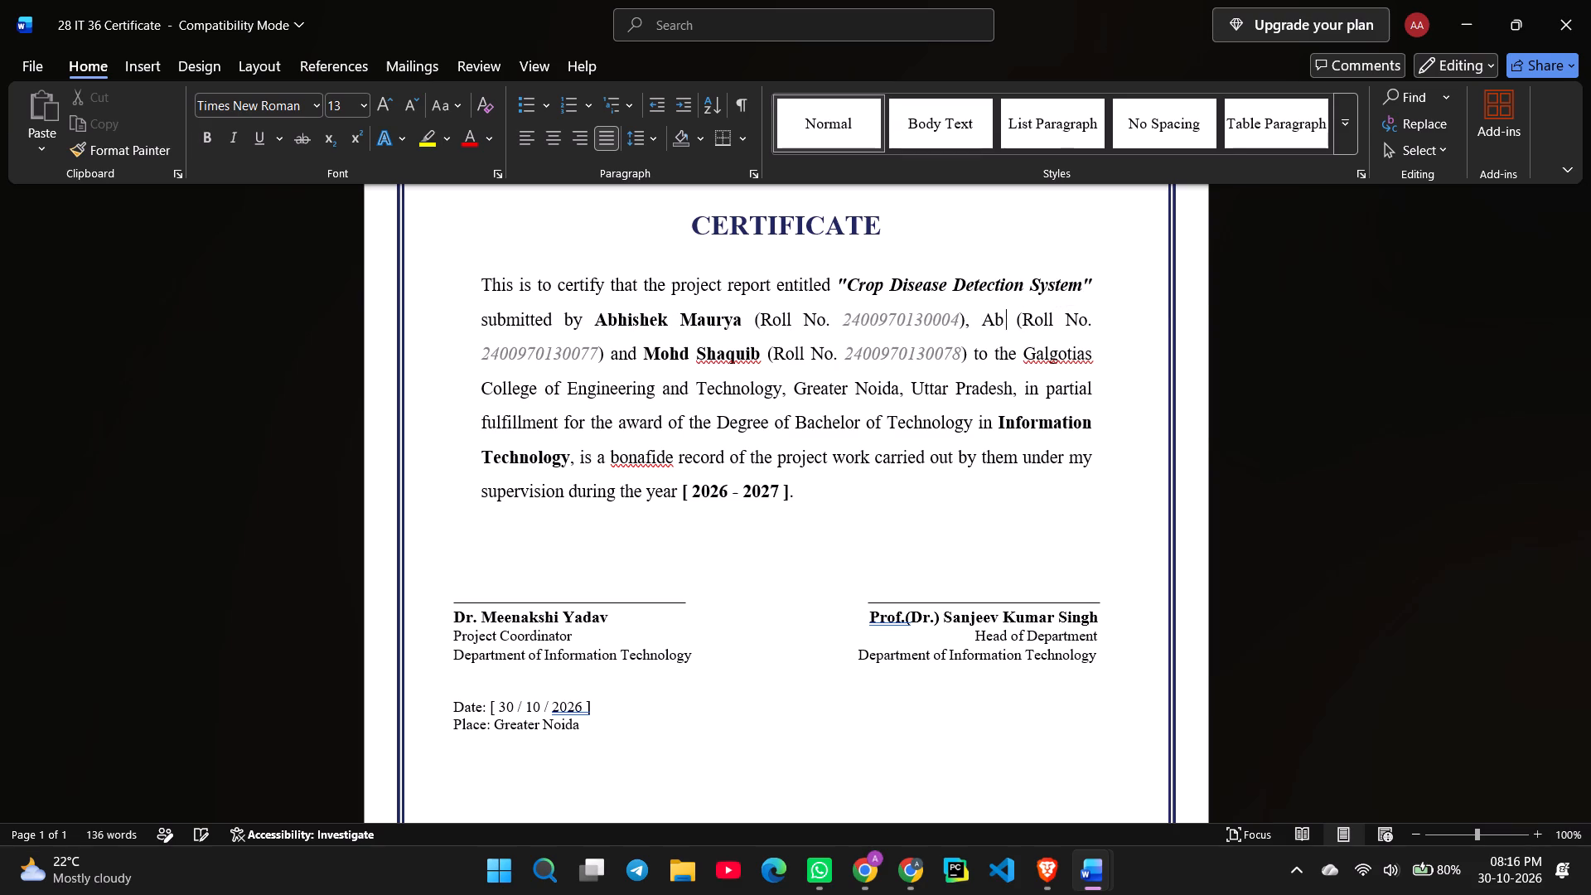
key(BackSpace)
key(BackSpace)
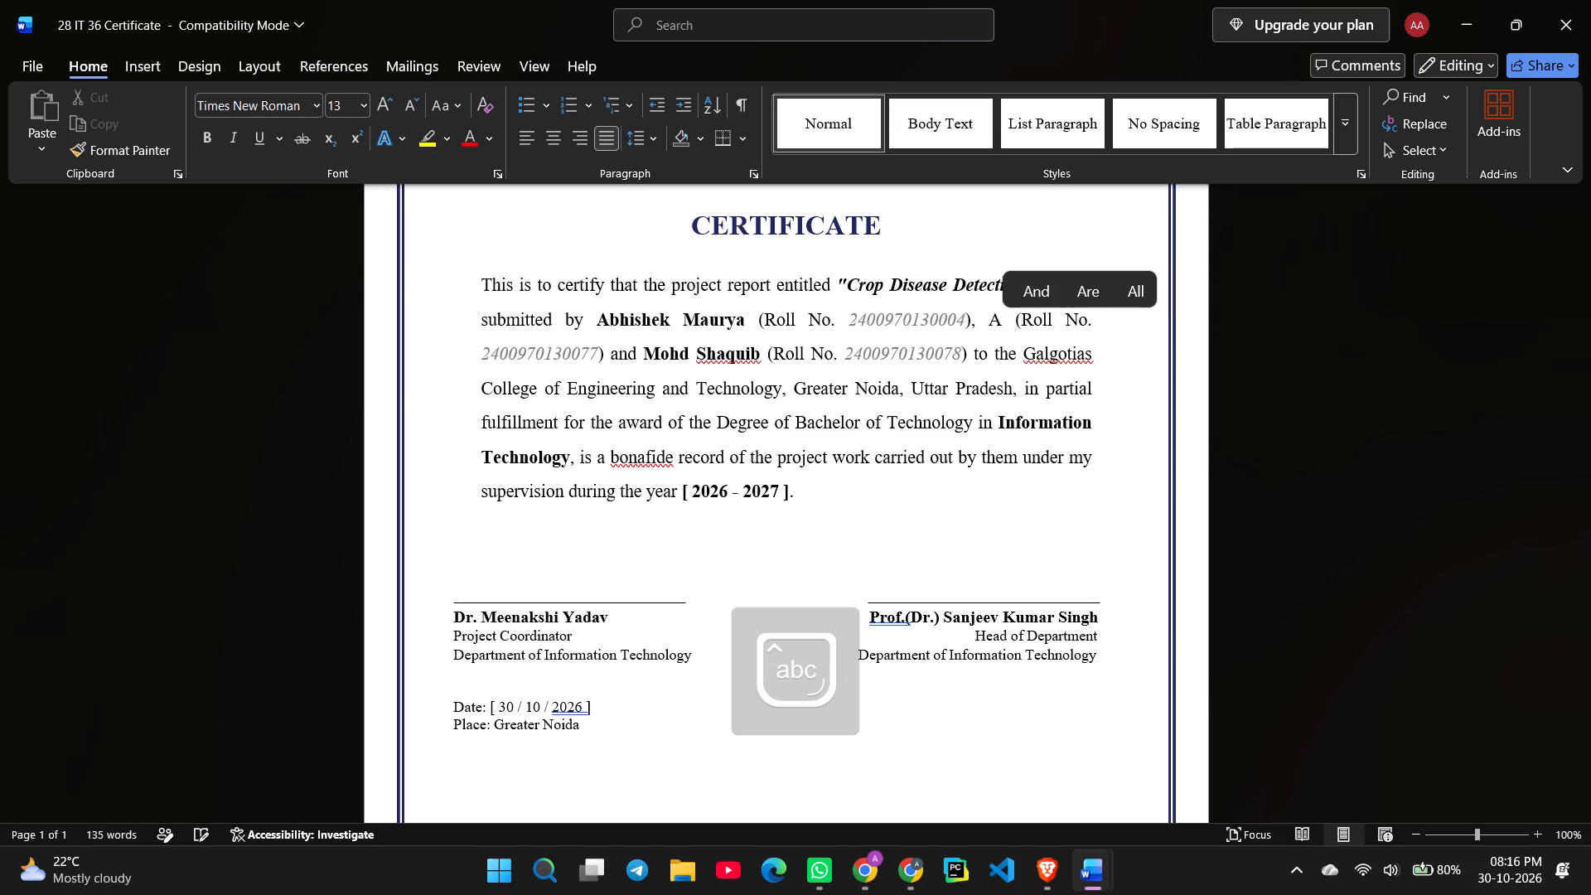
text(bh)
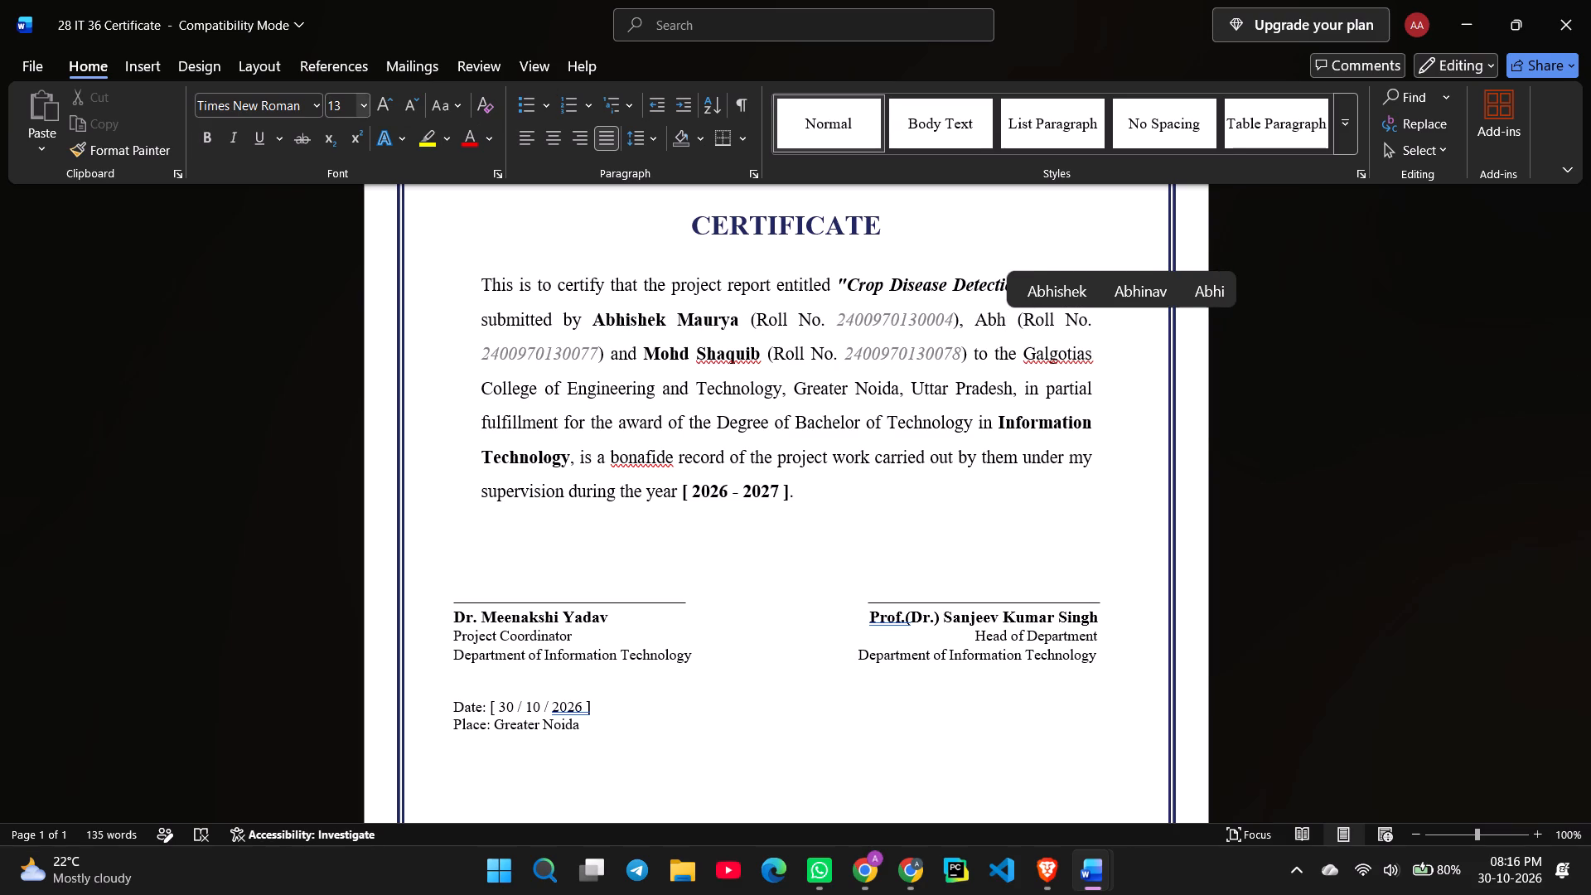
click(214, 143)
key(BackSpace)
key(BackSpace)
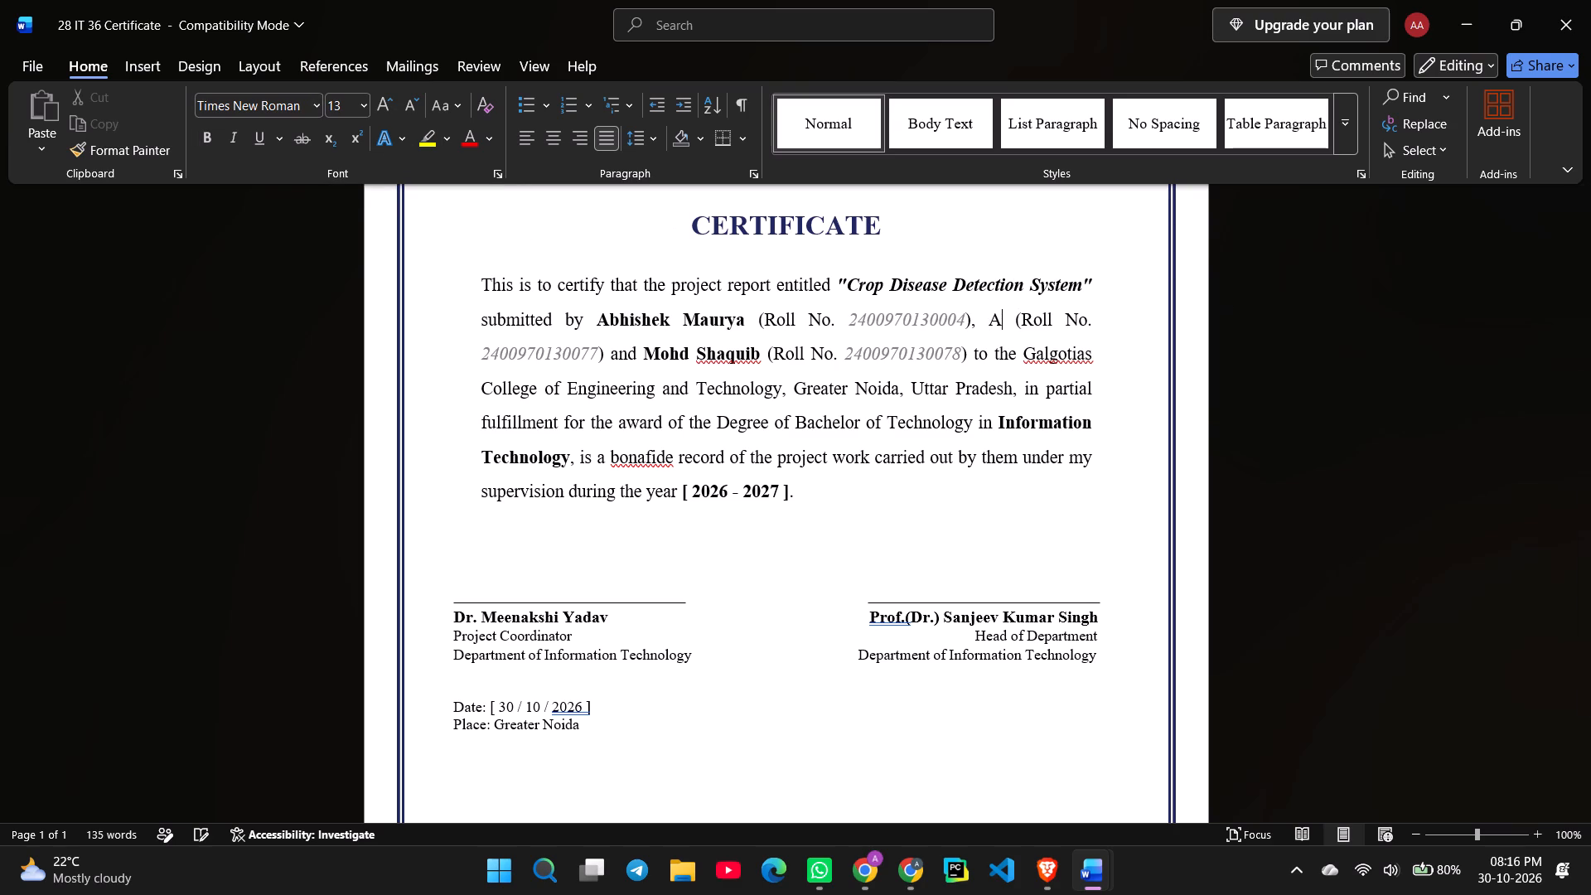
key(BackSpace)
Enter the new second student's full name in bold before the second roll number.
click(196, 142)
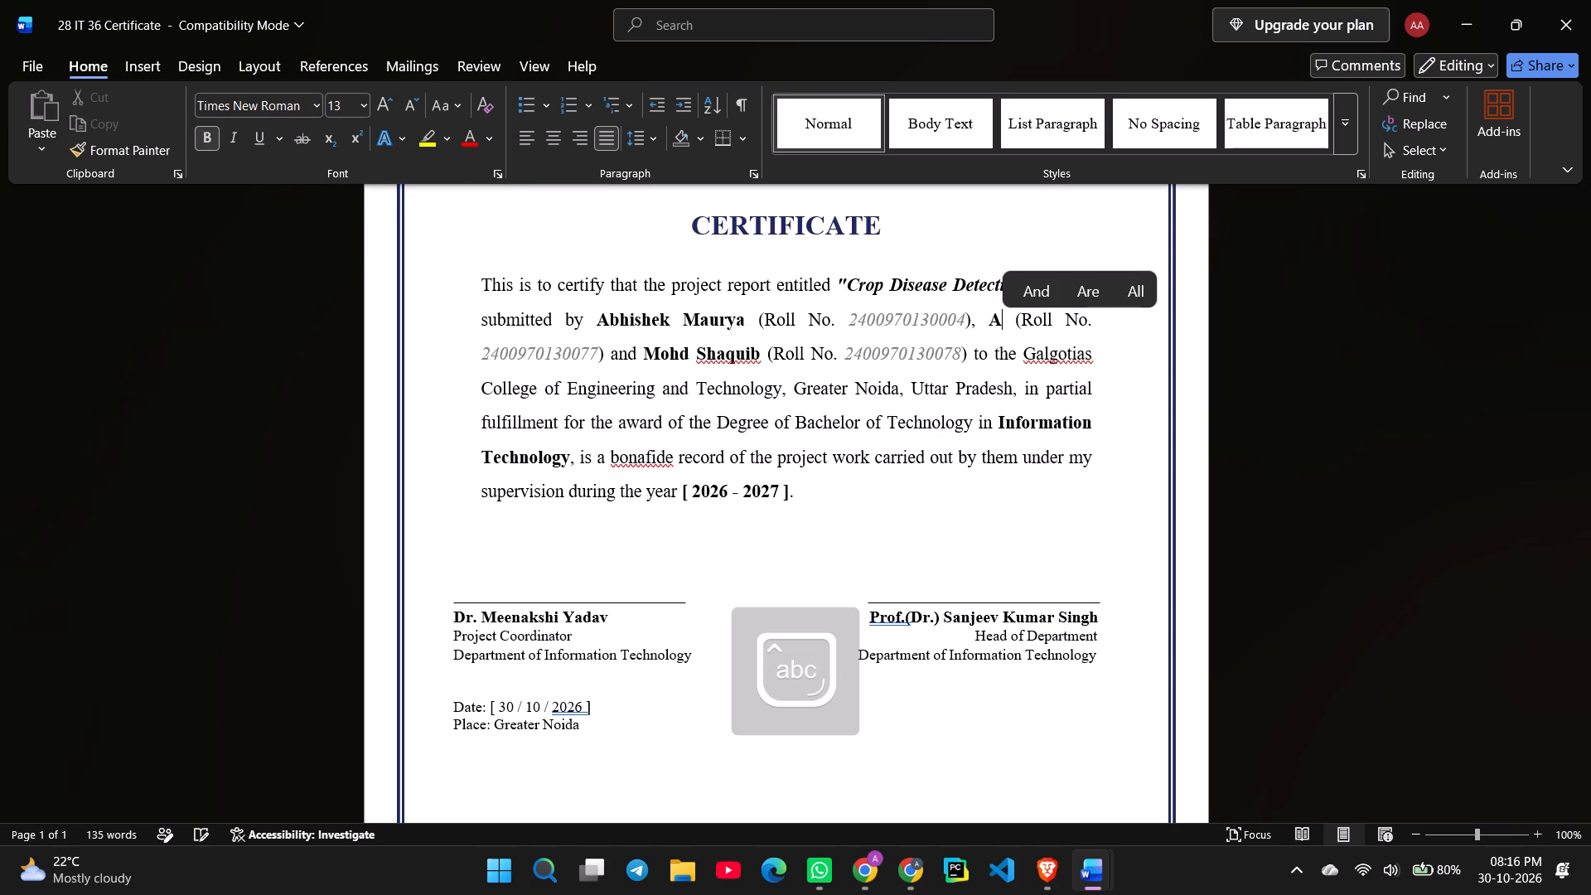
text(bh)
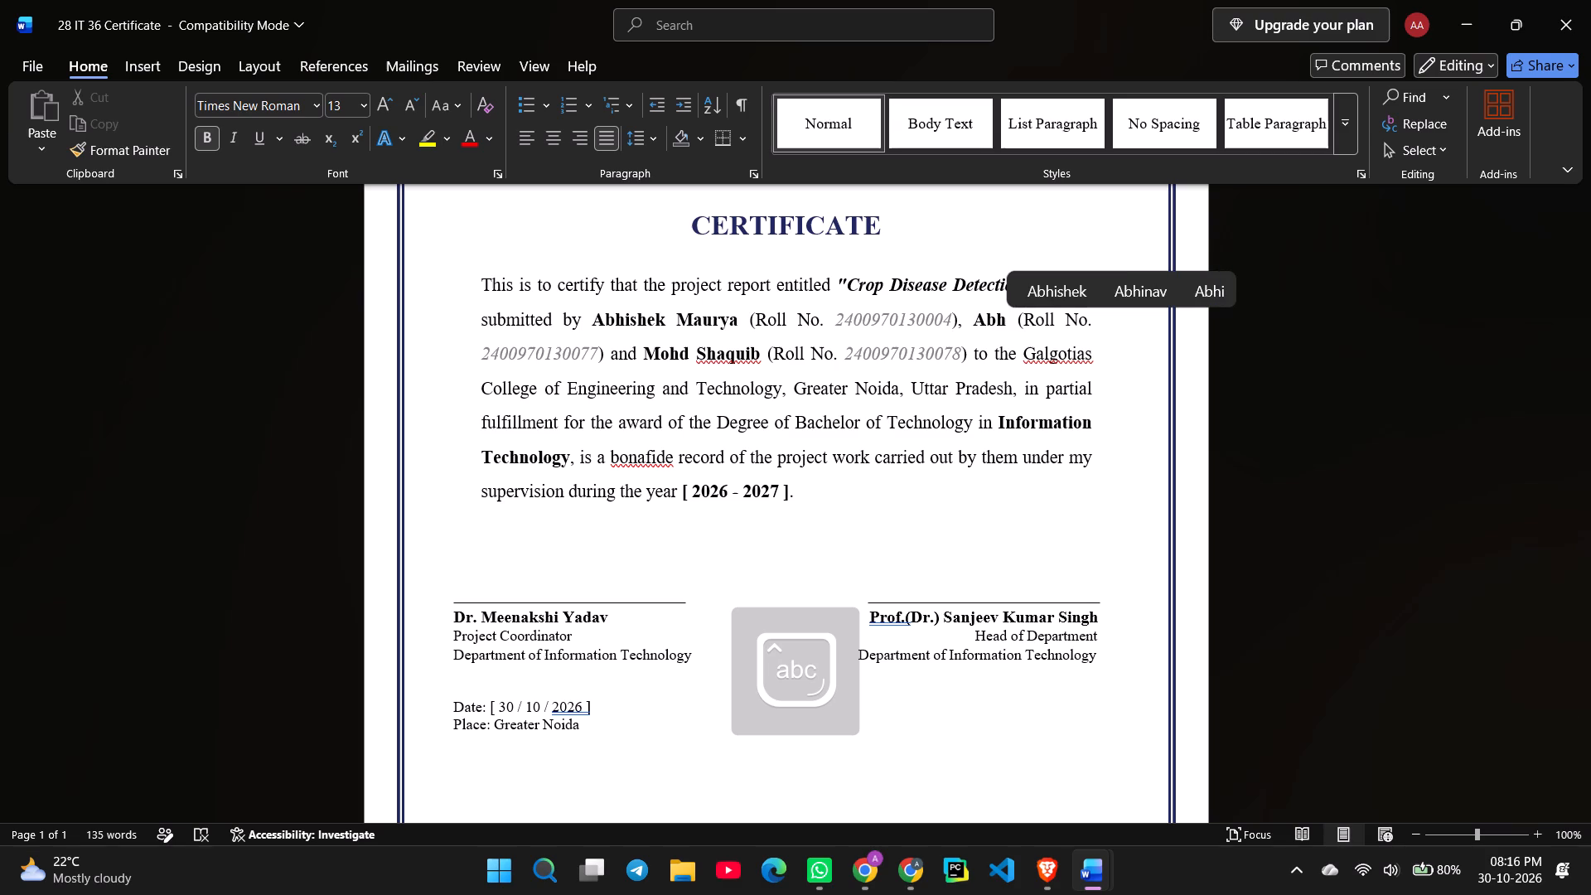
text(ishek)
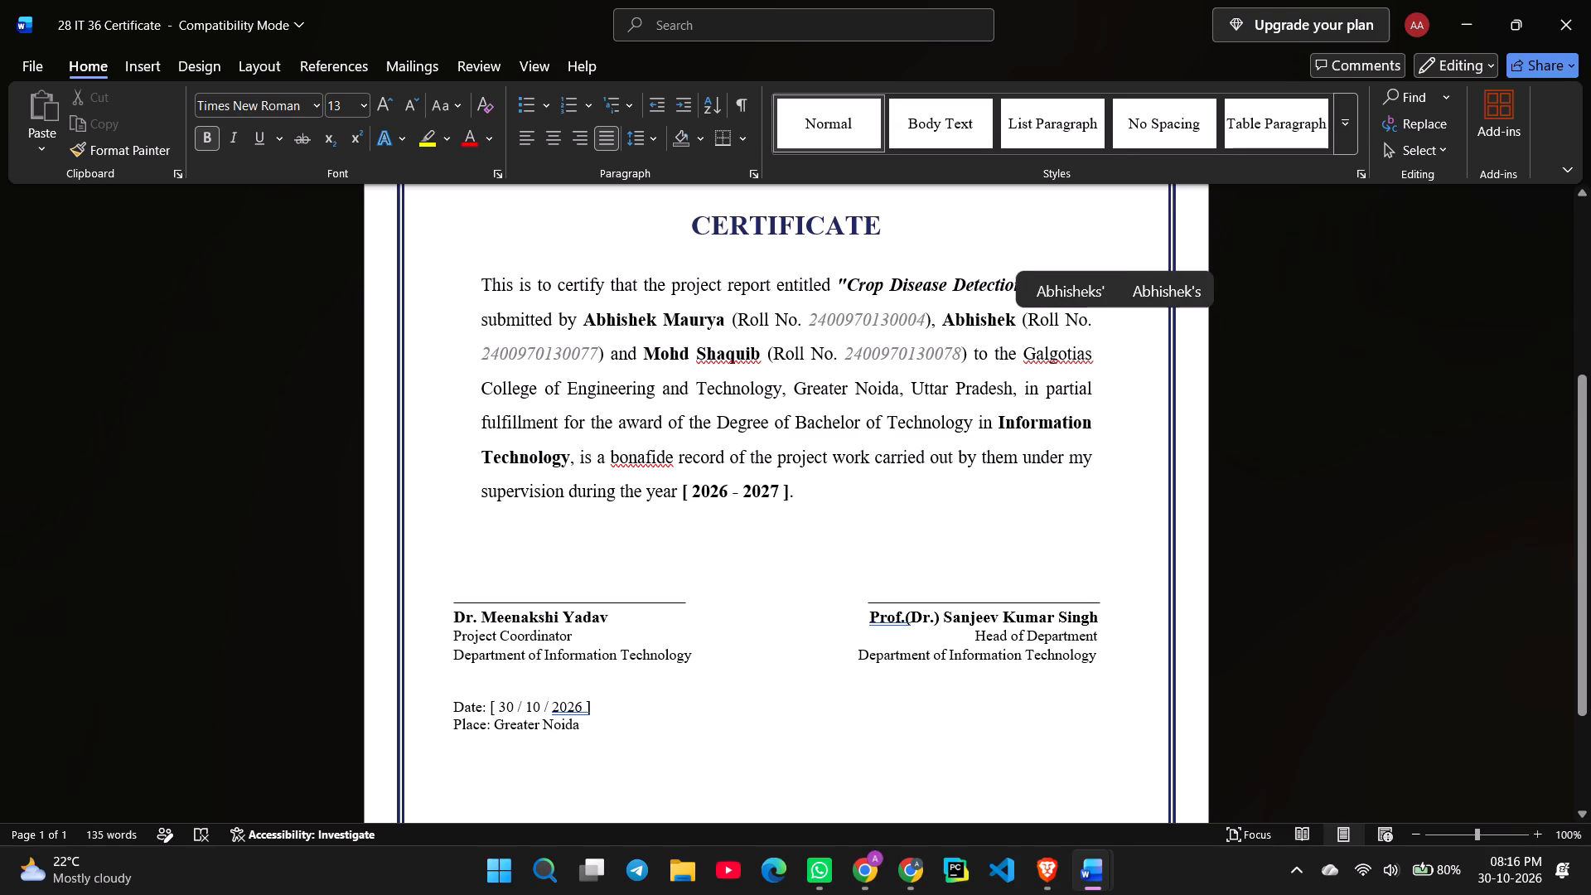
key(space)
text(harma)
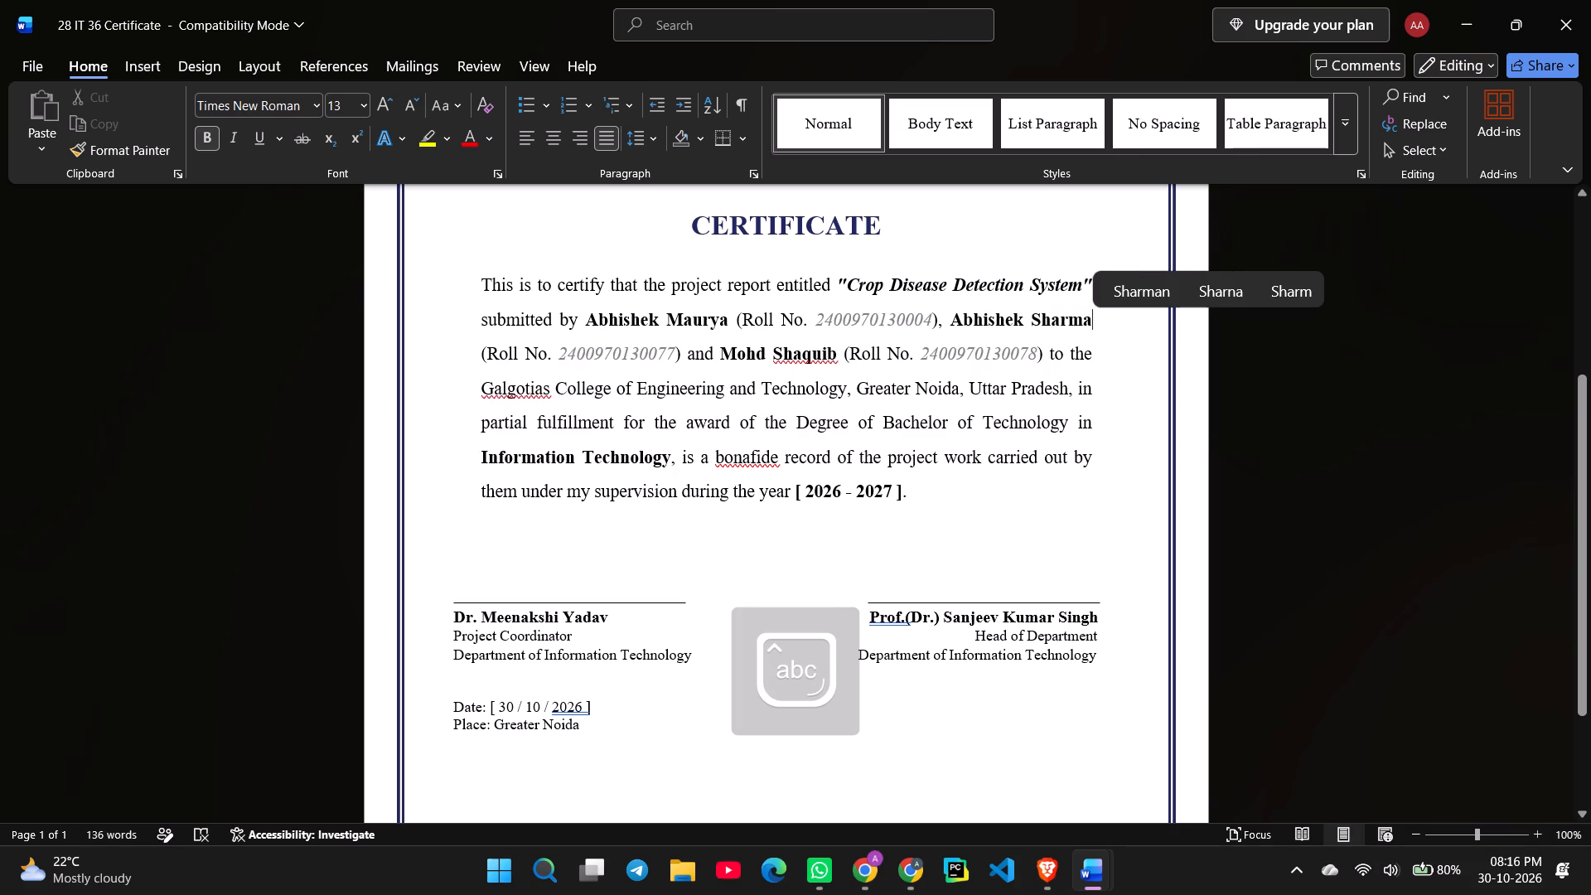
Change the last digits of the second student's roll number to match the new team member.
click(677, 358)
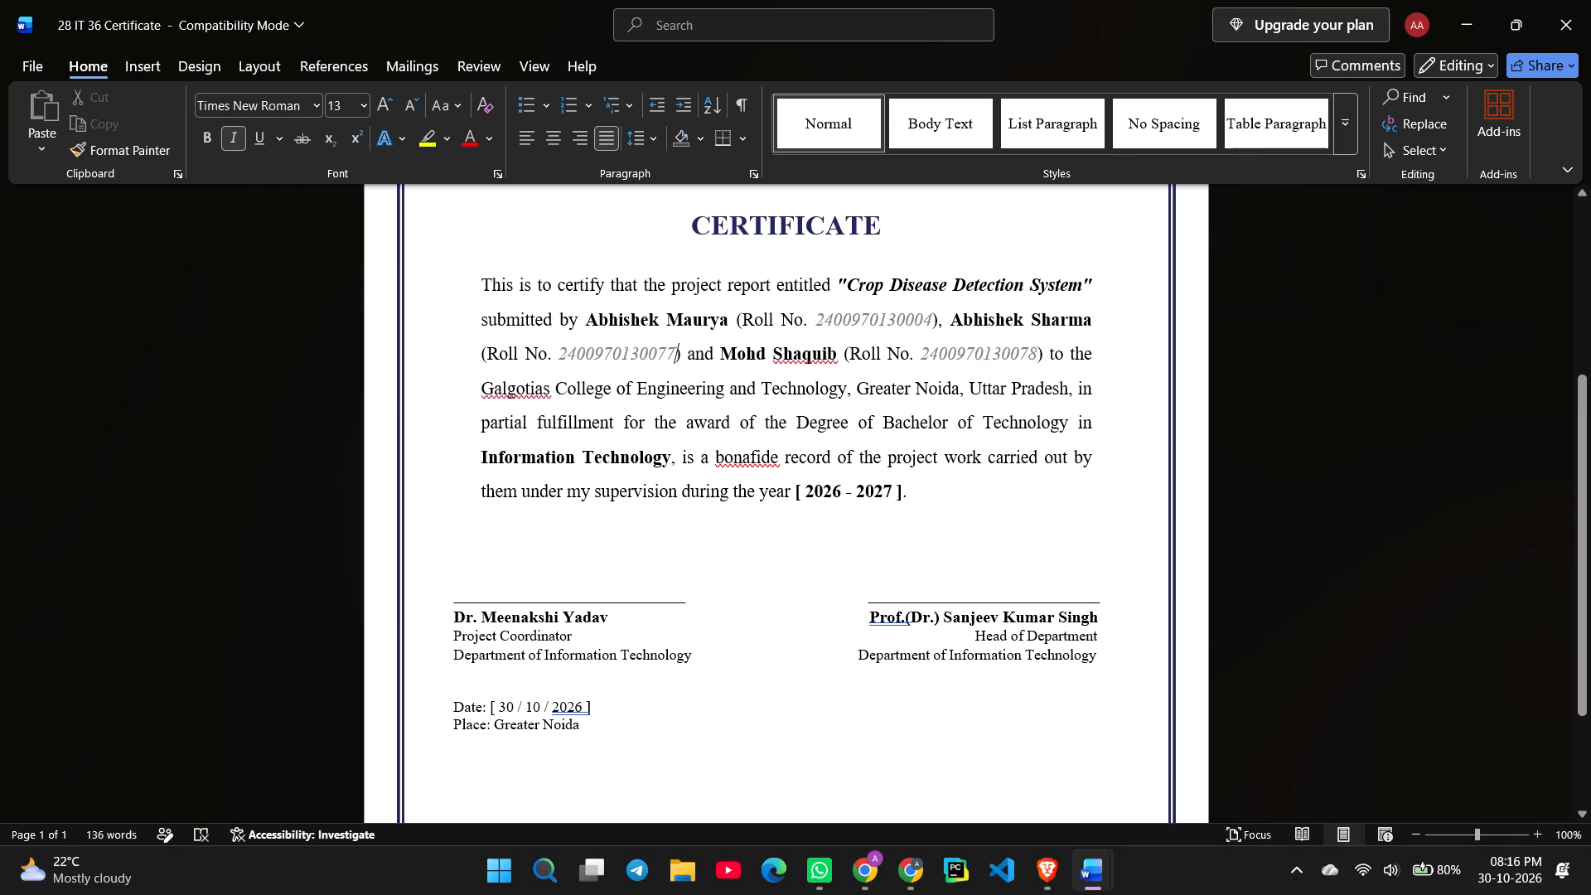
key(BackSpace)
key(BackSpace)
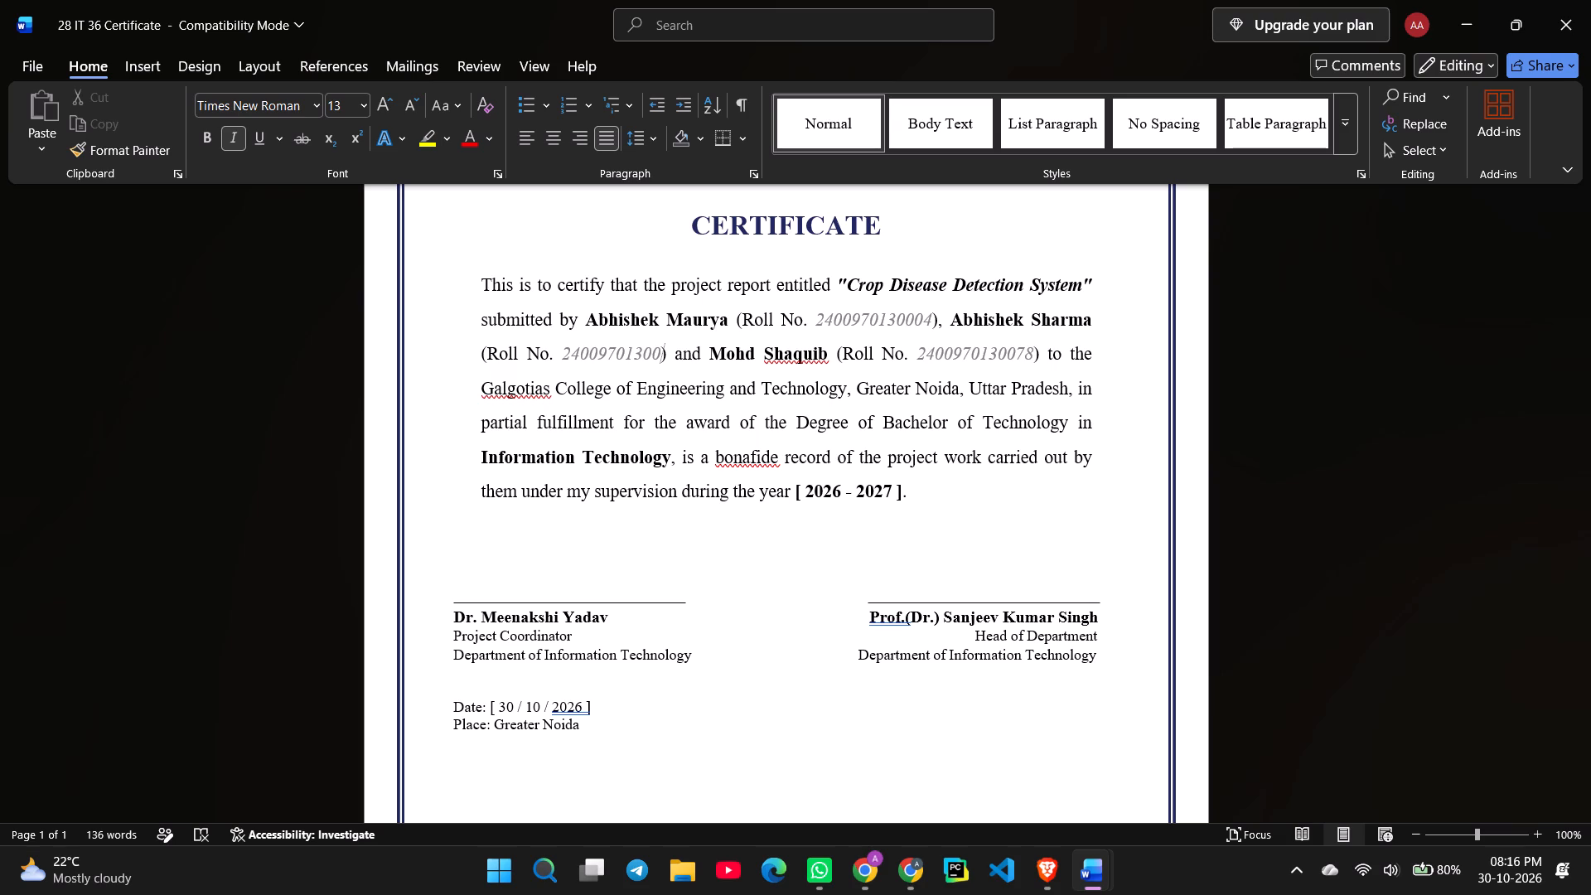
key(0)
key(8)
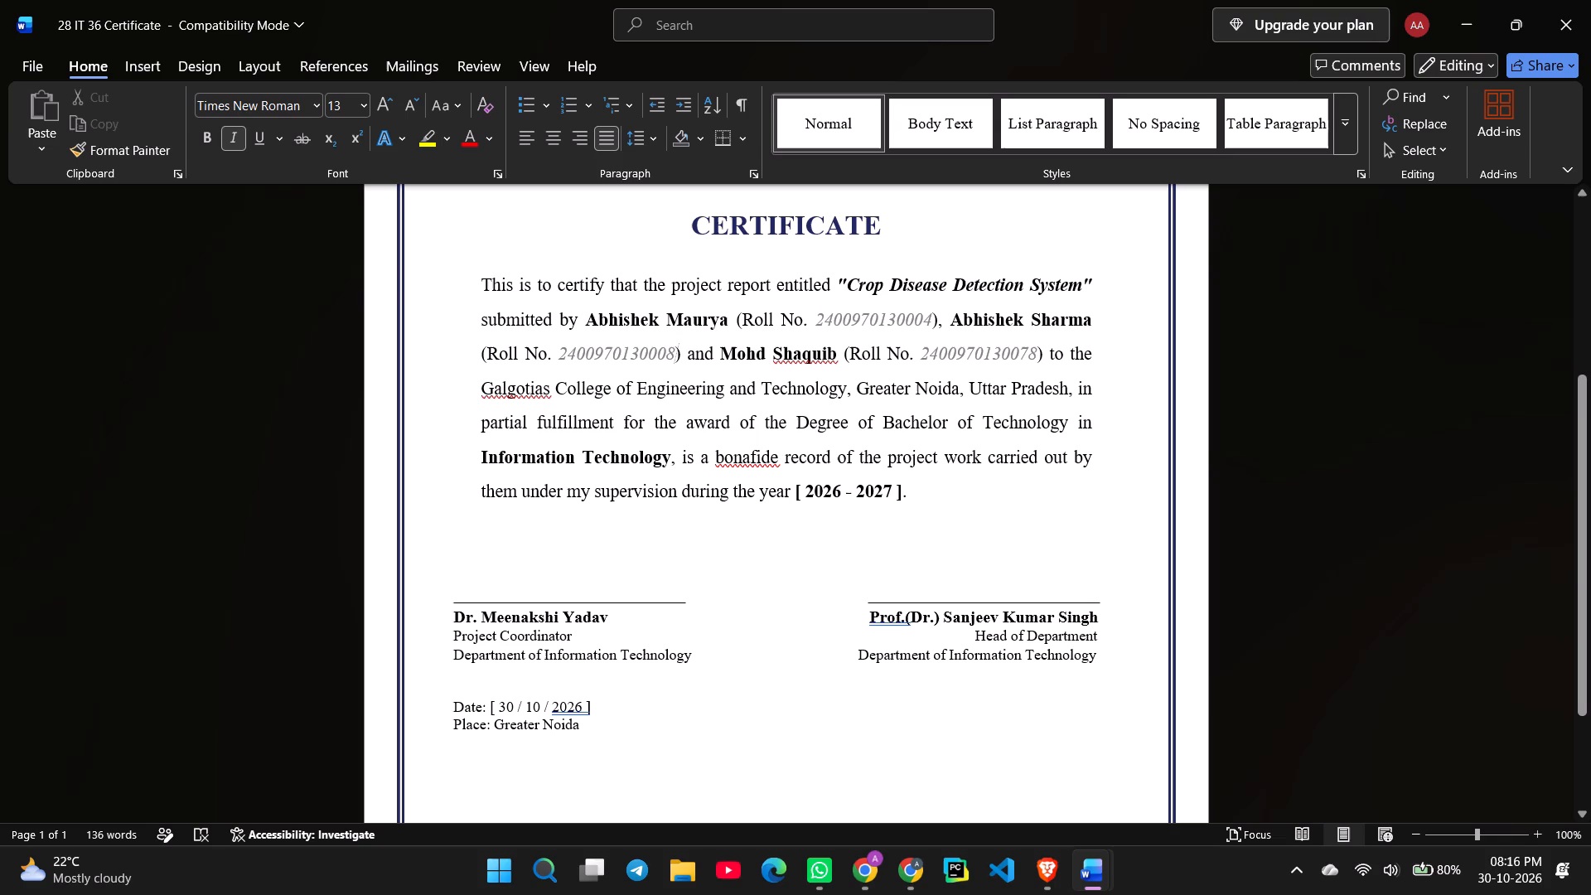
Replace the third student's name with the new team member's full name in bold, followed by a space before the roll number.
click(840, 361)
key(BackSpace)
key(BackSpace)
key(BackSpace)
key(BackSpace)
key(BackSpace)
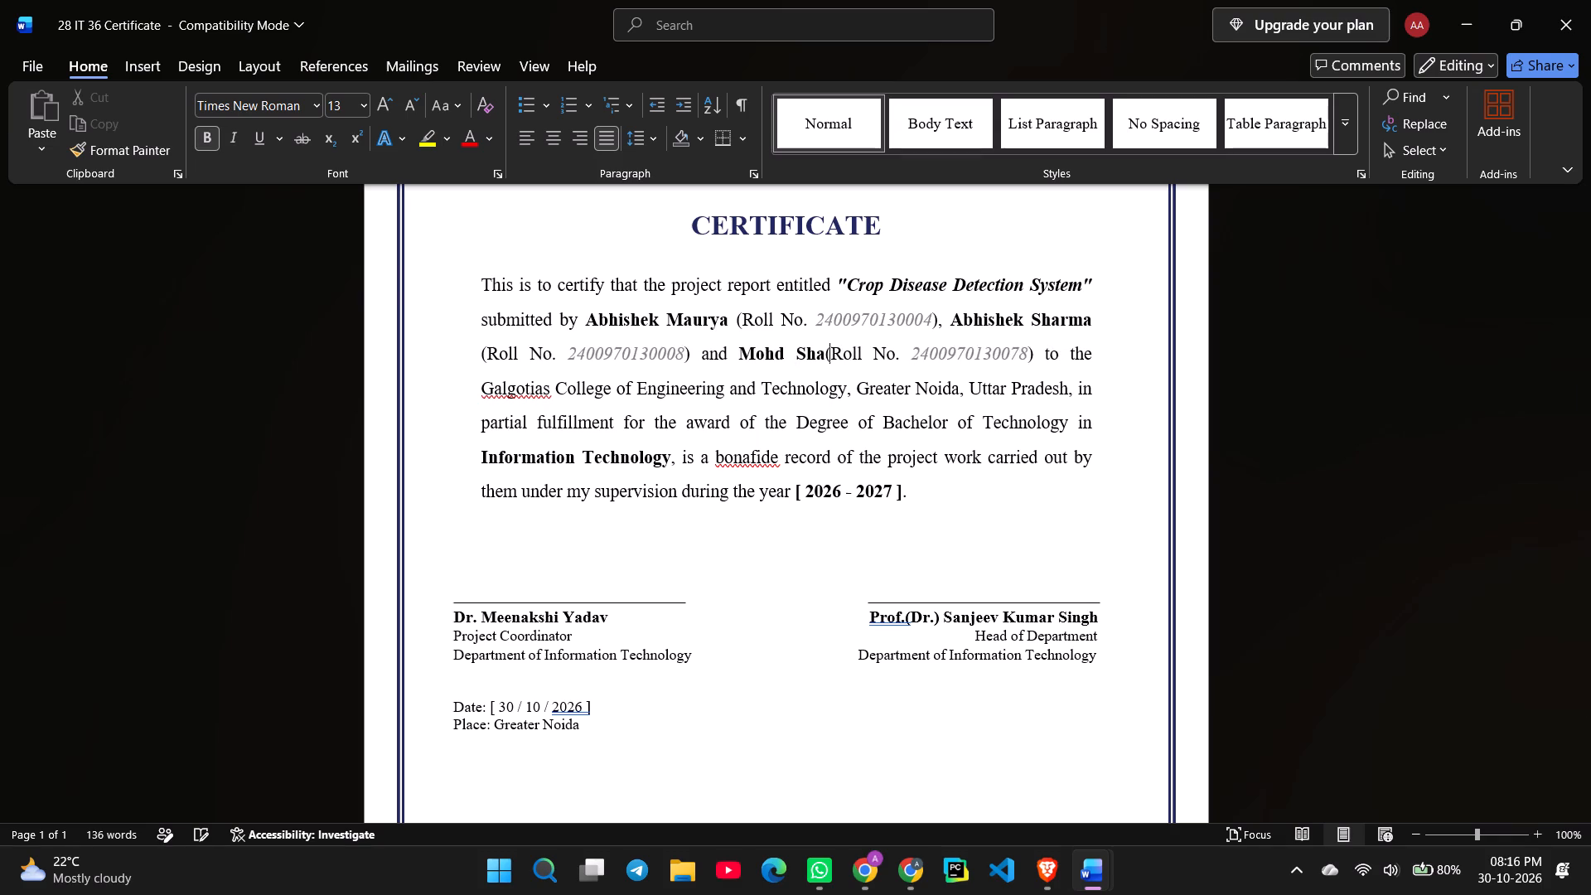
key(BackSpace)
key(BackSpace)
key(BackSpace)
key(BackSpace)
key(BackSpace)
key(BackSpace)
key(BackSpace)
key(BackSpace)
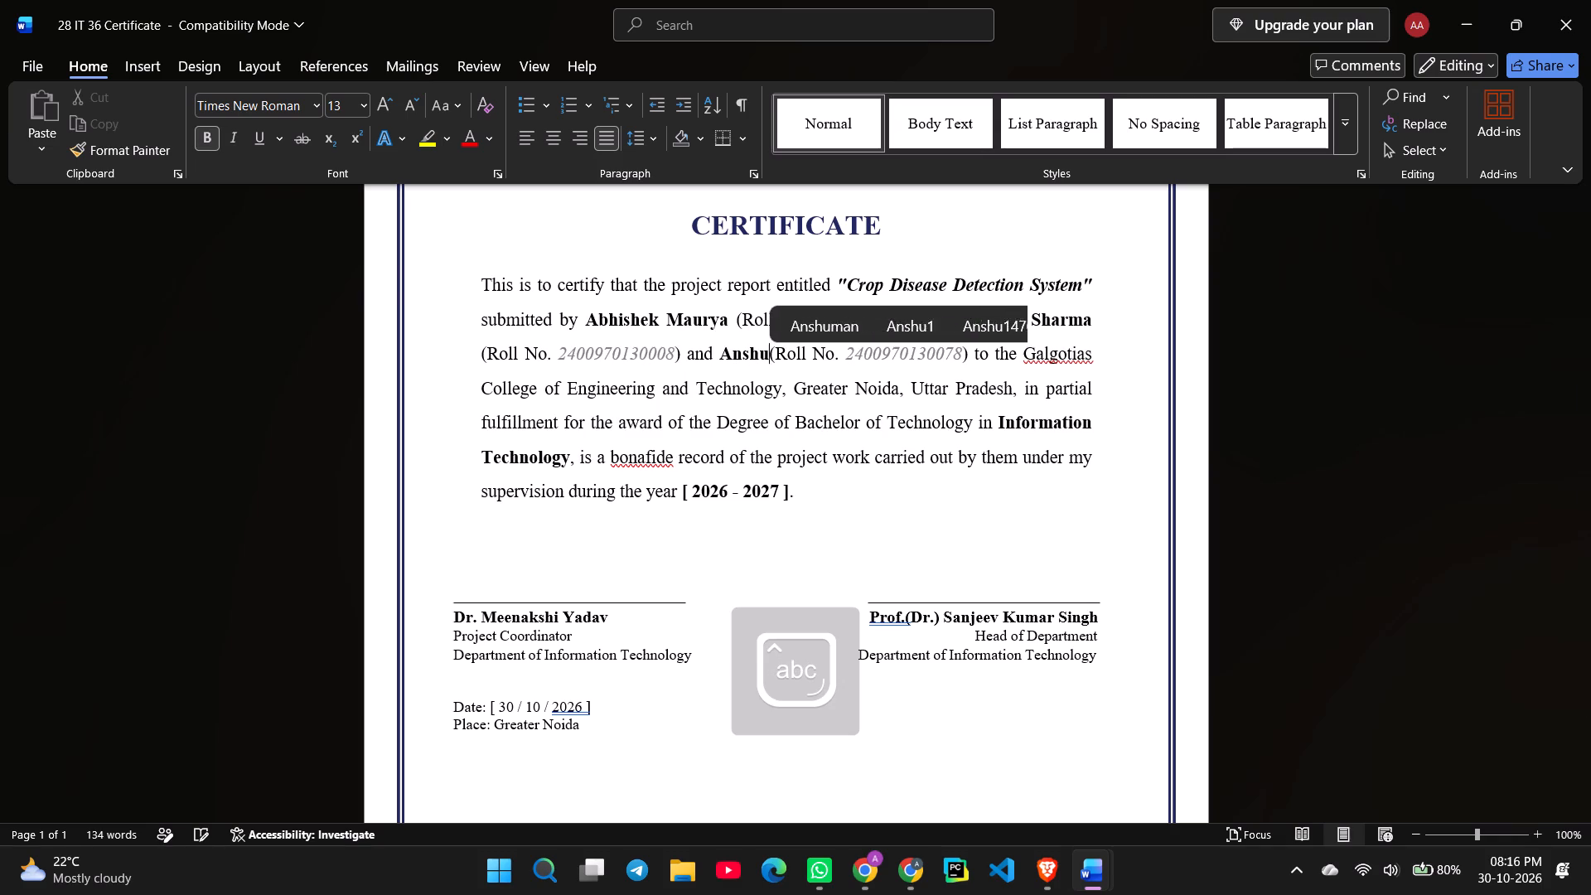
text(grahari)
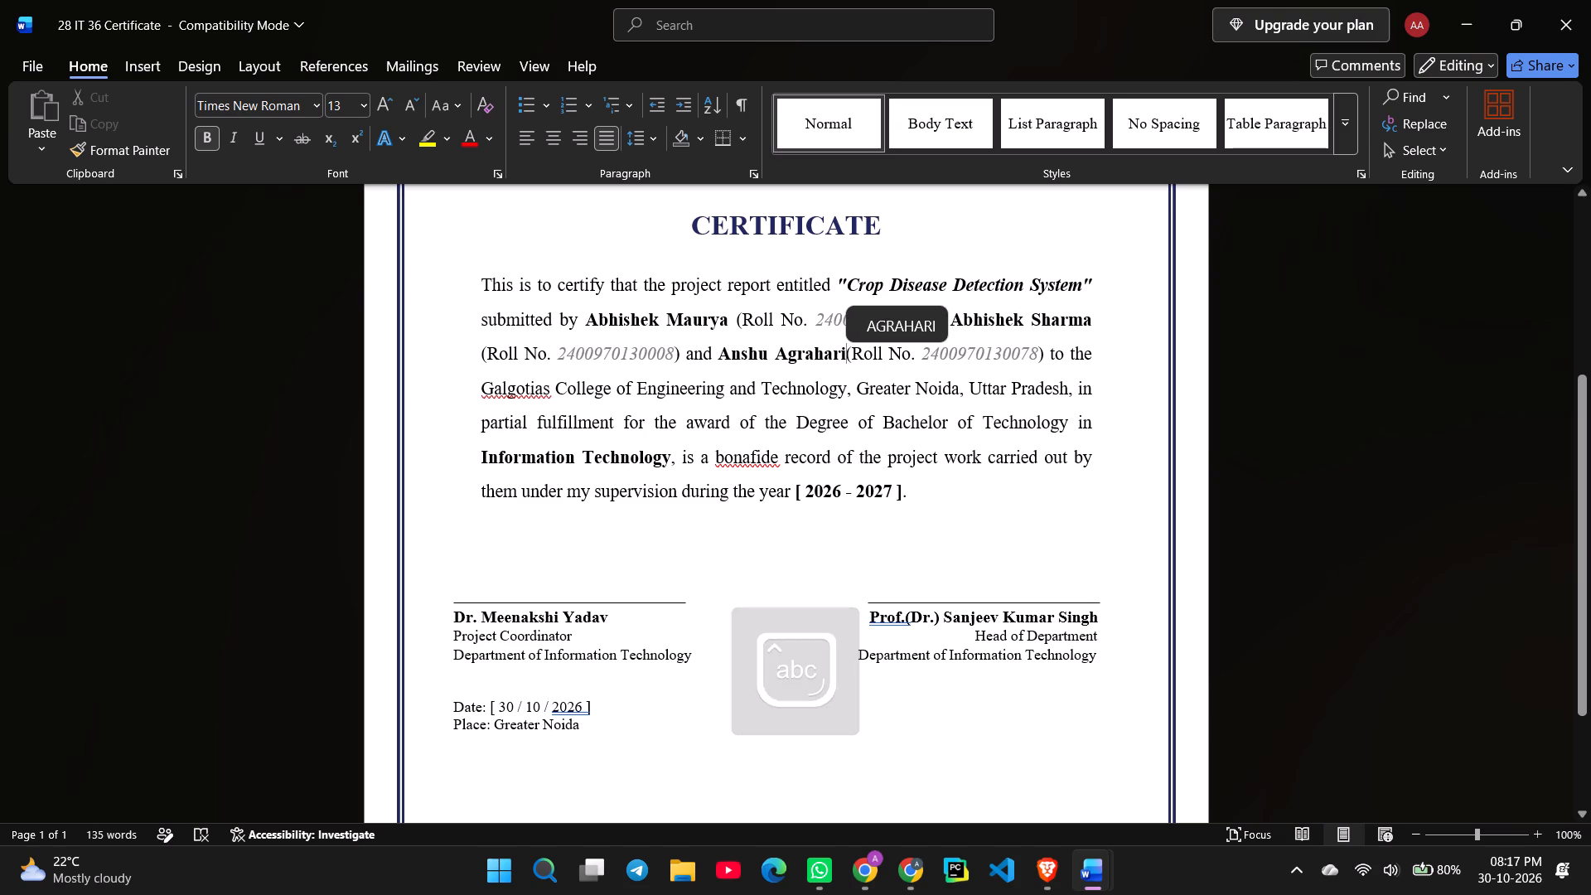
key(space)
Replace the last two digits of the third student's roll number with those of the new team member.
click(1037, 357)
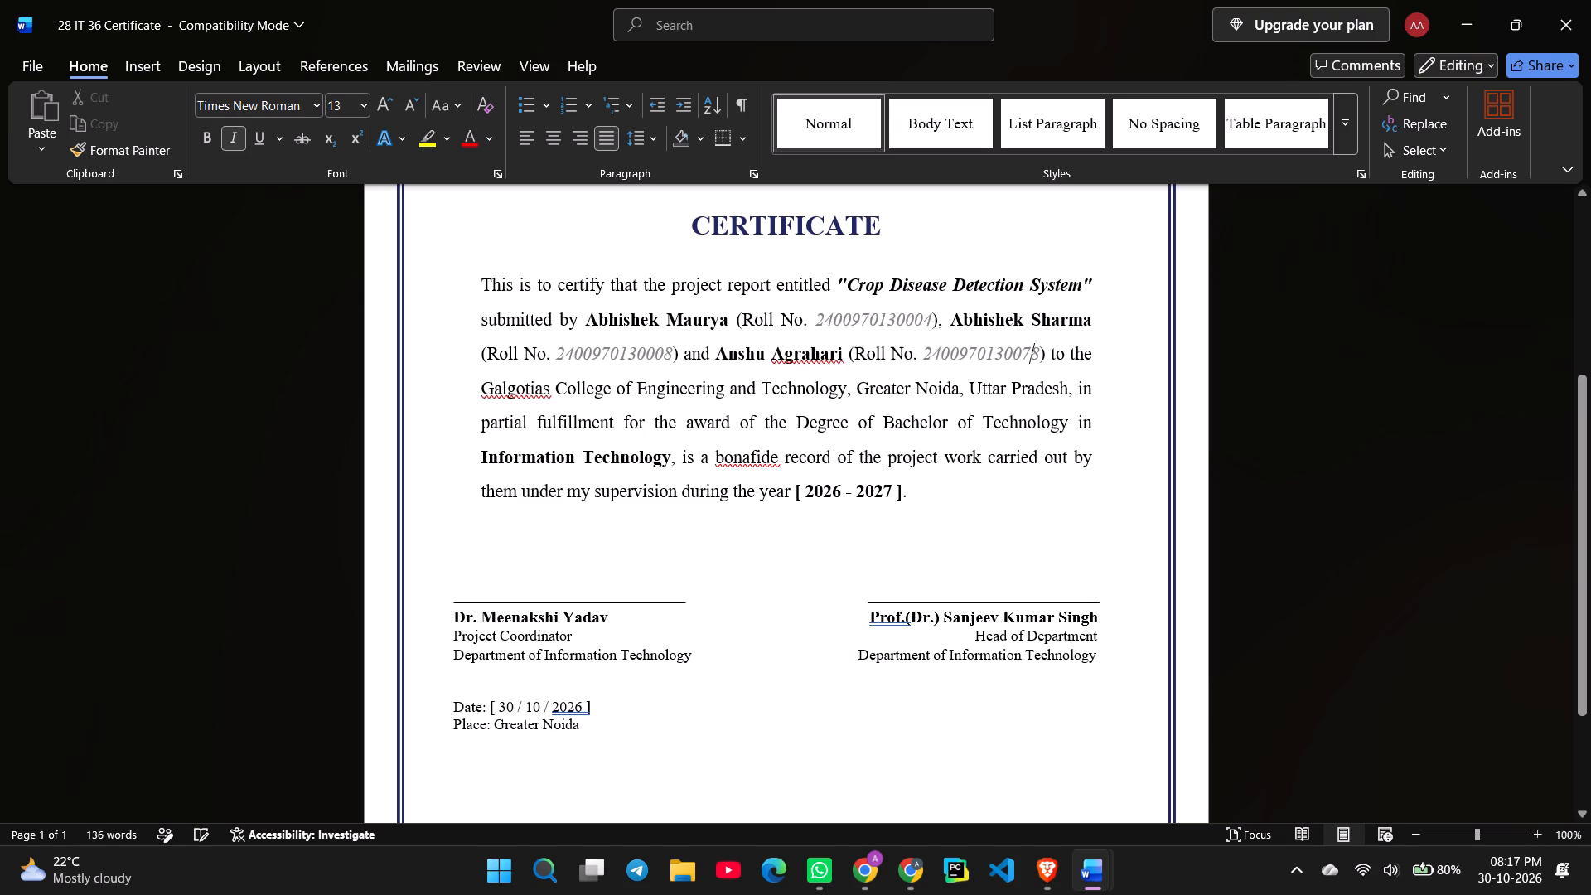
key(Right)
key(BackSpace)
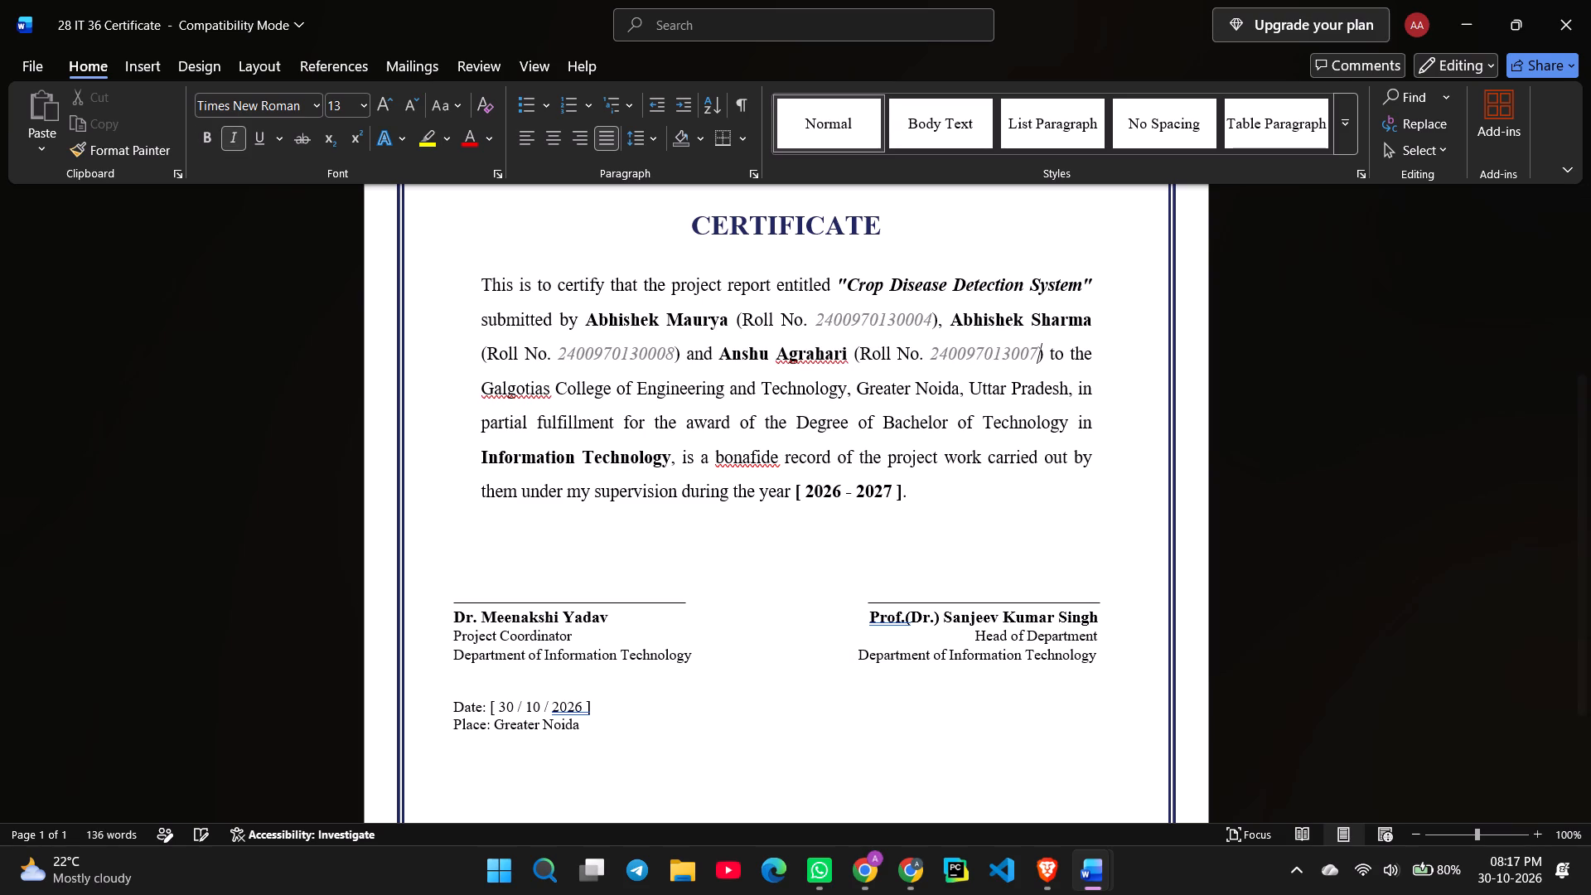
key(BackSpace)
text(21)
click(753, 326)
click(866, 363)
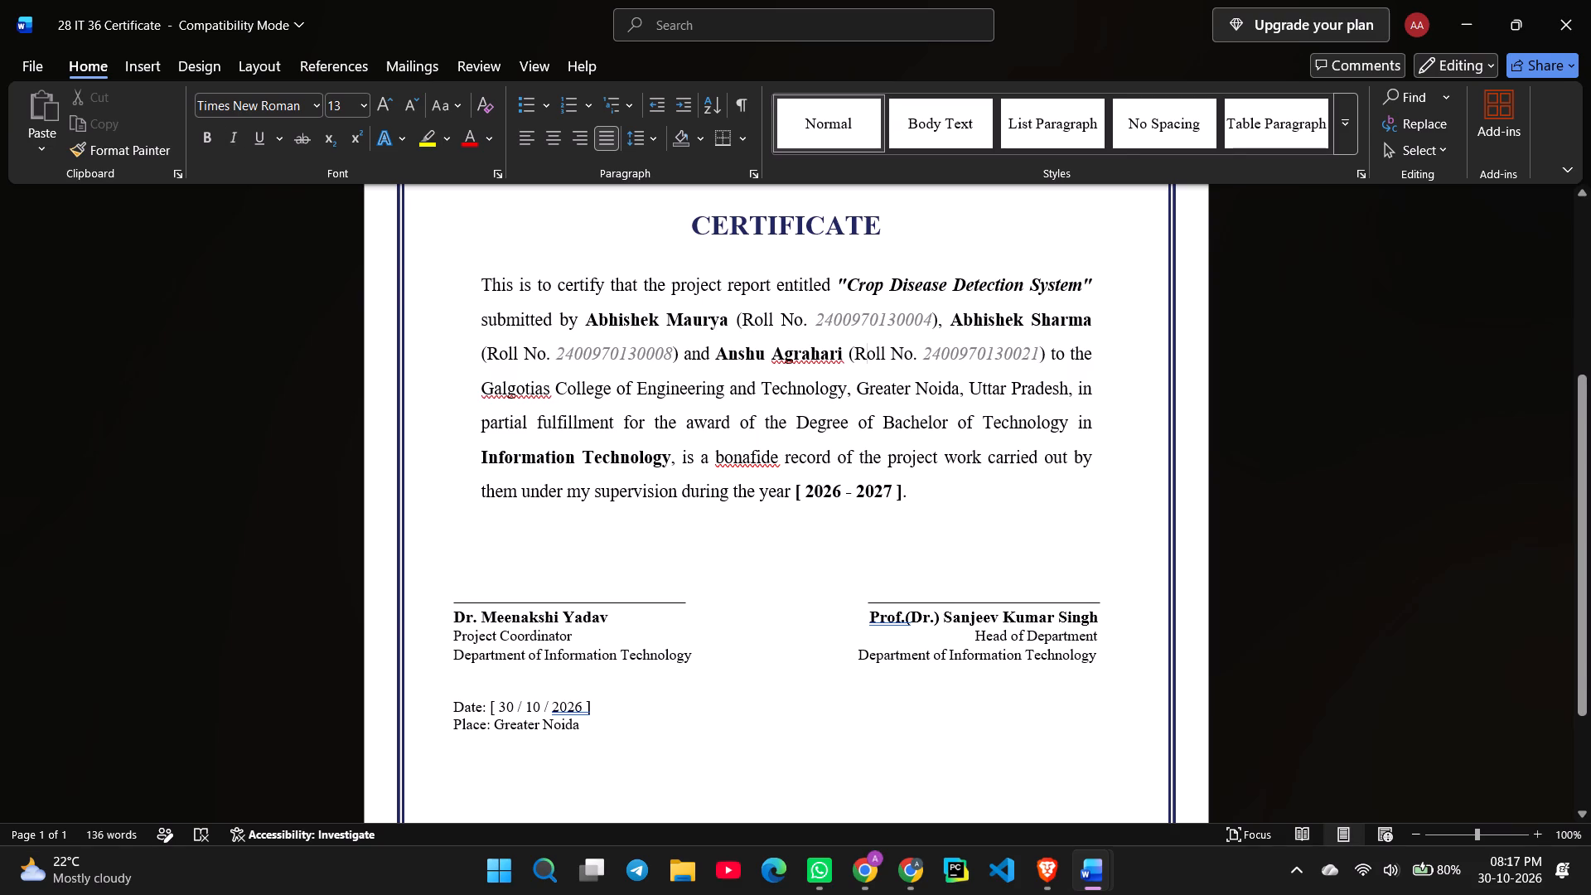
Review the edited certificate from the college header through the student details to the signature block.
scroll(914, 474, right, 1)
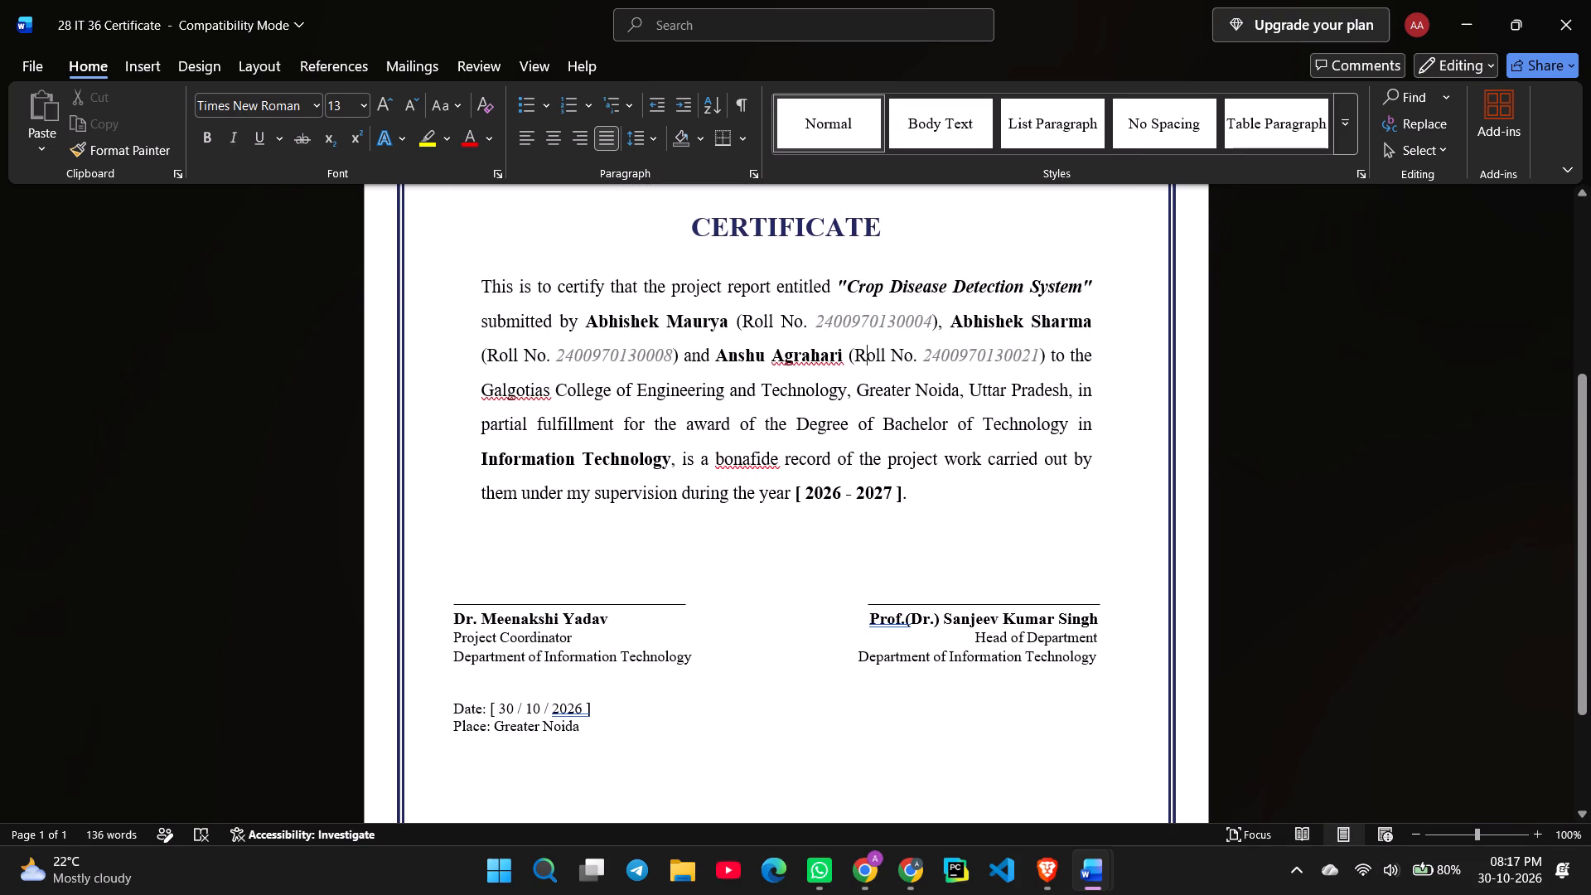
scroll(771, 573, up, 1)
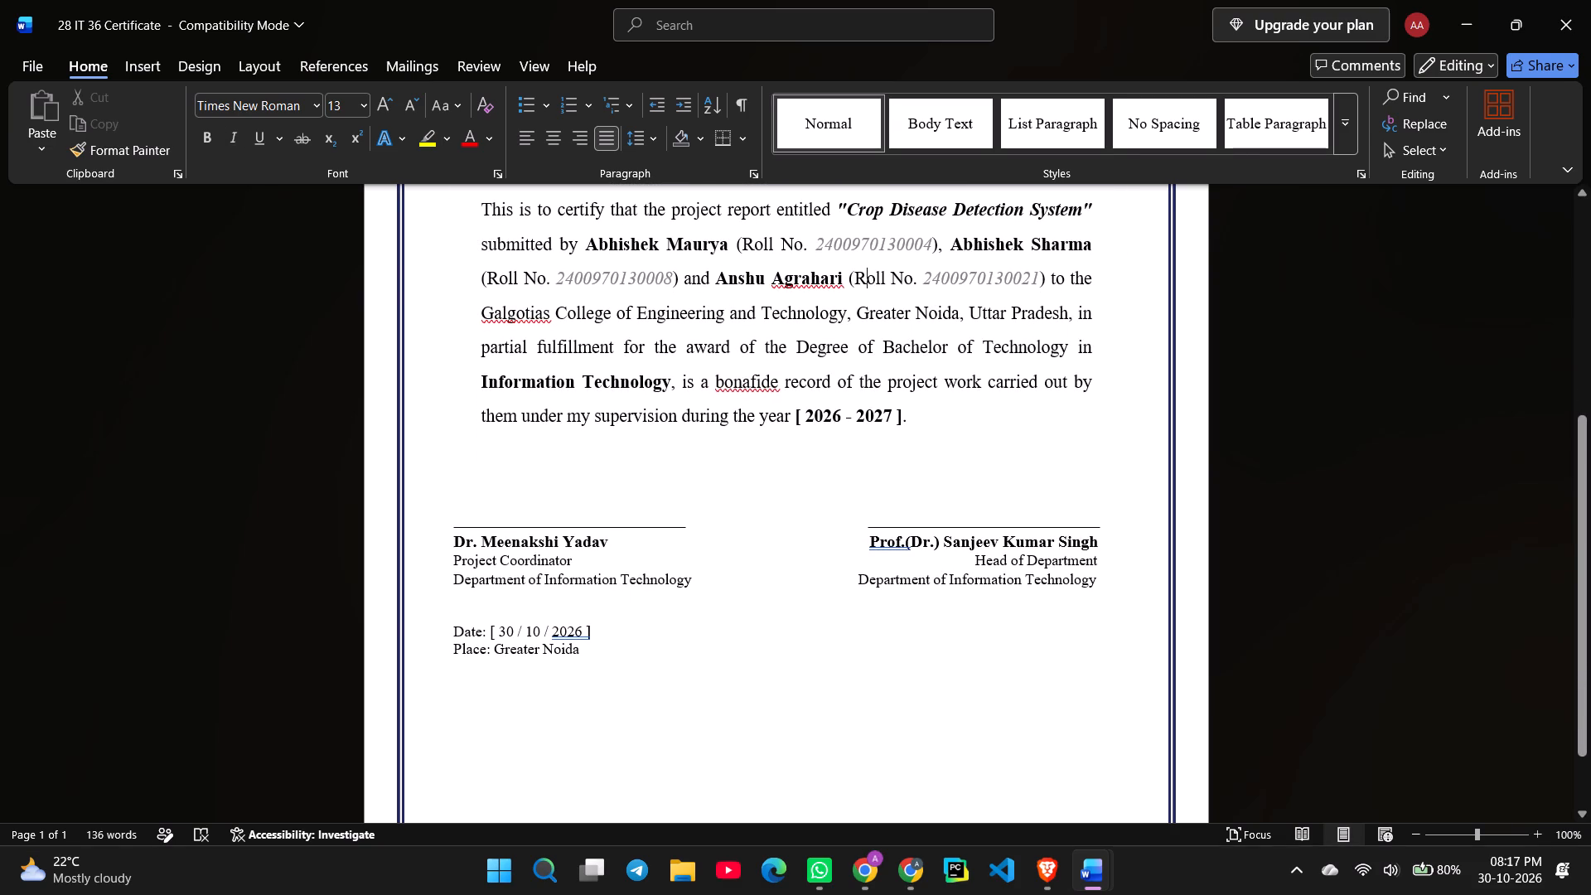
scroll(771, 573, up, 3)
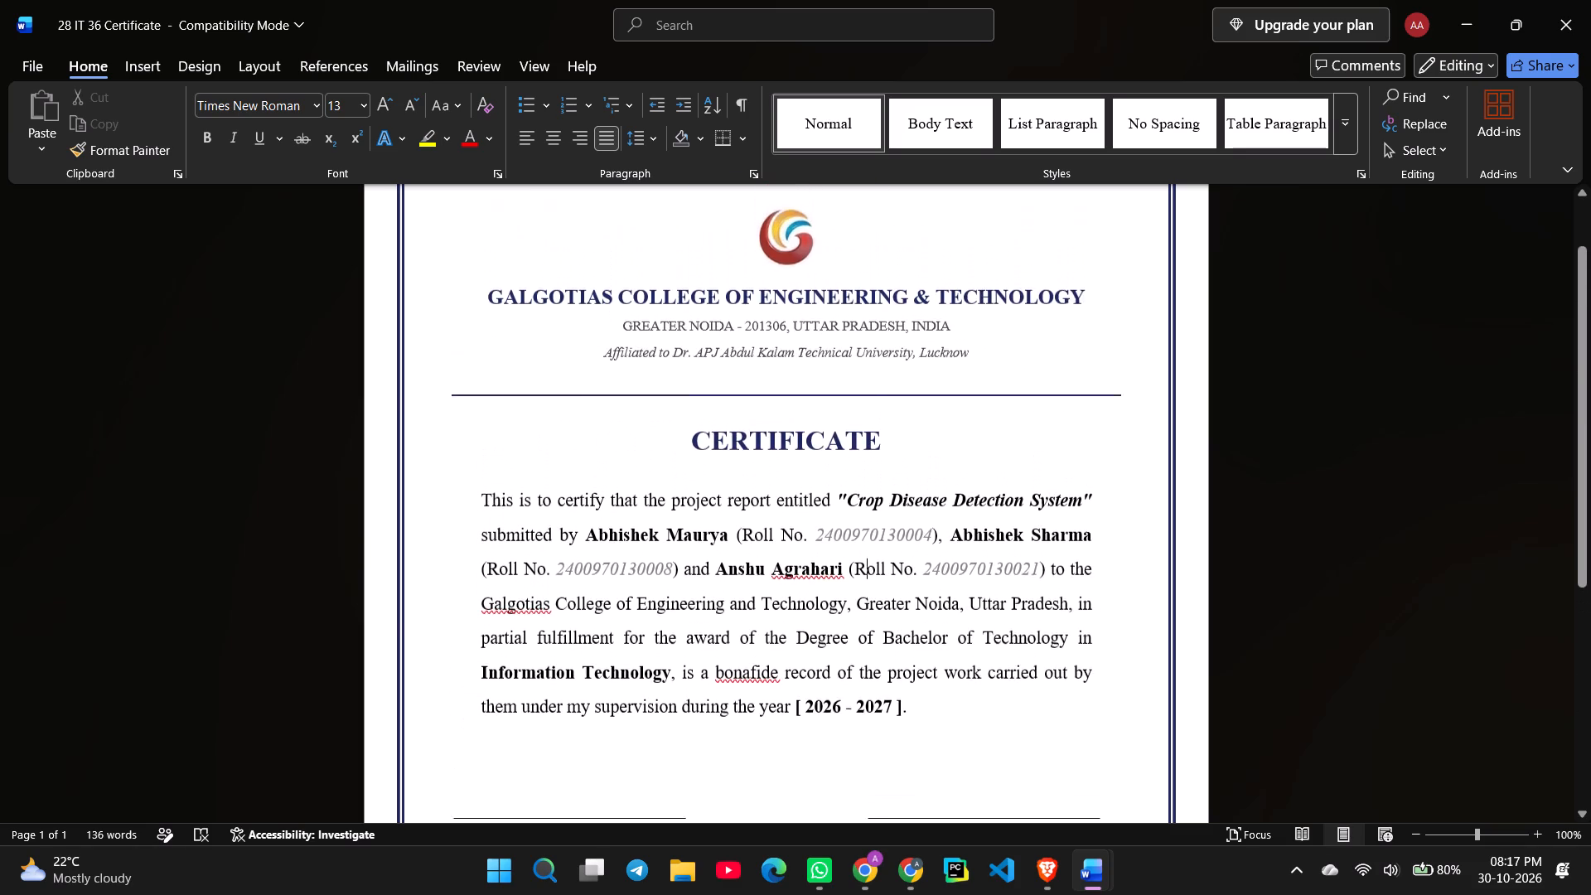
scroll(771, 573, up, 1)
scroll(771, 573, down, 1)
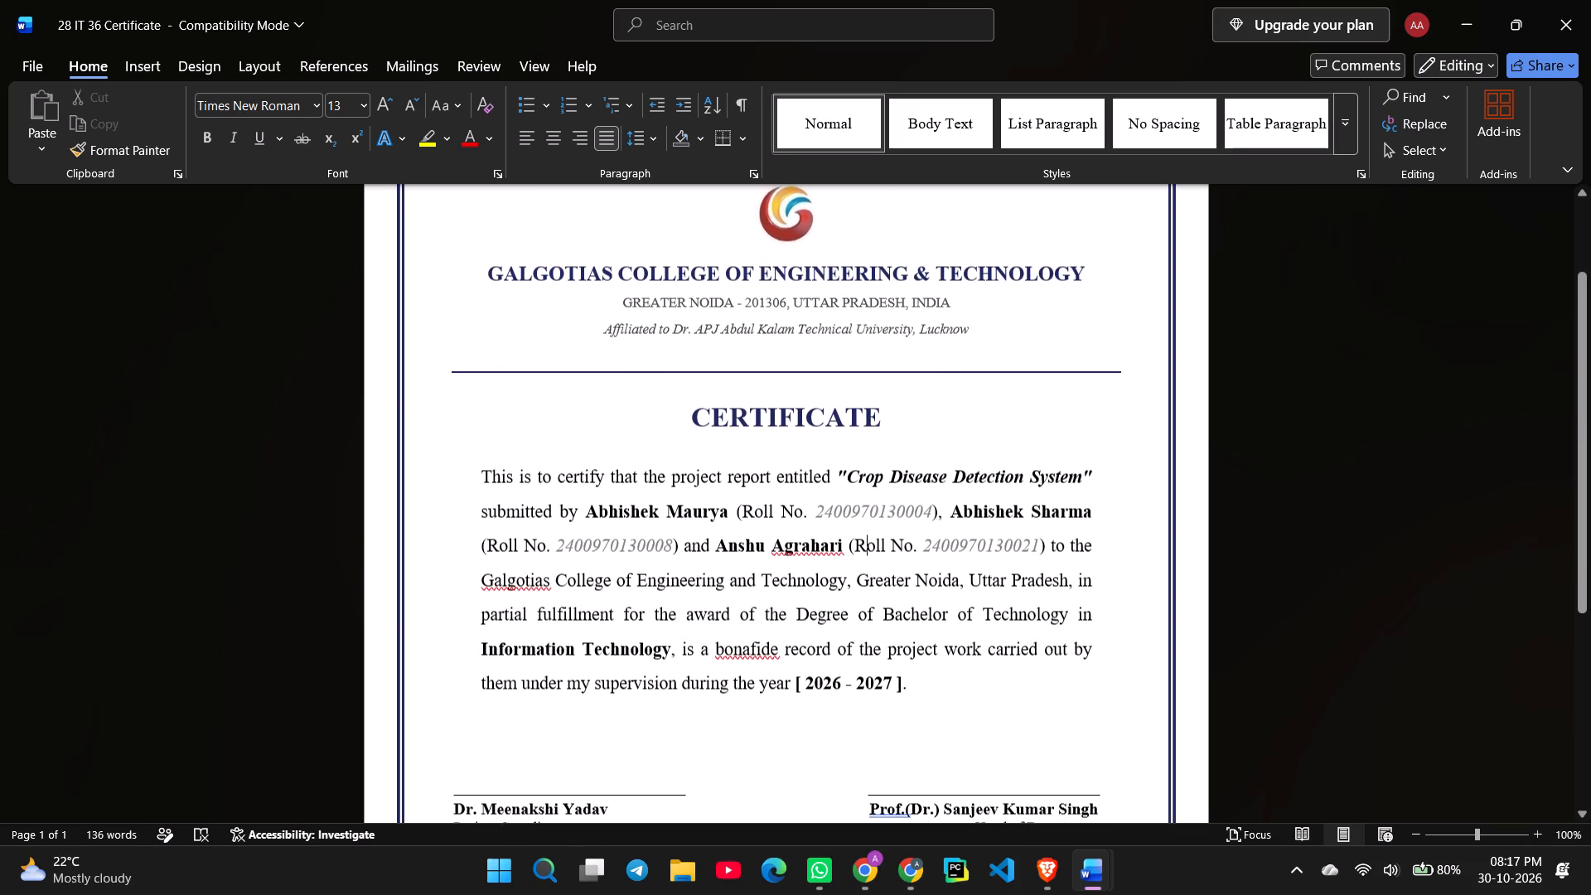
scroll(771, 573, down, 1)
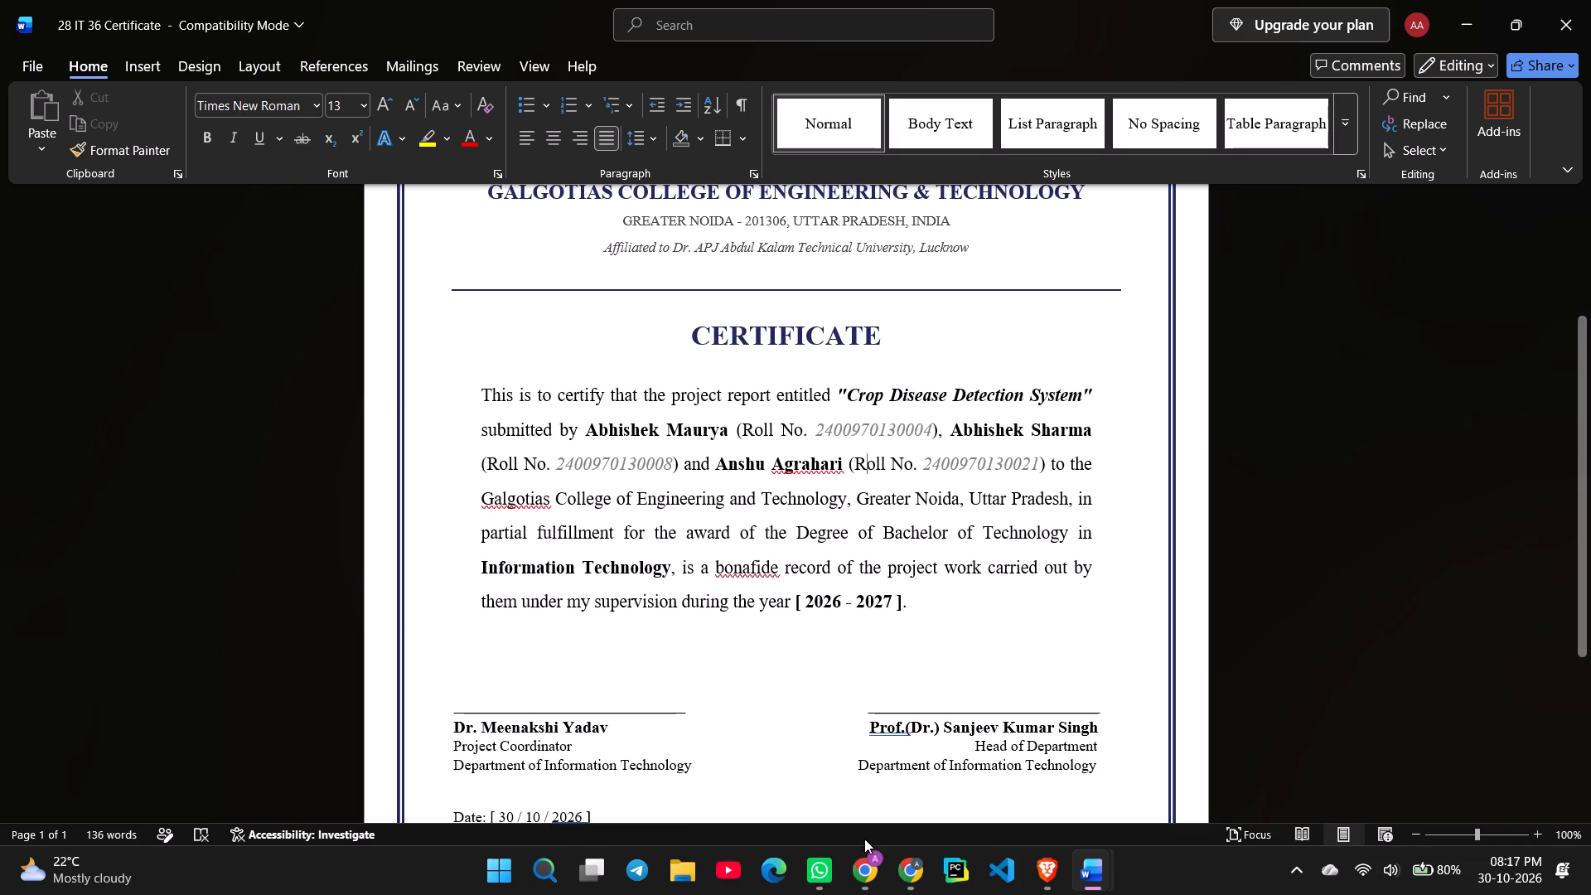
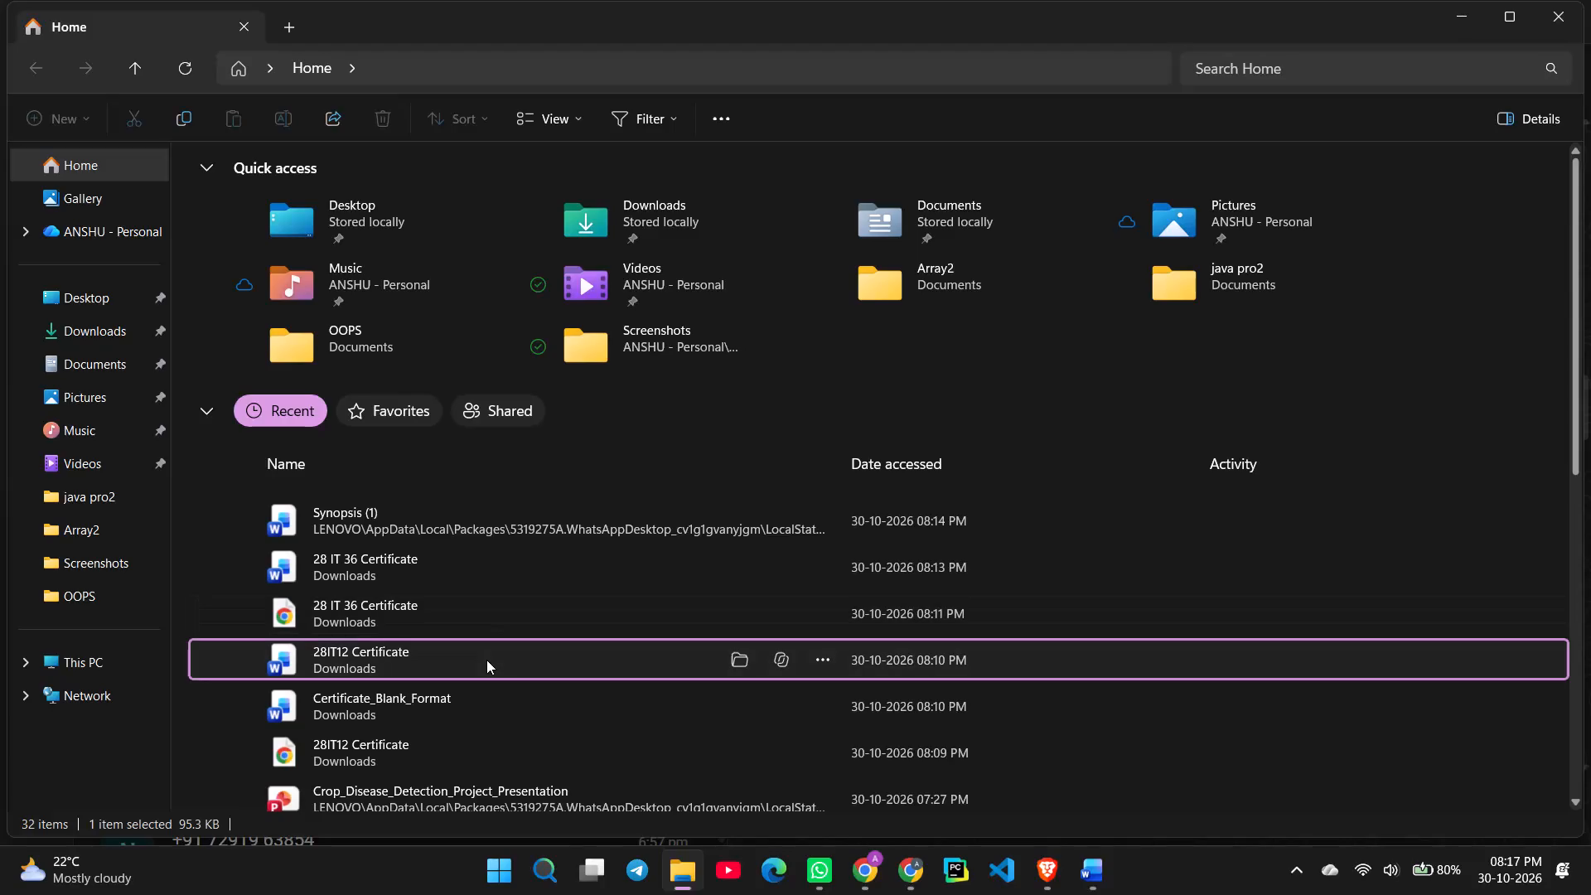
Open the 28IT12 Certificate Word document, examine its certificate text and signature block, and close it.
click(486, 660)
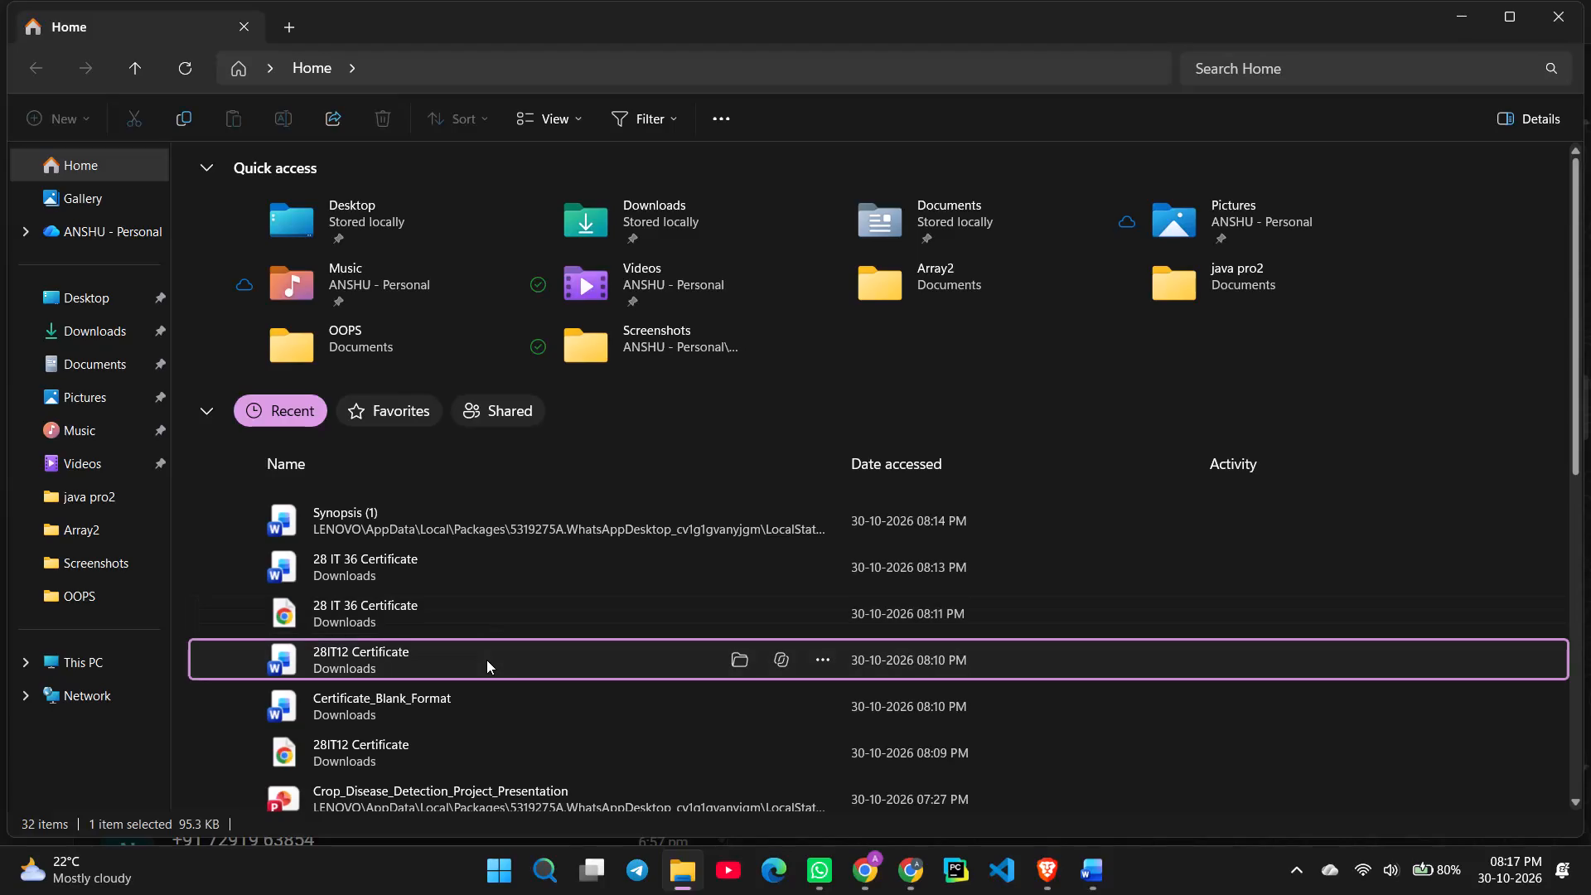
click(486, 660)
double_click(432, 675)
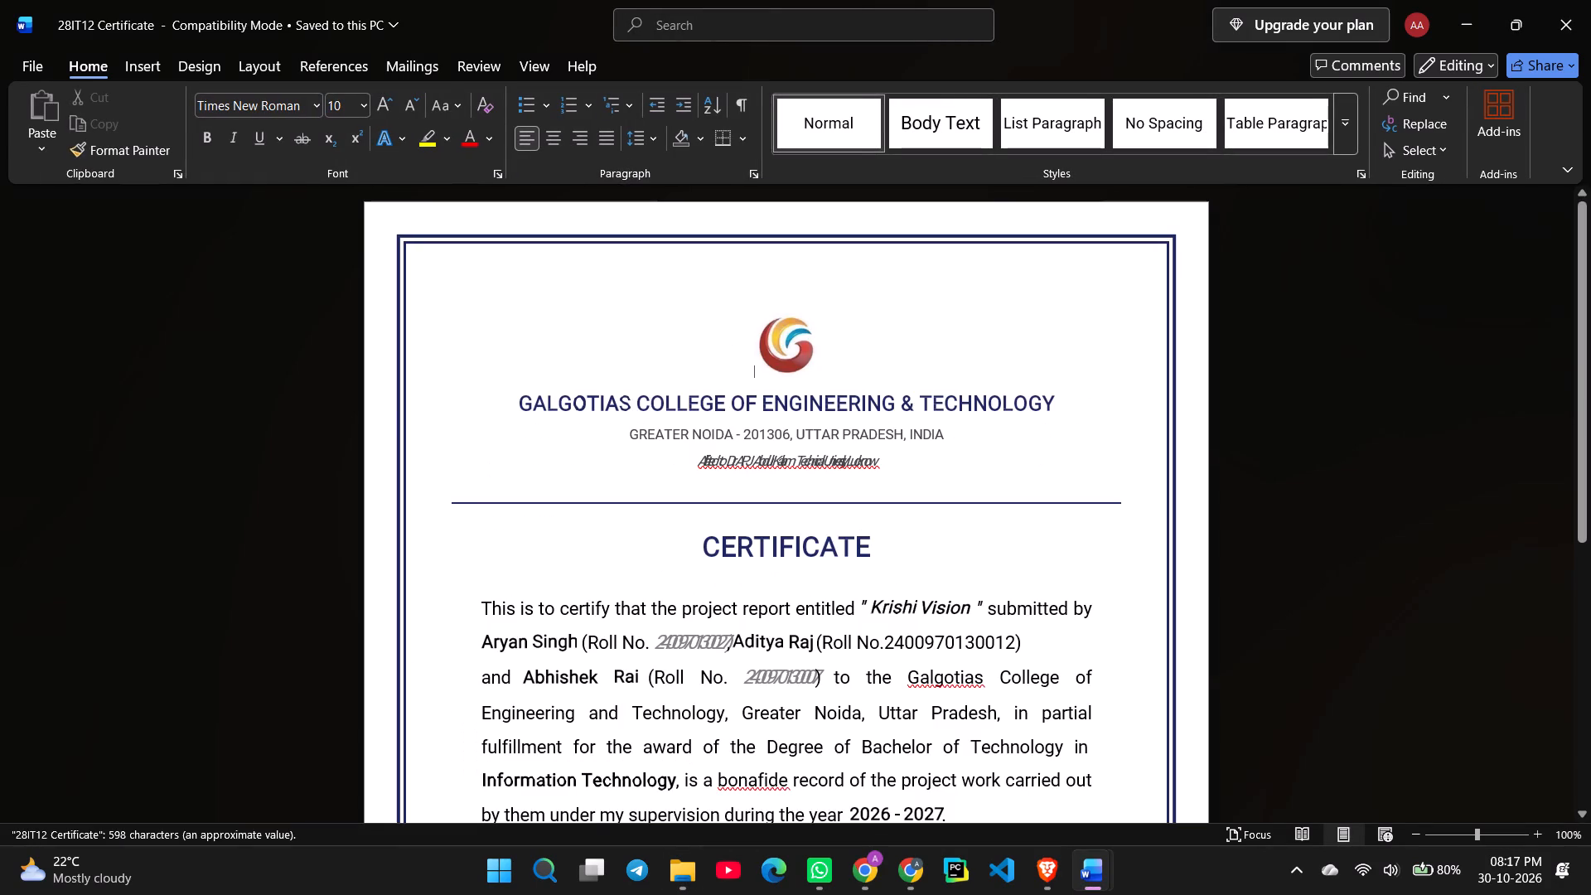
scroll(916, 612, down, 5)
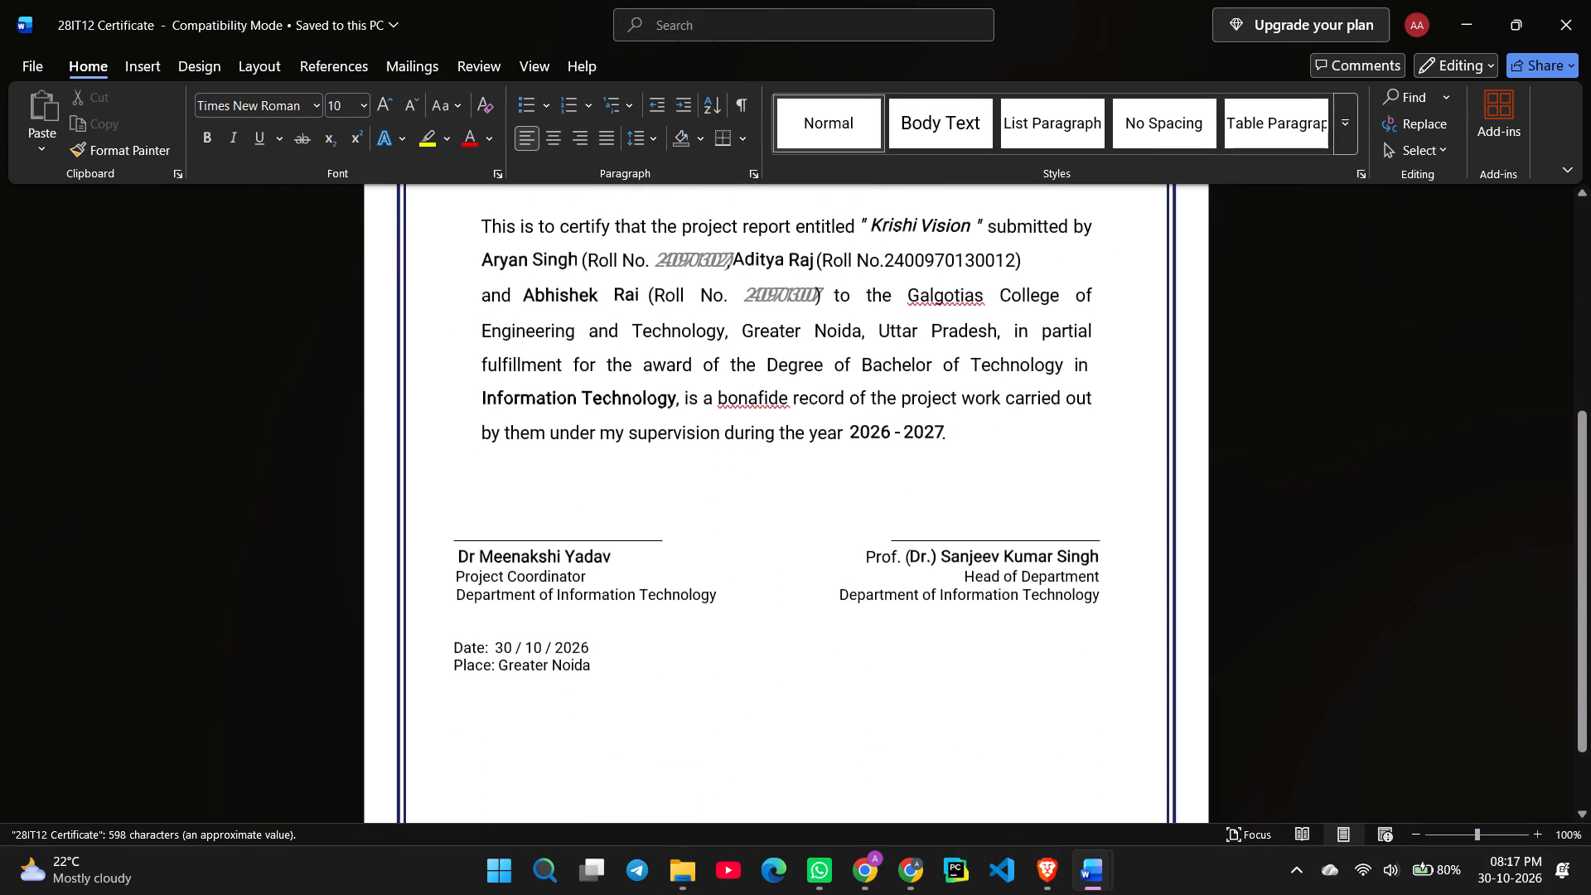
scroll(916, 612, down, 1)
click(1569, 11)
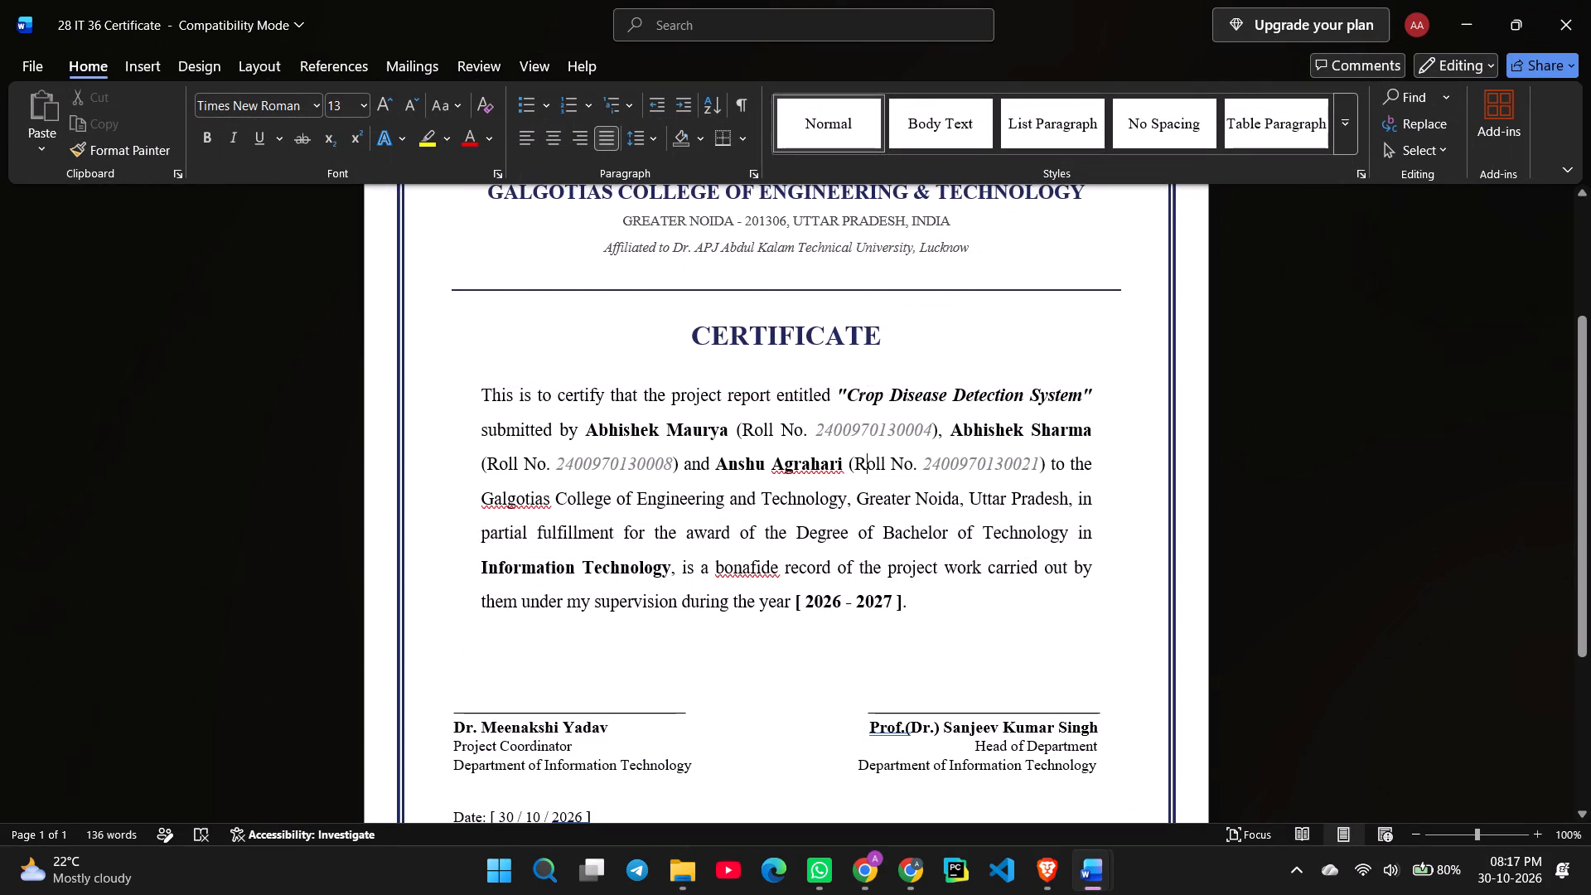
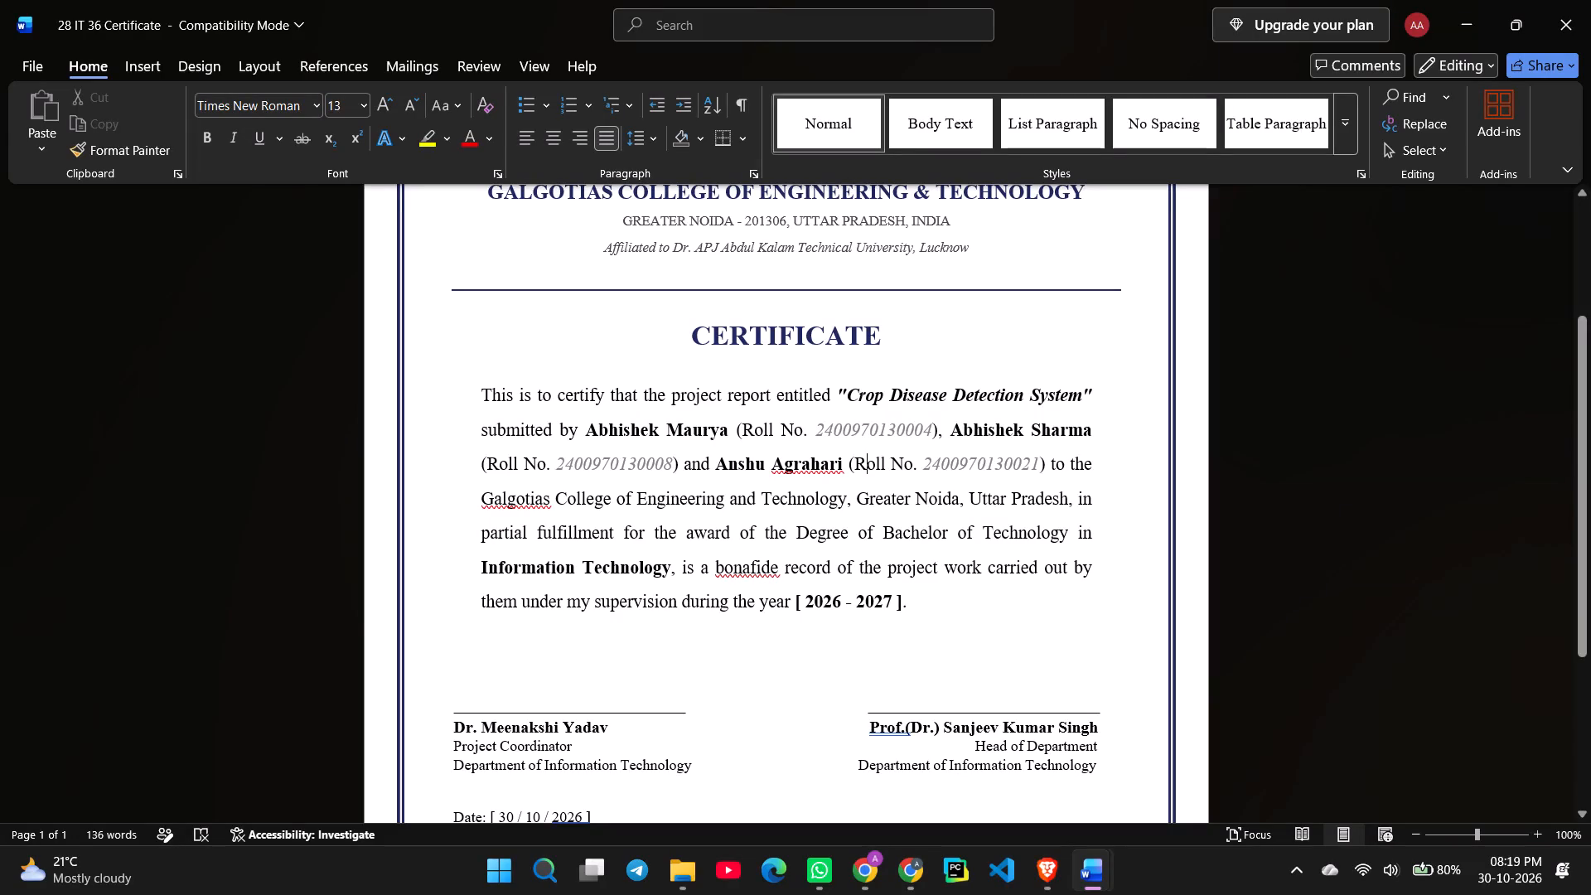
Change the day and month of the date below the signature block so it reads 02 / 11 / 2026.
scroll(841, 647, down, 1)
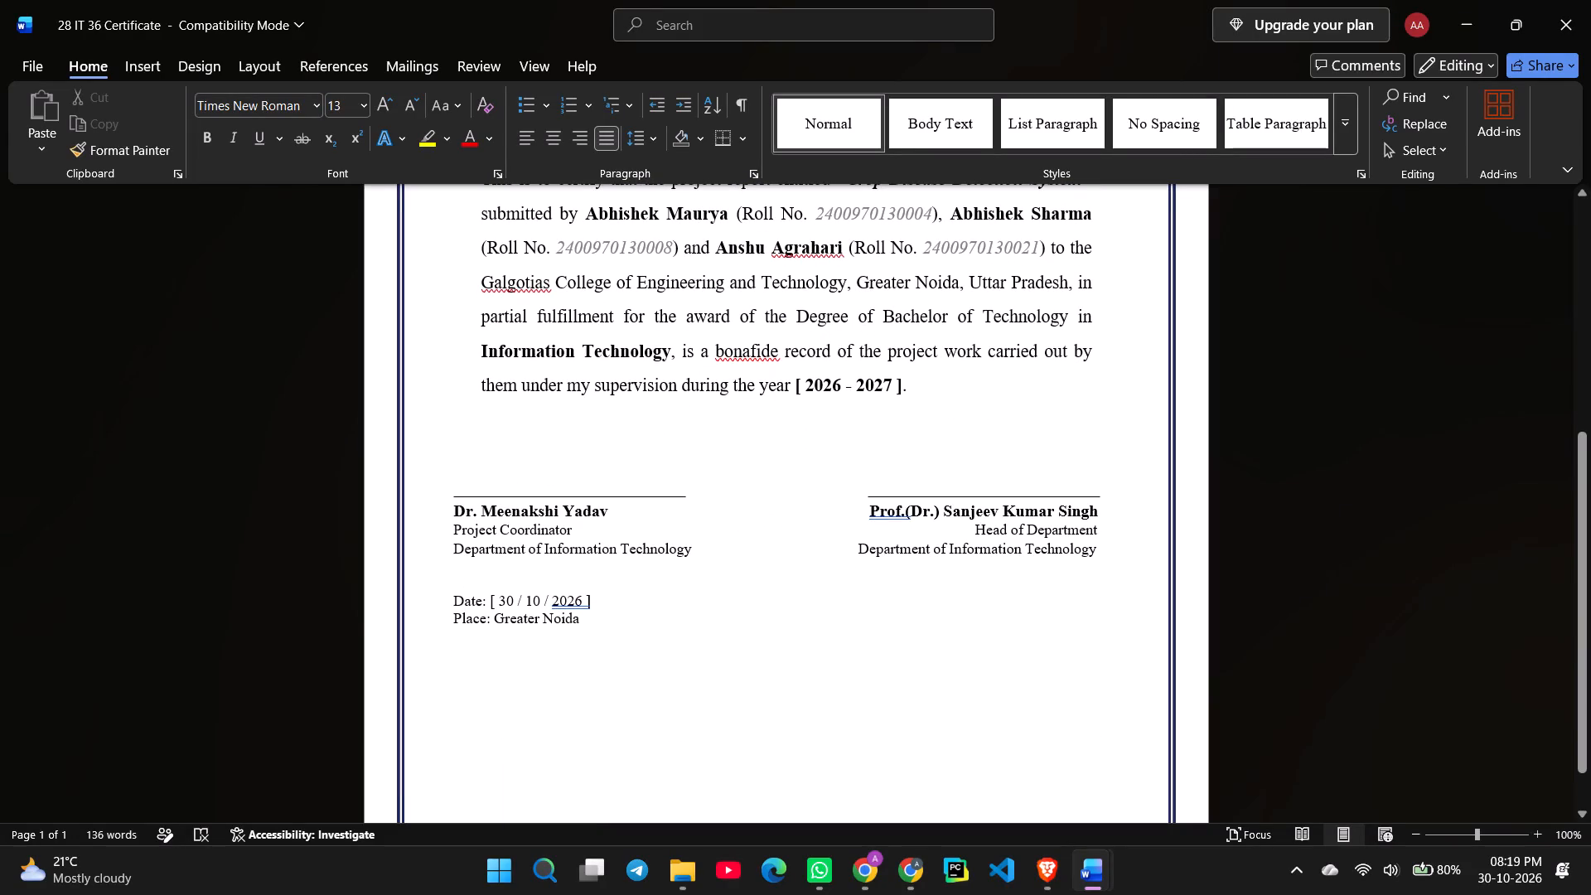
click(513, 604)
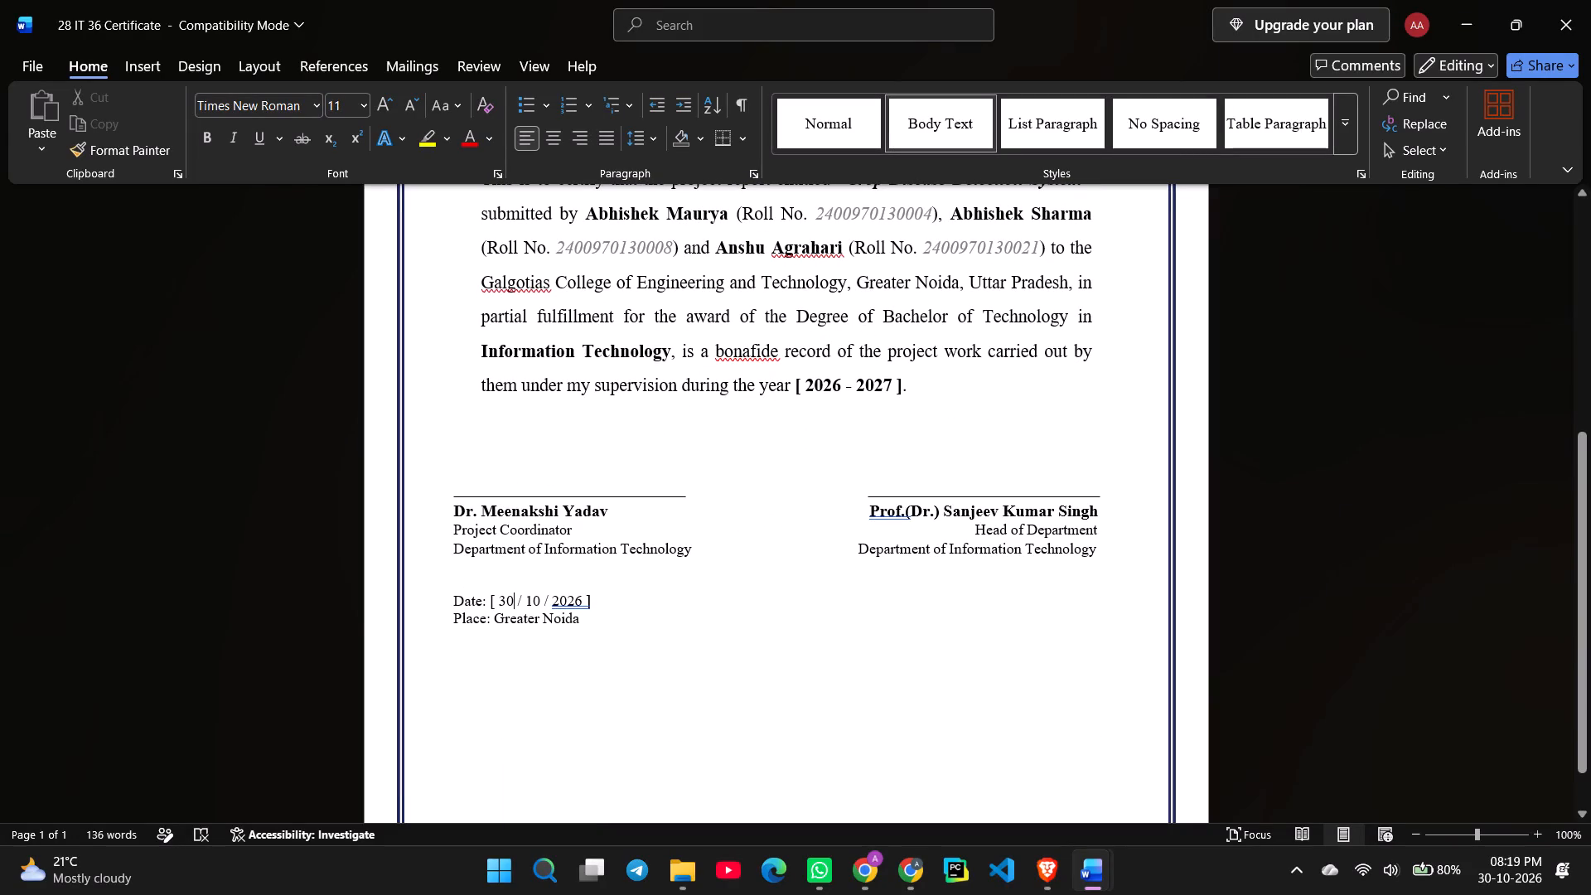
key(BackSpace)
key(BackSpace)
text(02)
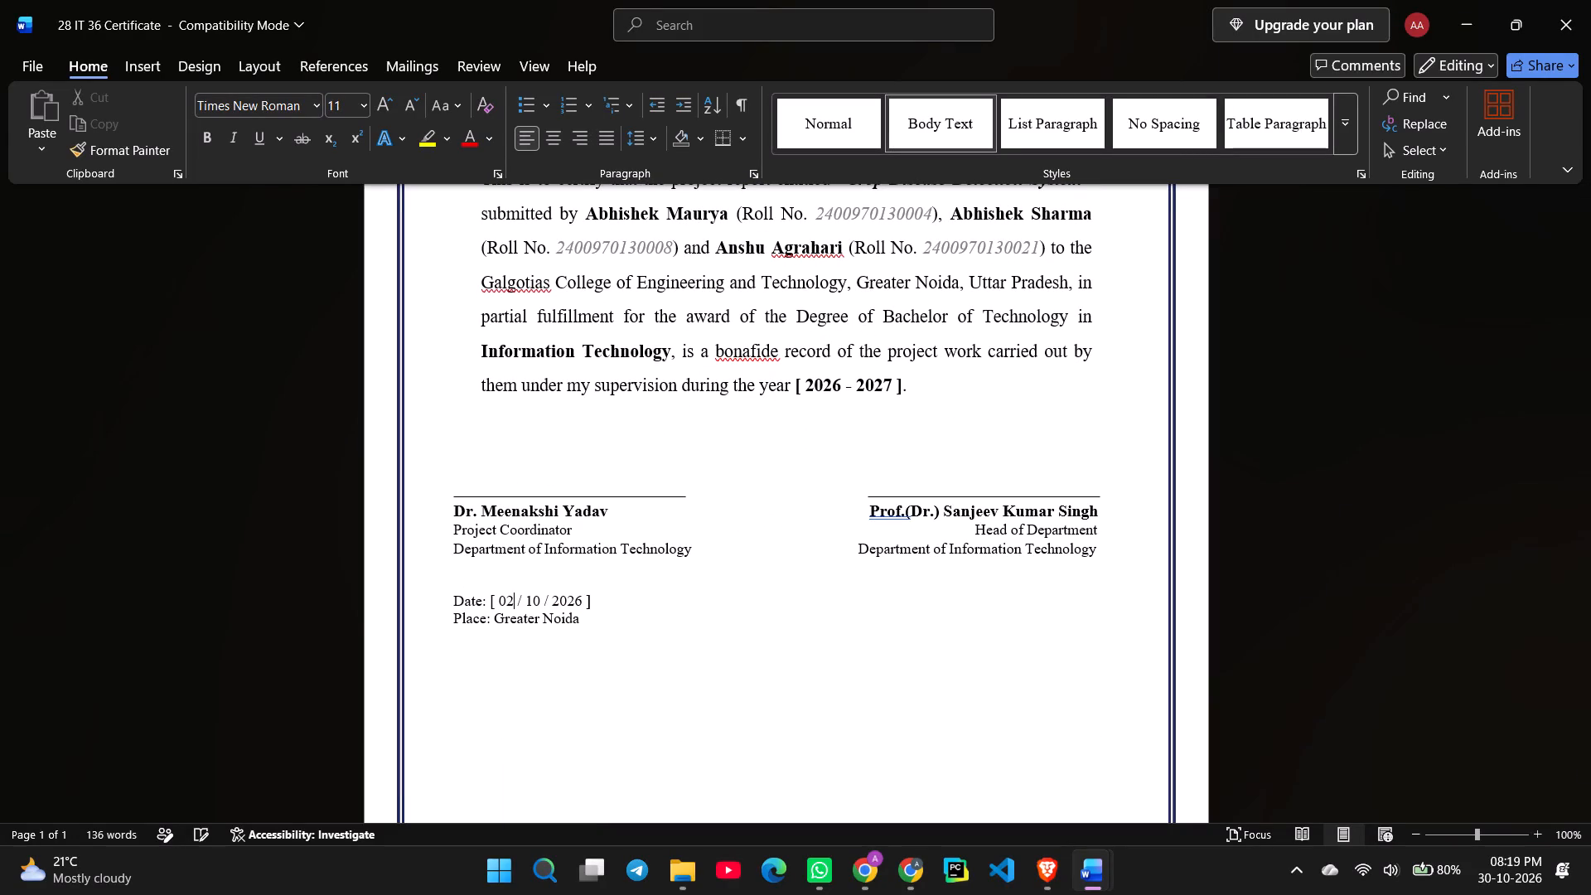
click(540, 603)
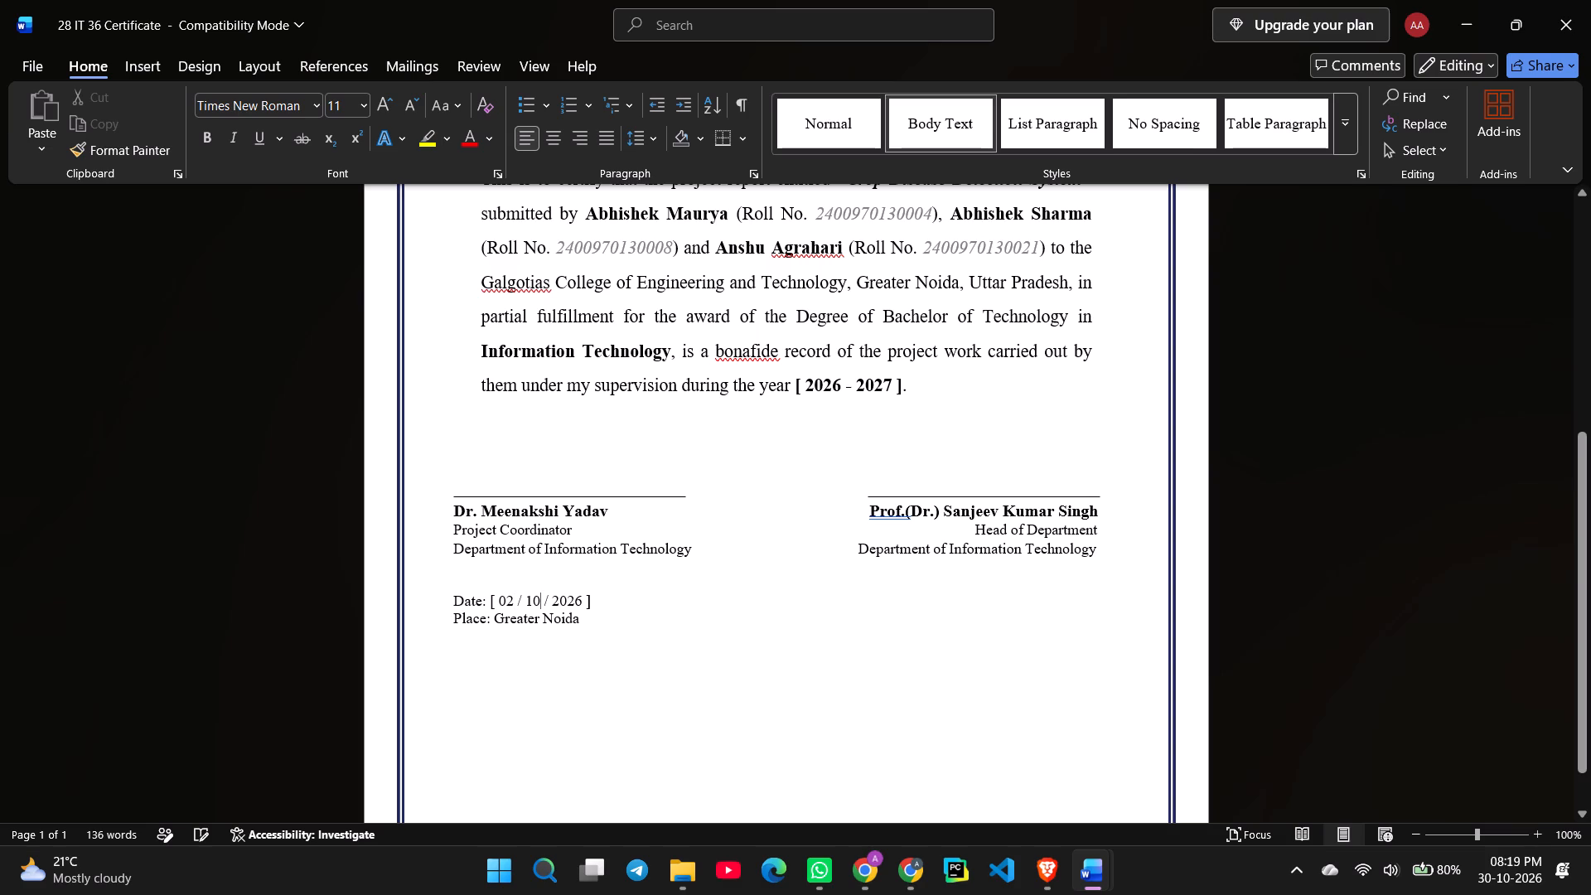
key(BackSpace)
key(1)
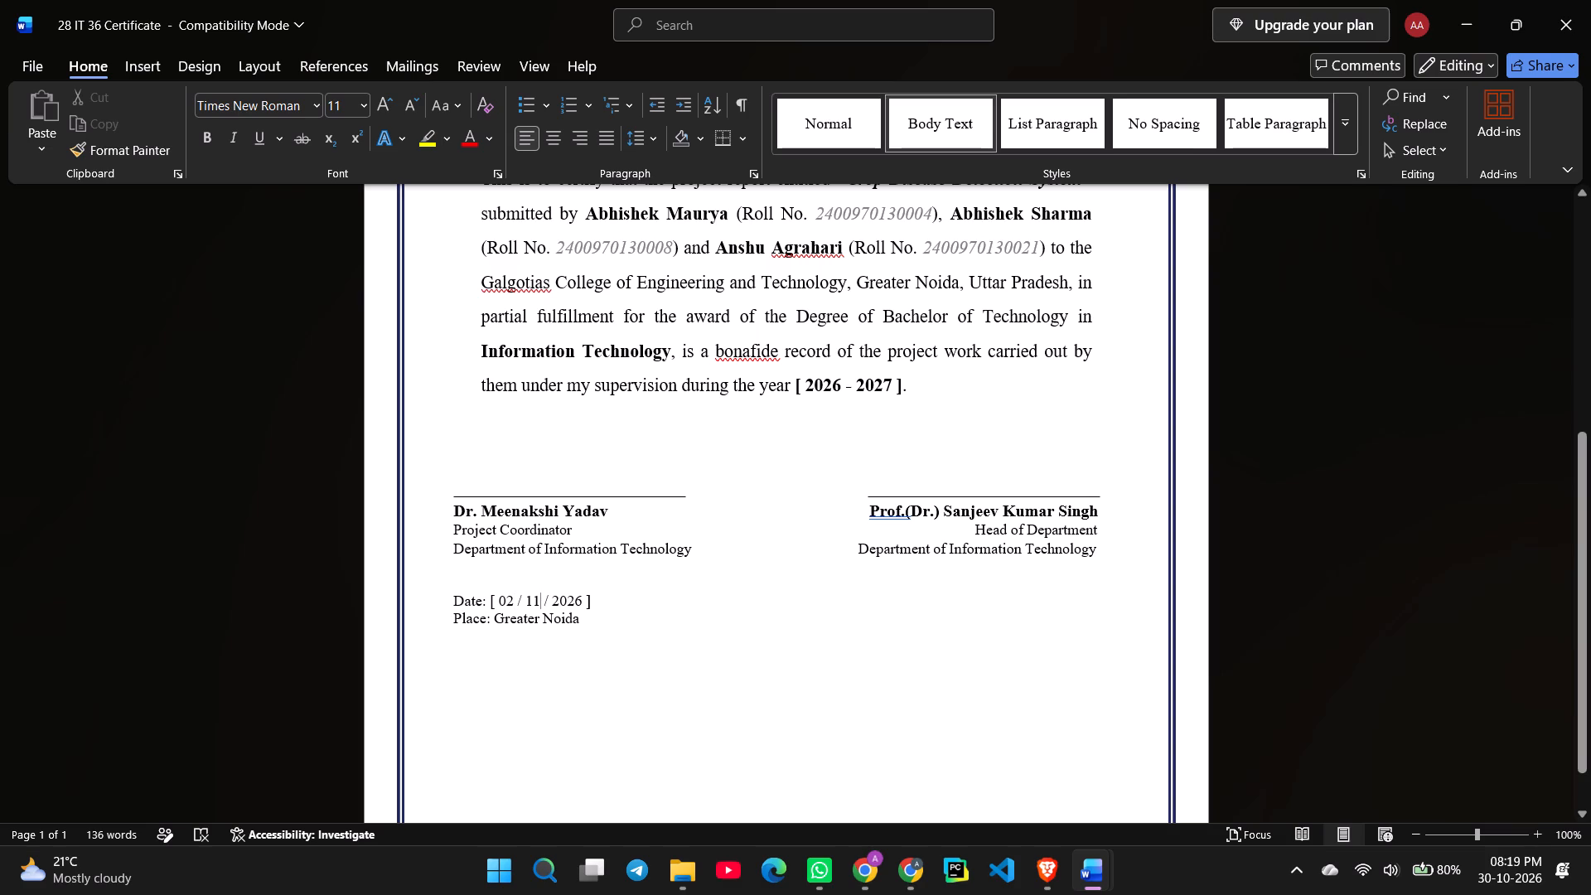
click(726, 601)
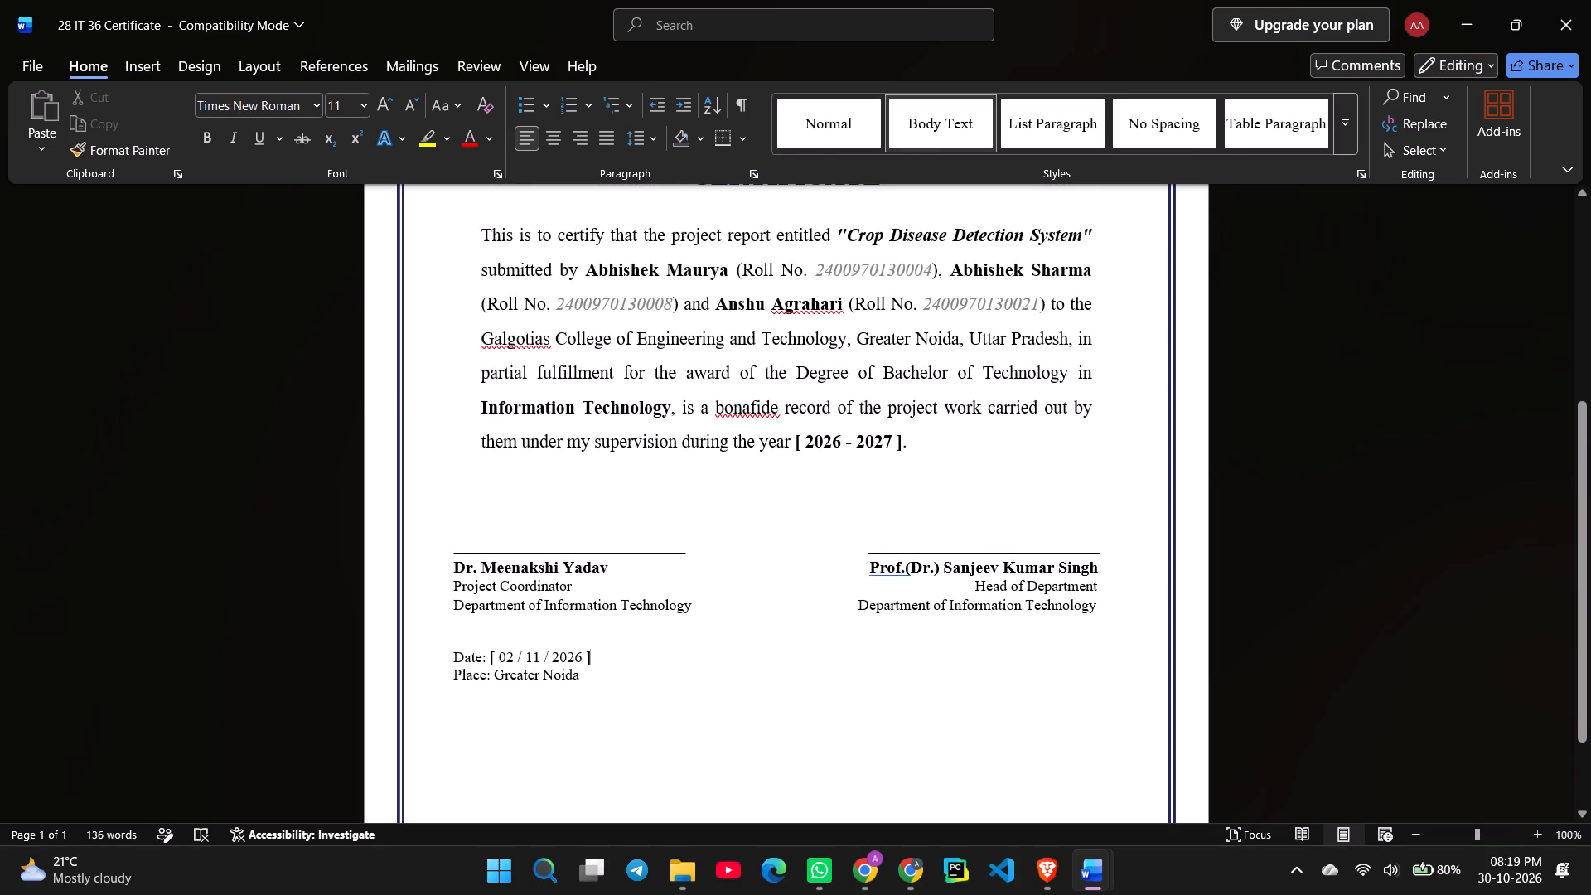
Review the whole certificate, from the college heading and body text down to the signature block, date and place lines.
click(776, 407)
click(779, 411)
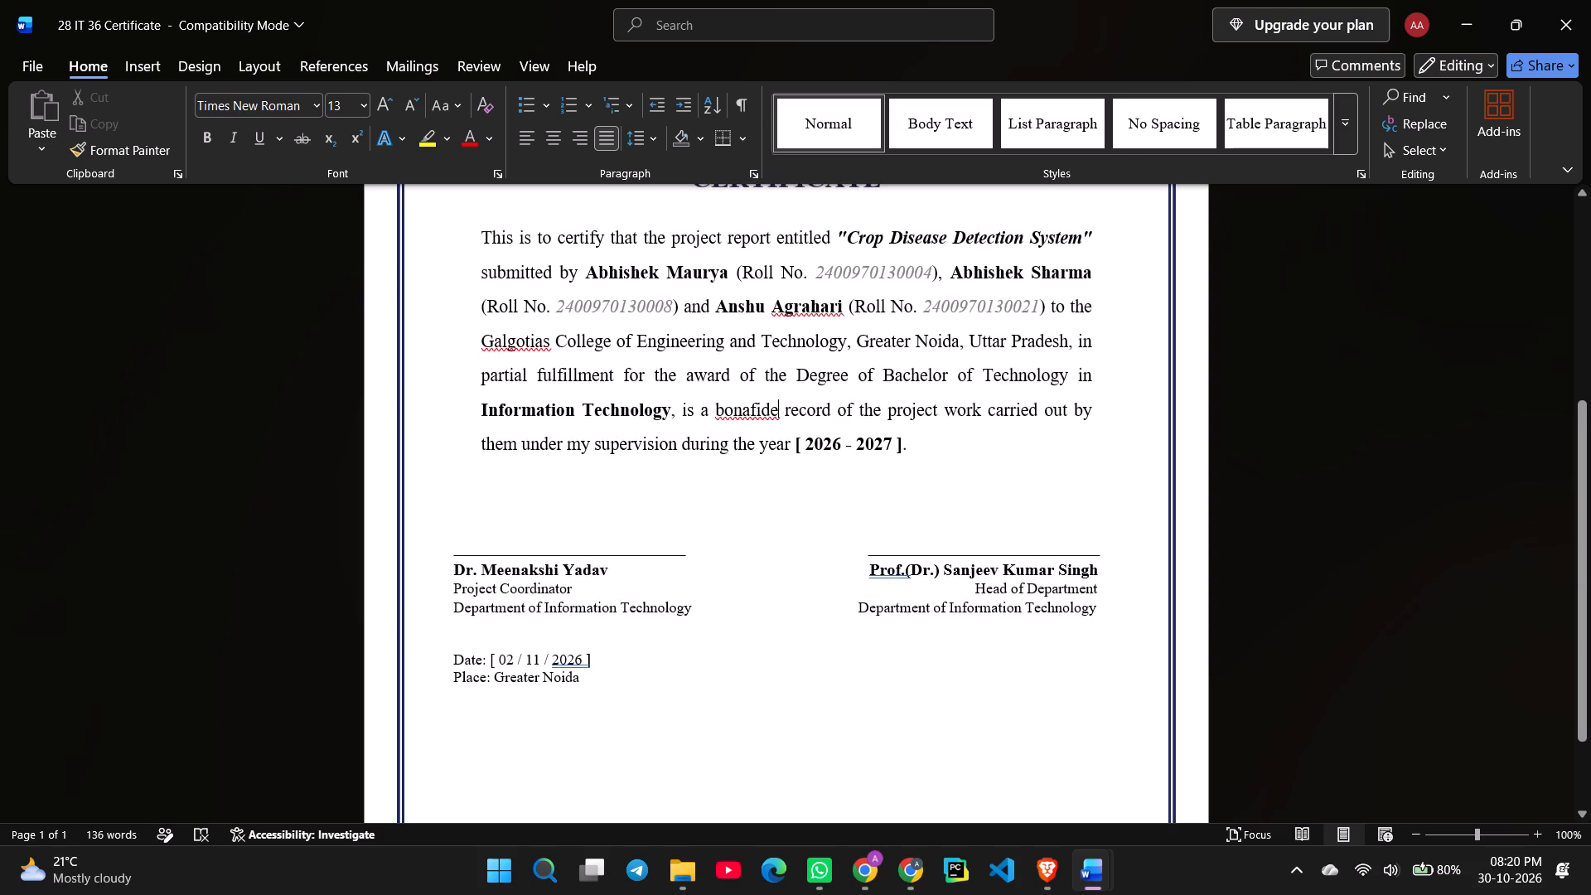
scroll(927, 481, up, 1)
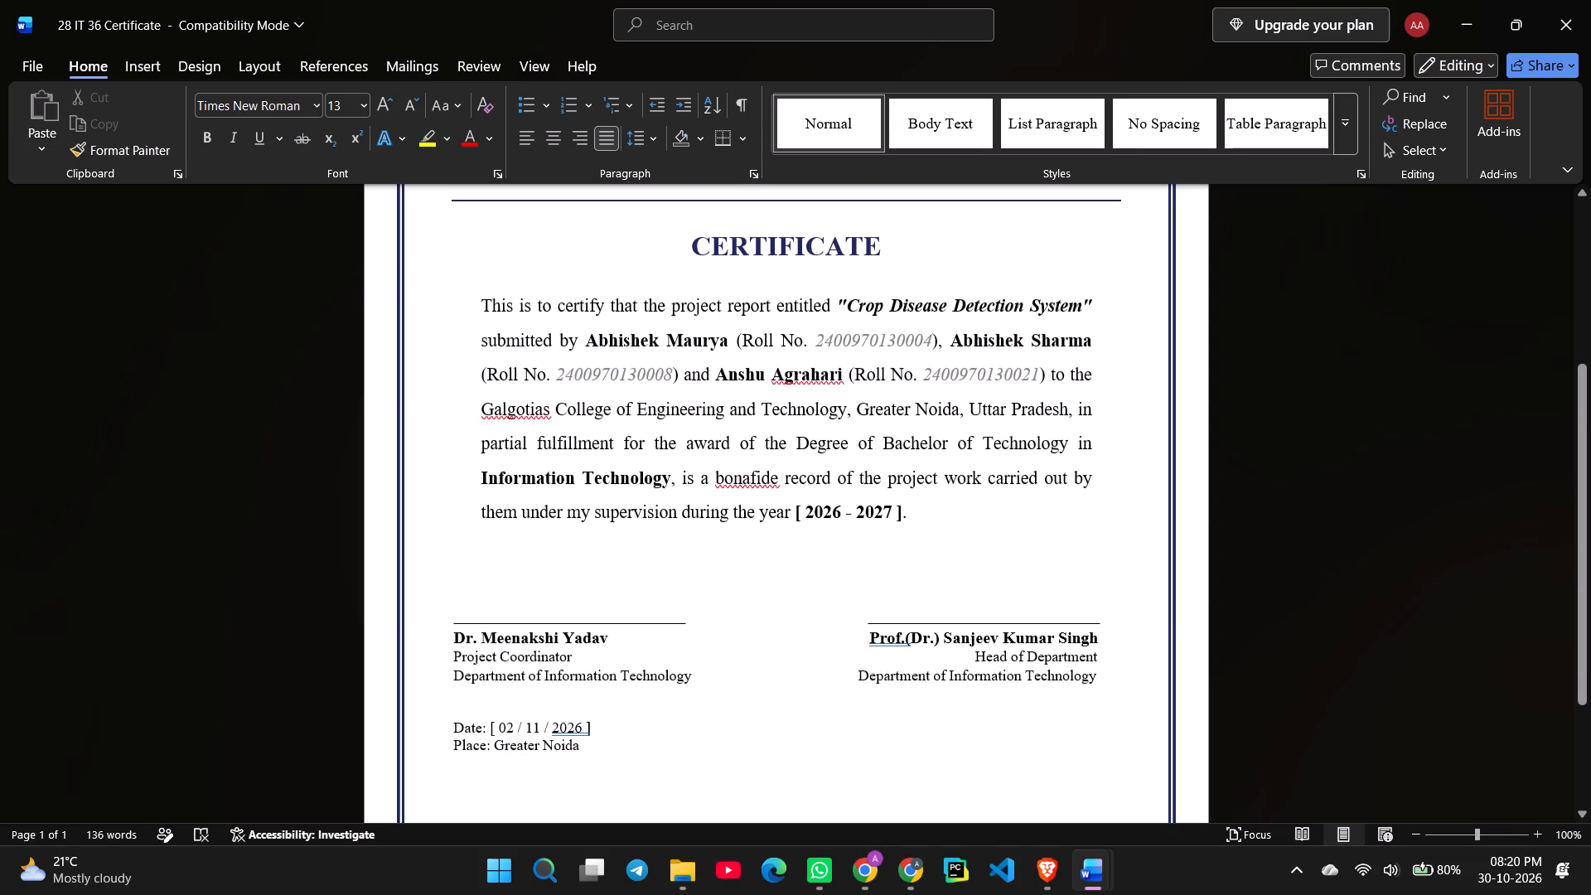
scroll(927, 481, up, 1)
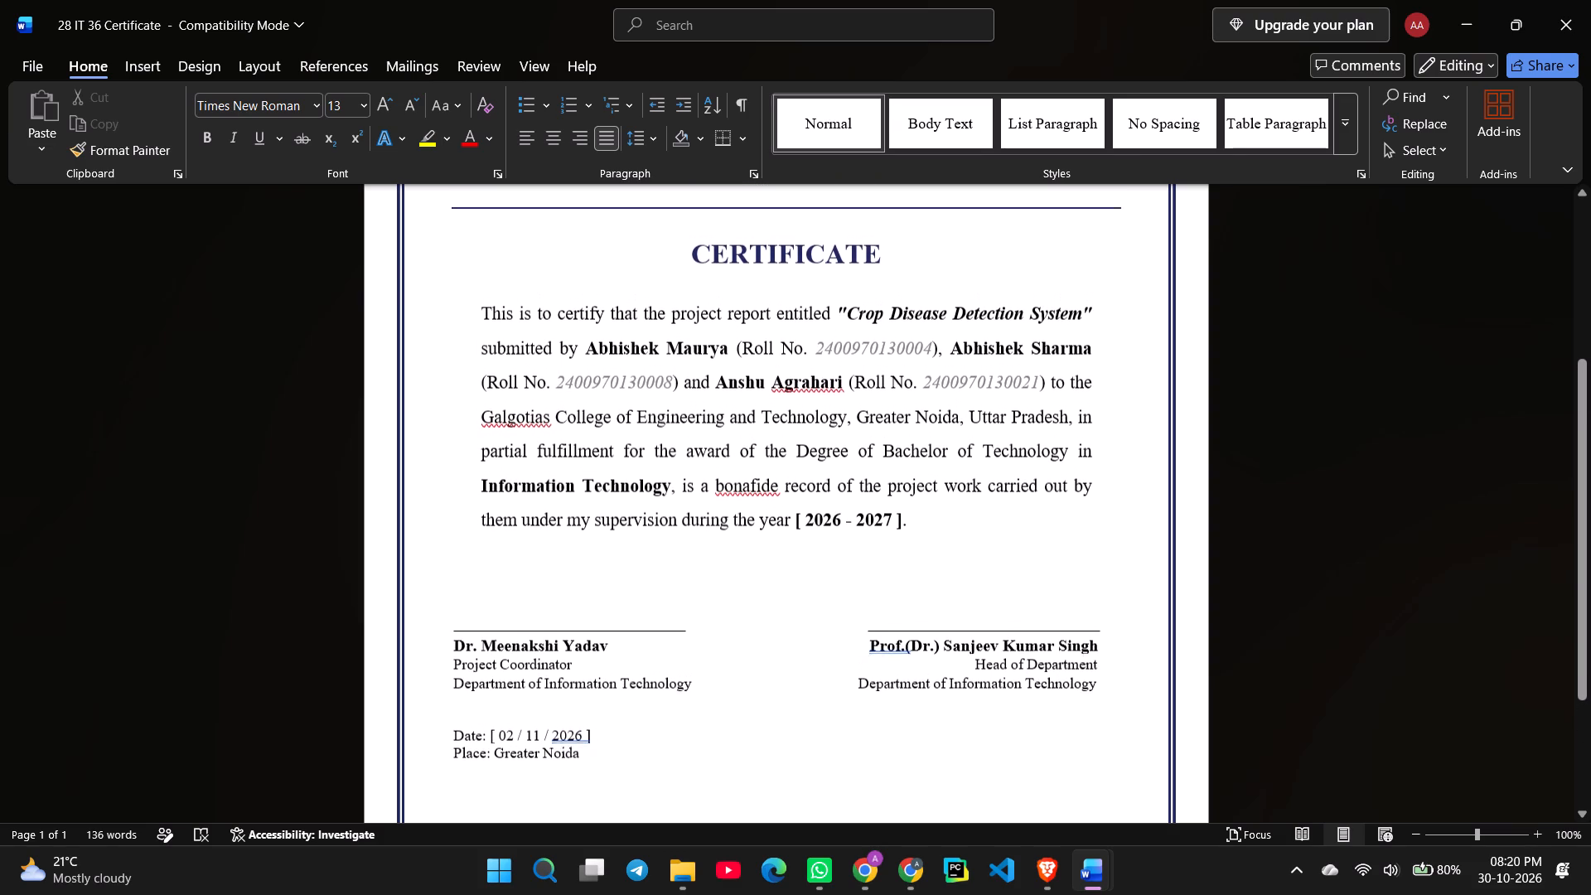
scroll(927, 481, up, 1)
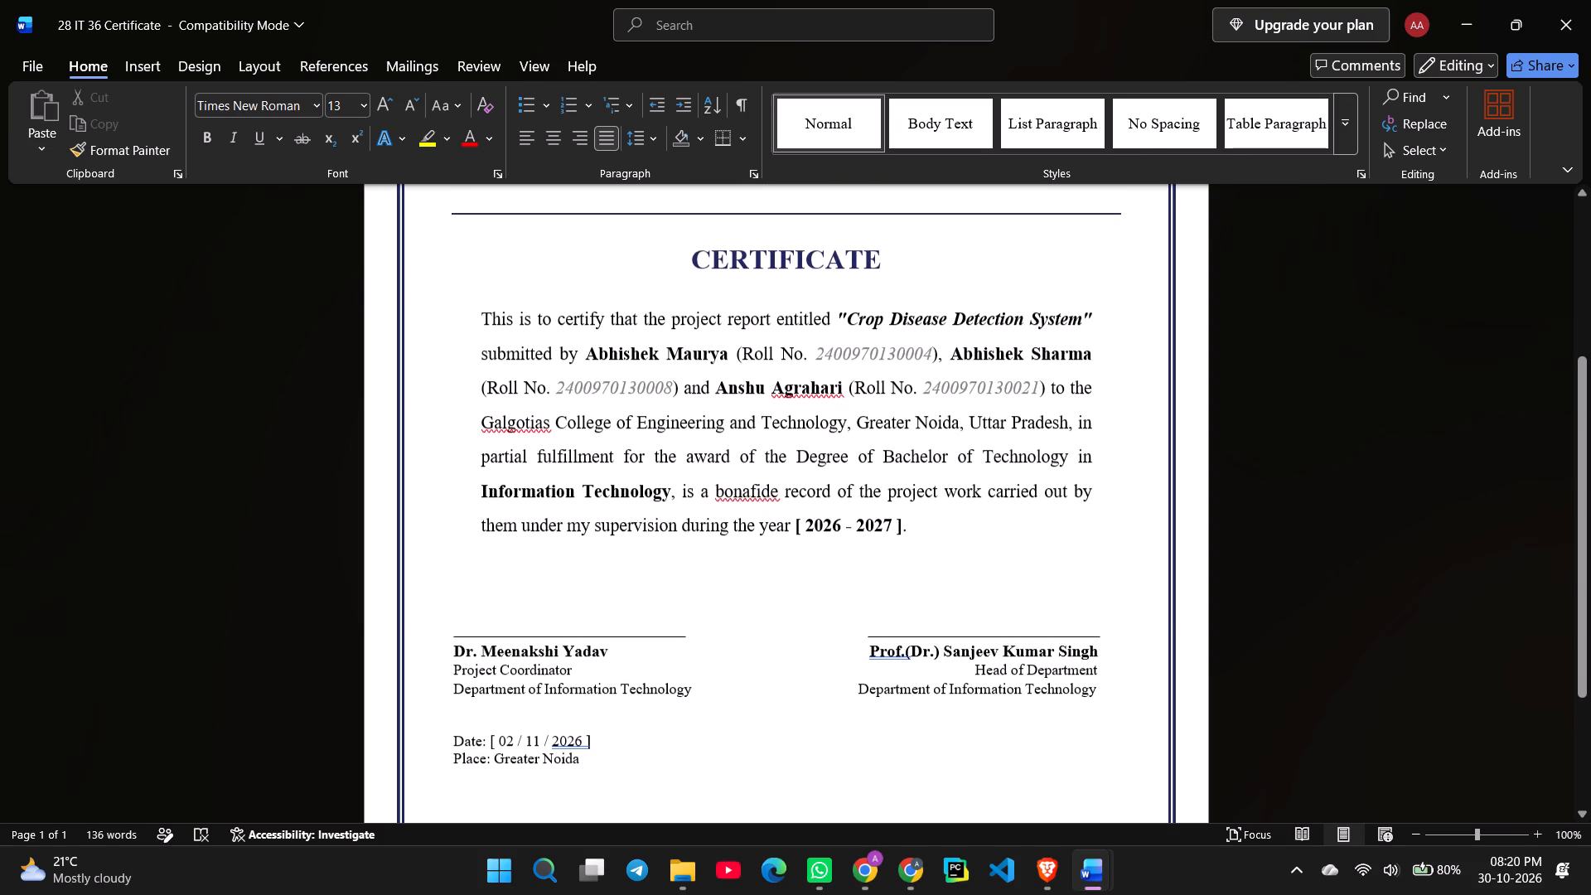
scroll(927, 481, up, 1)
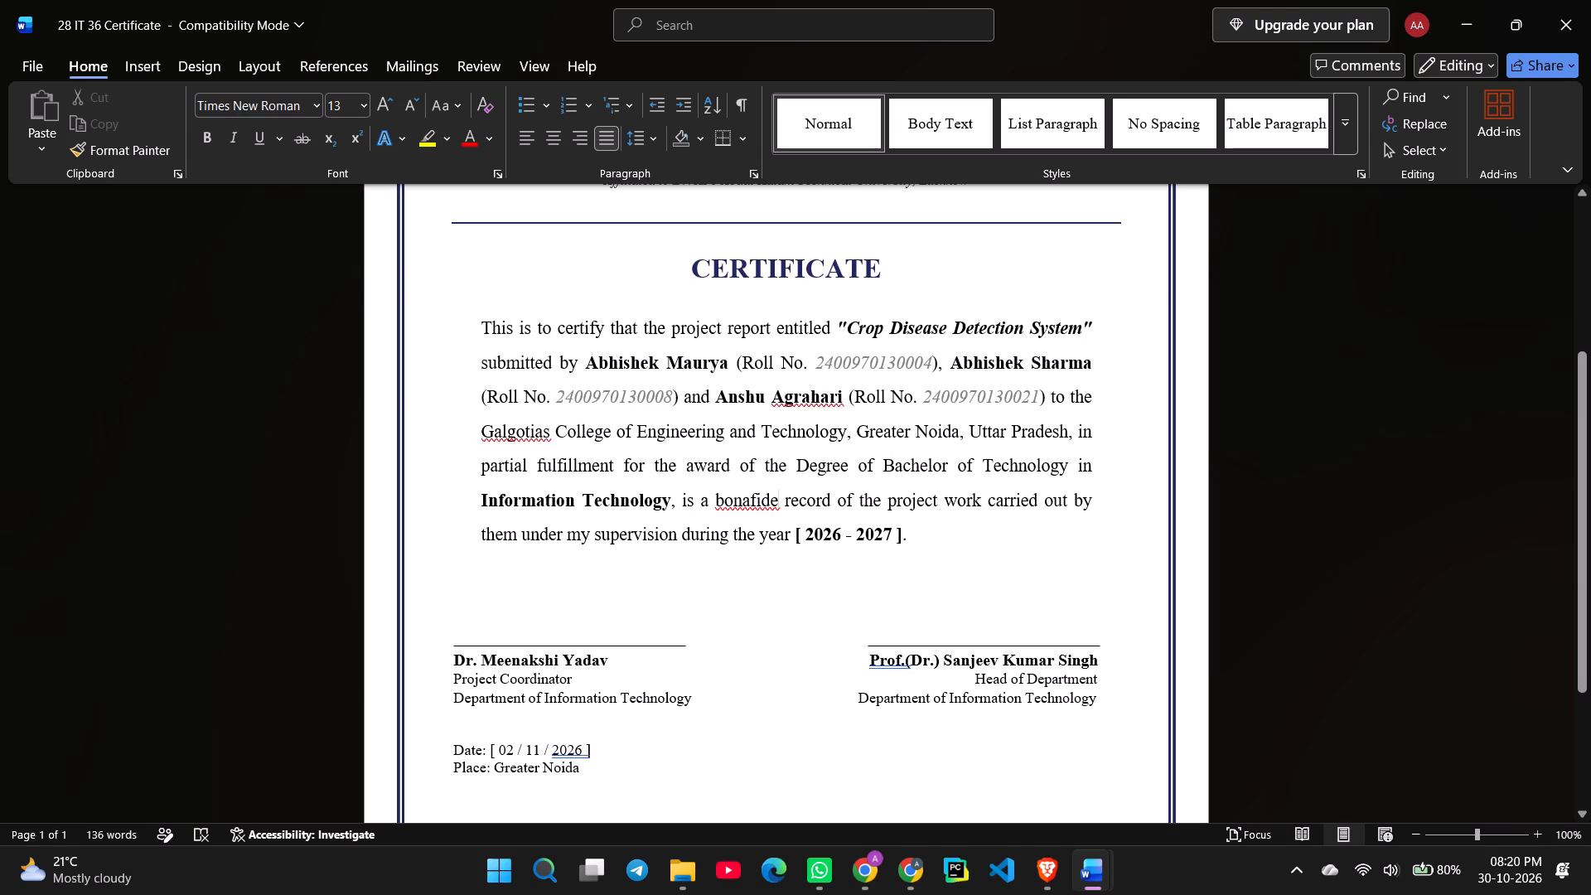
scroll(927, 481, up, 3)
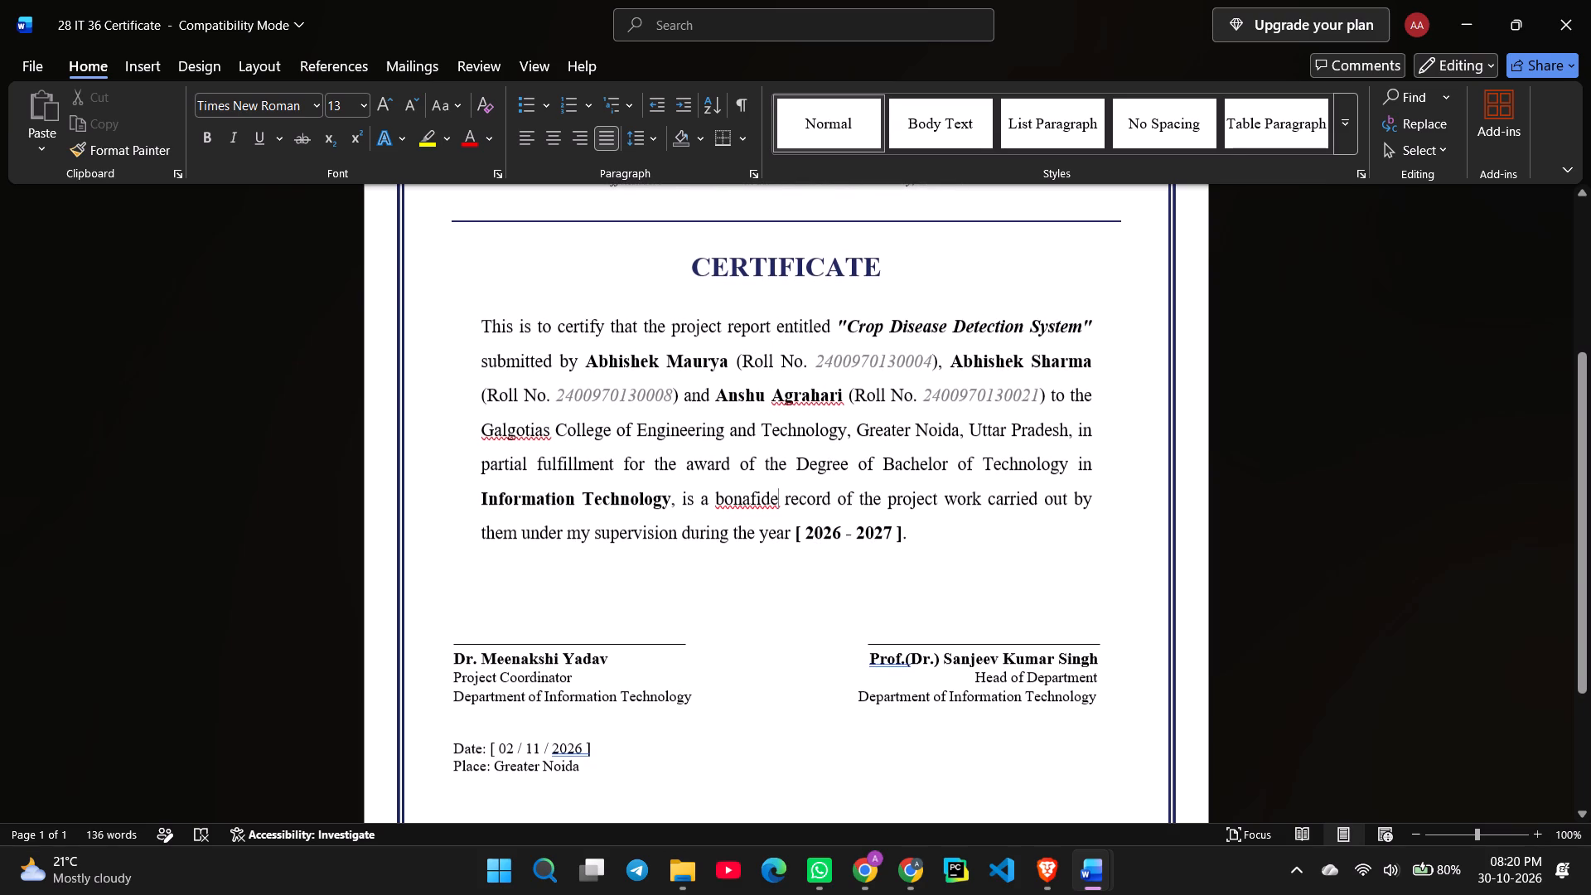
scroll(927, 481, up, 2)
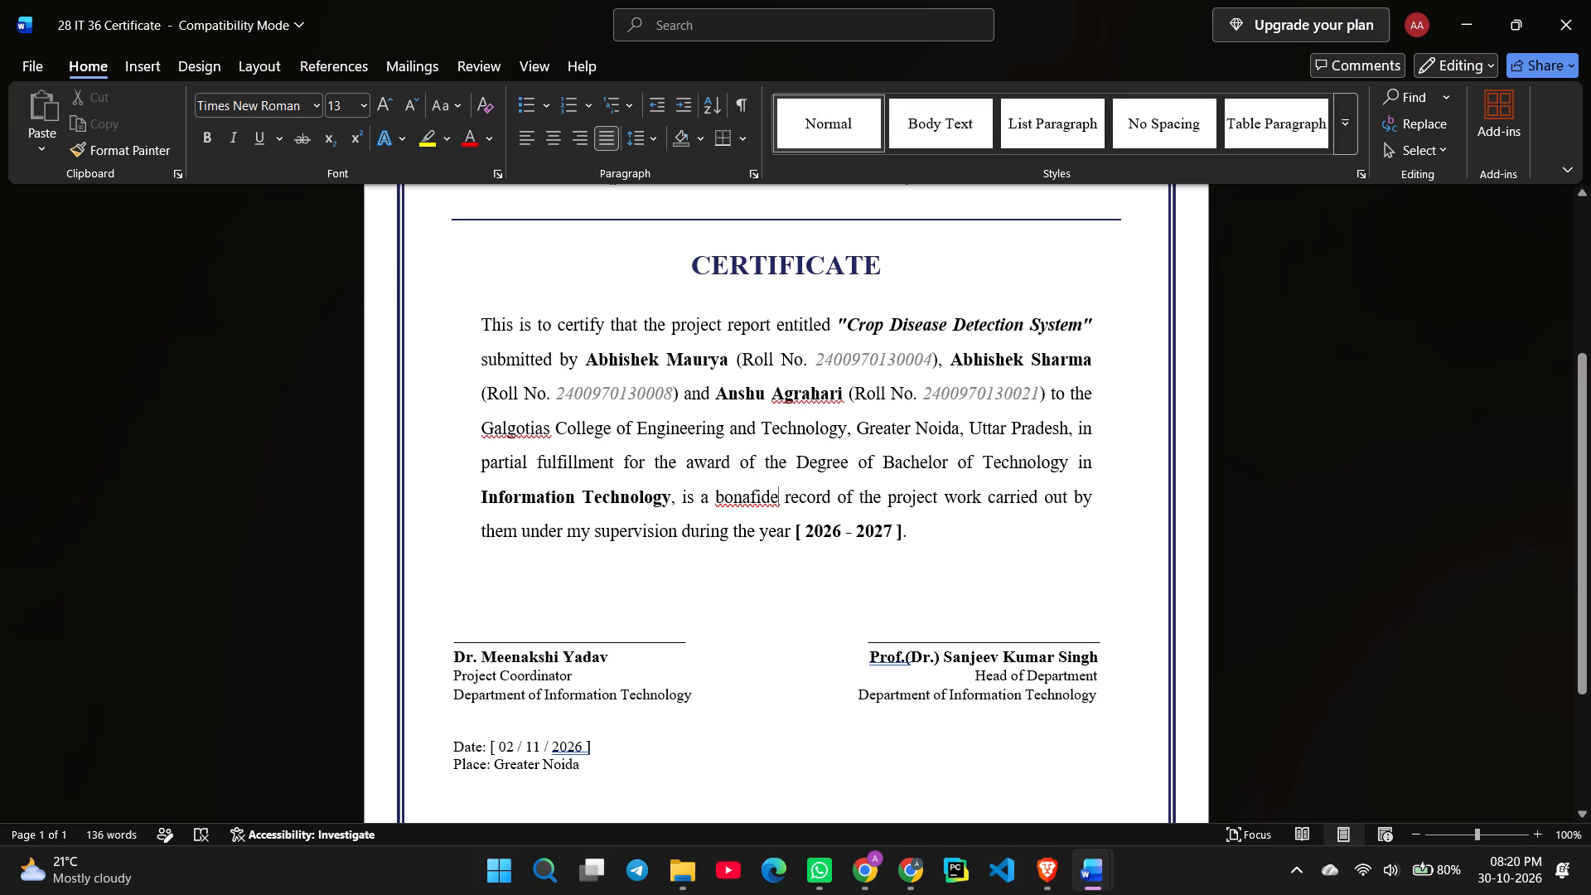
scroll(910, 416, up, 1)
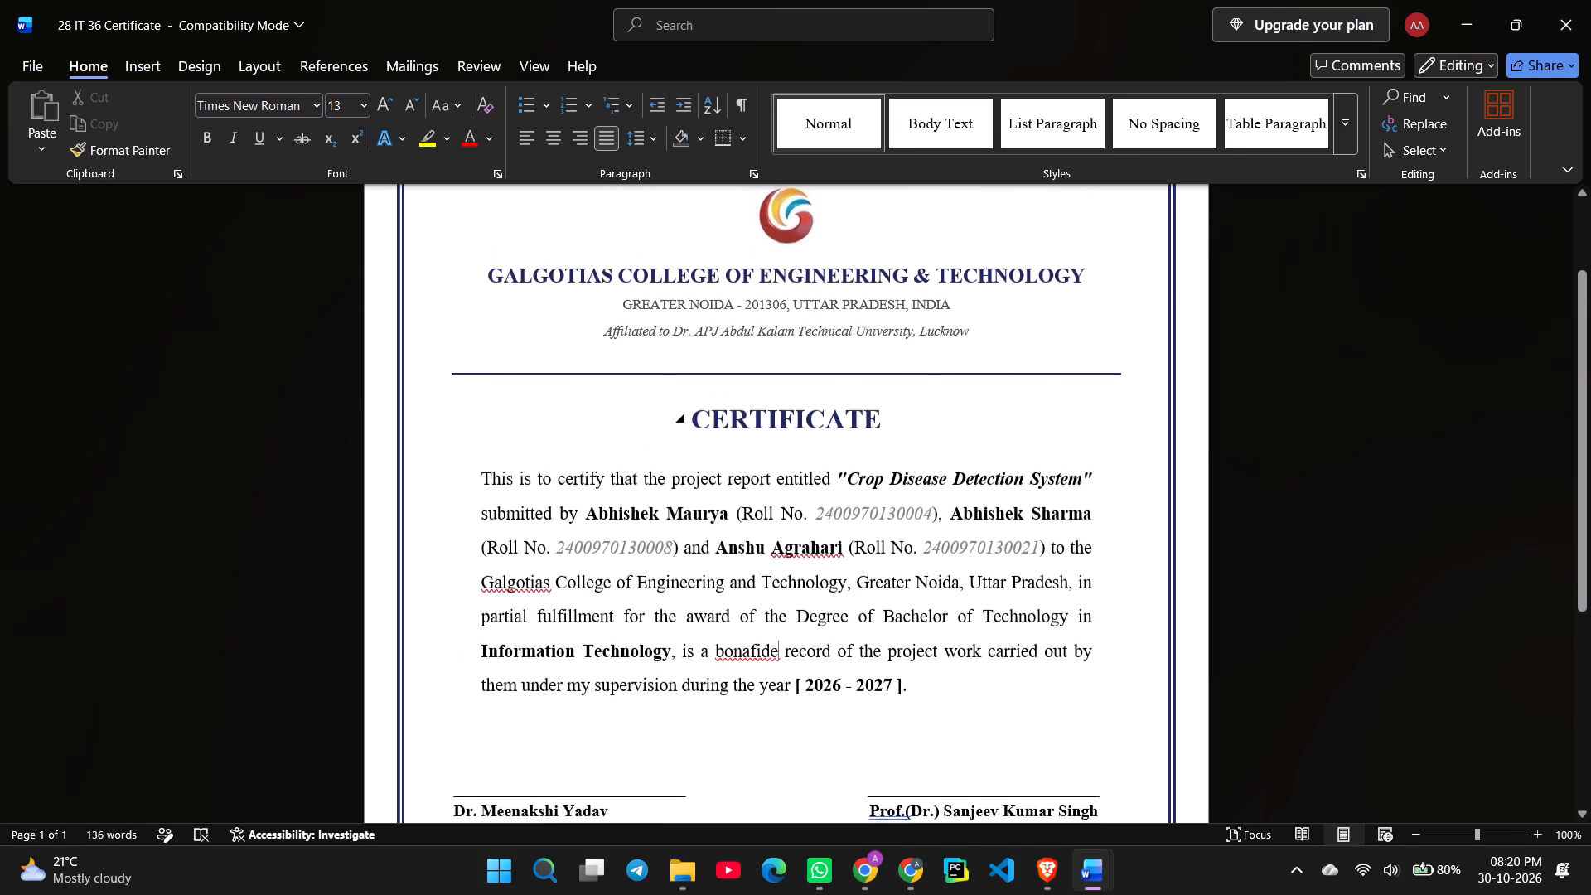
scroll(910, 416, up, 1)
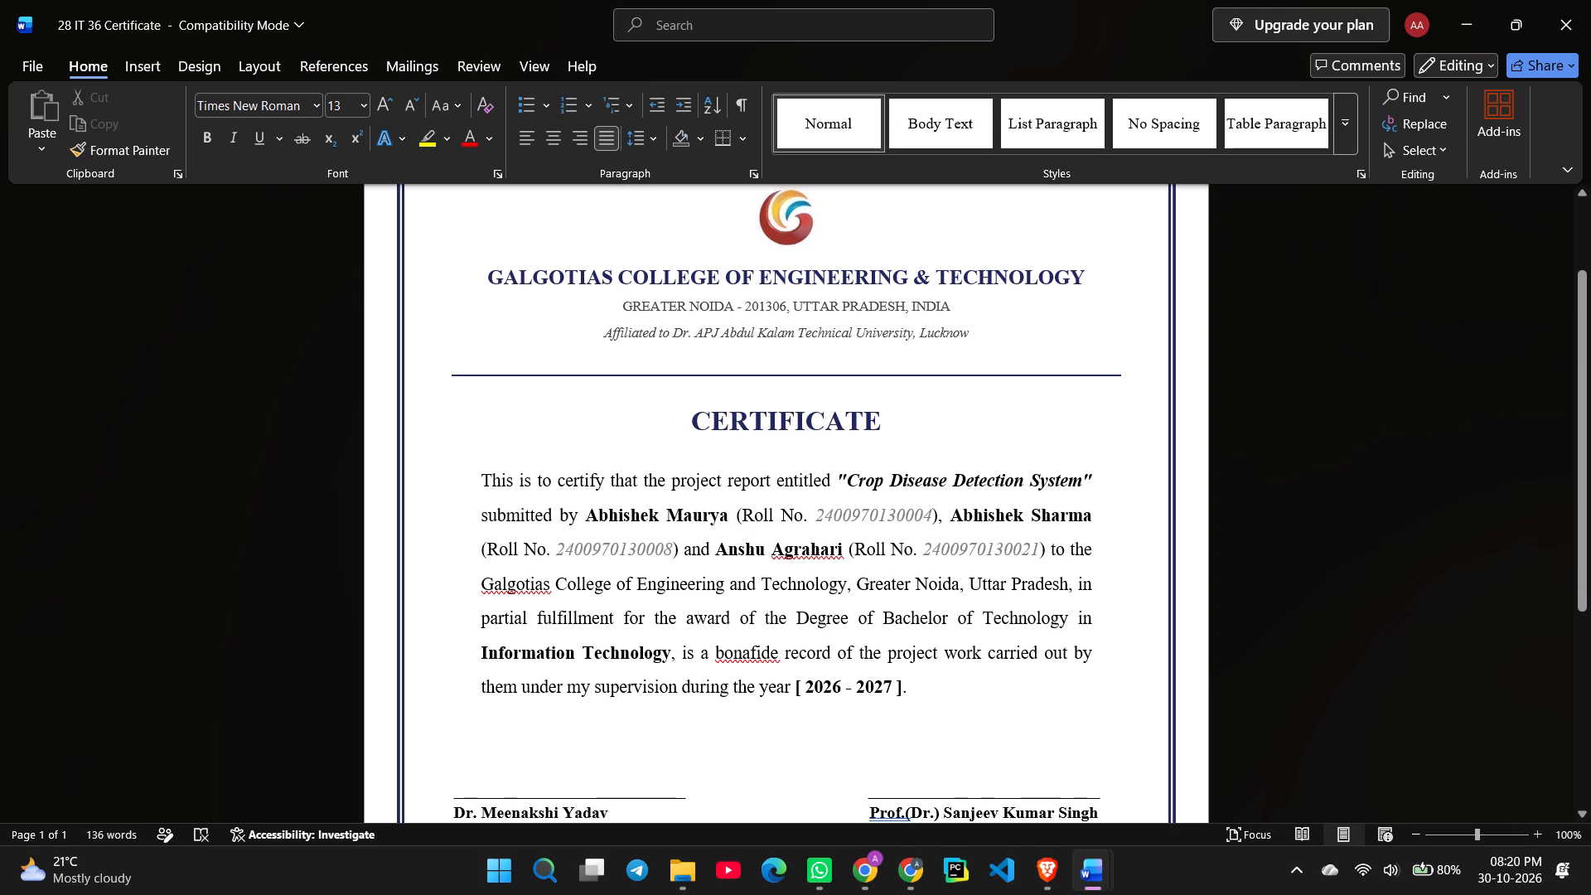
scroll(895, 419, down, 2)
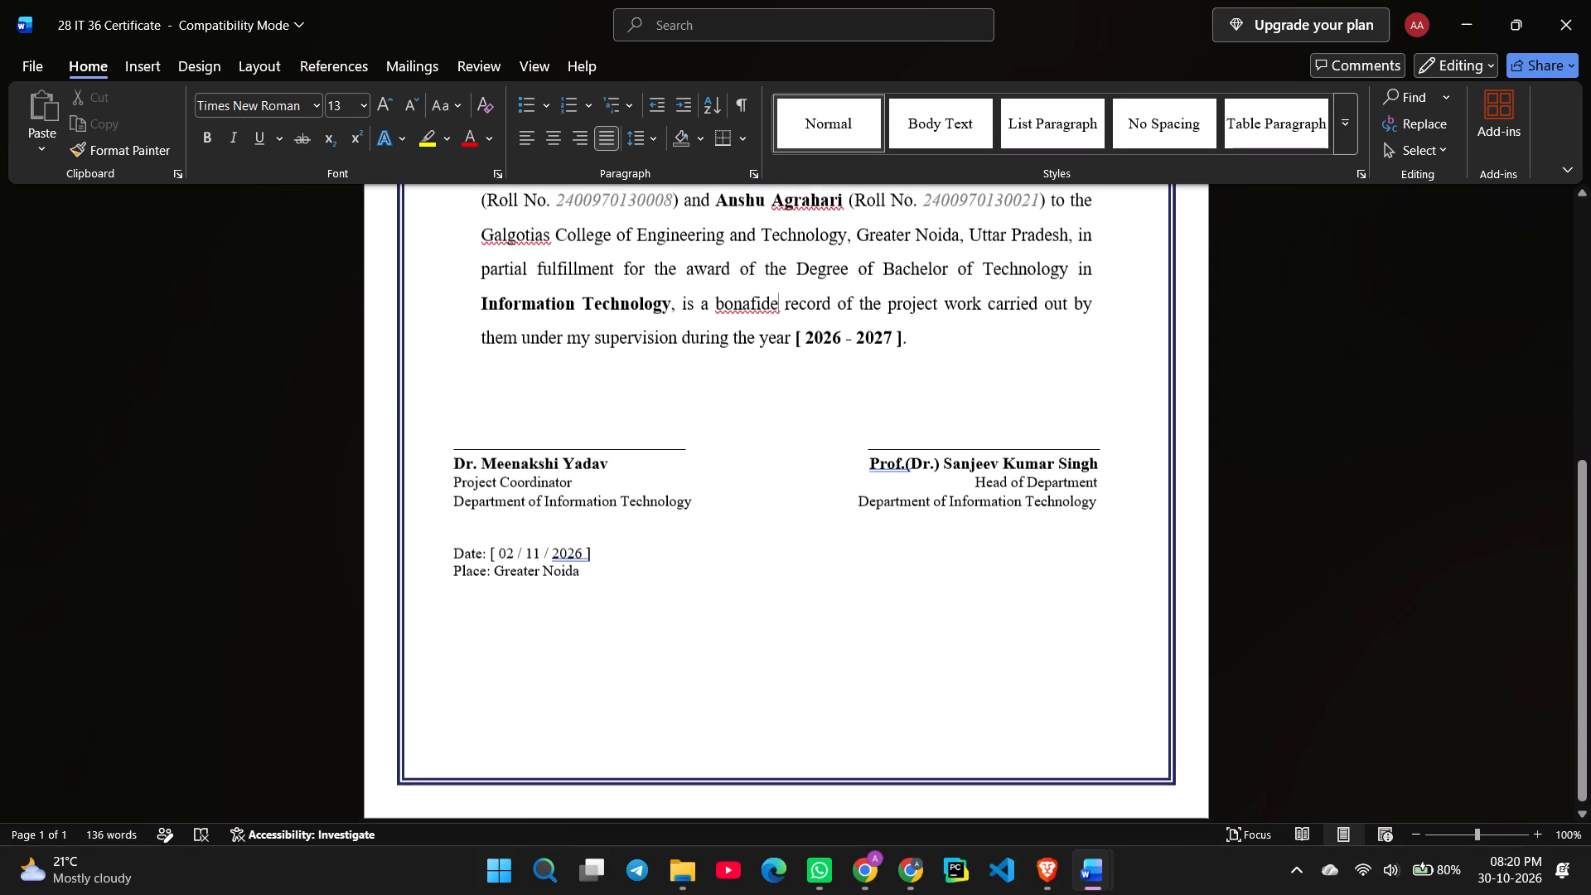
scroll(895, 419, down, 2)
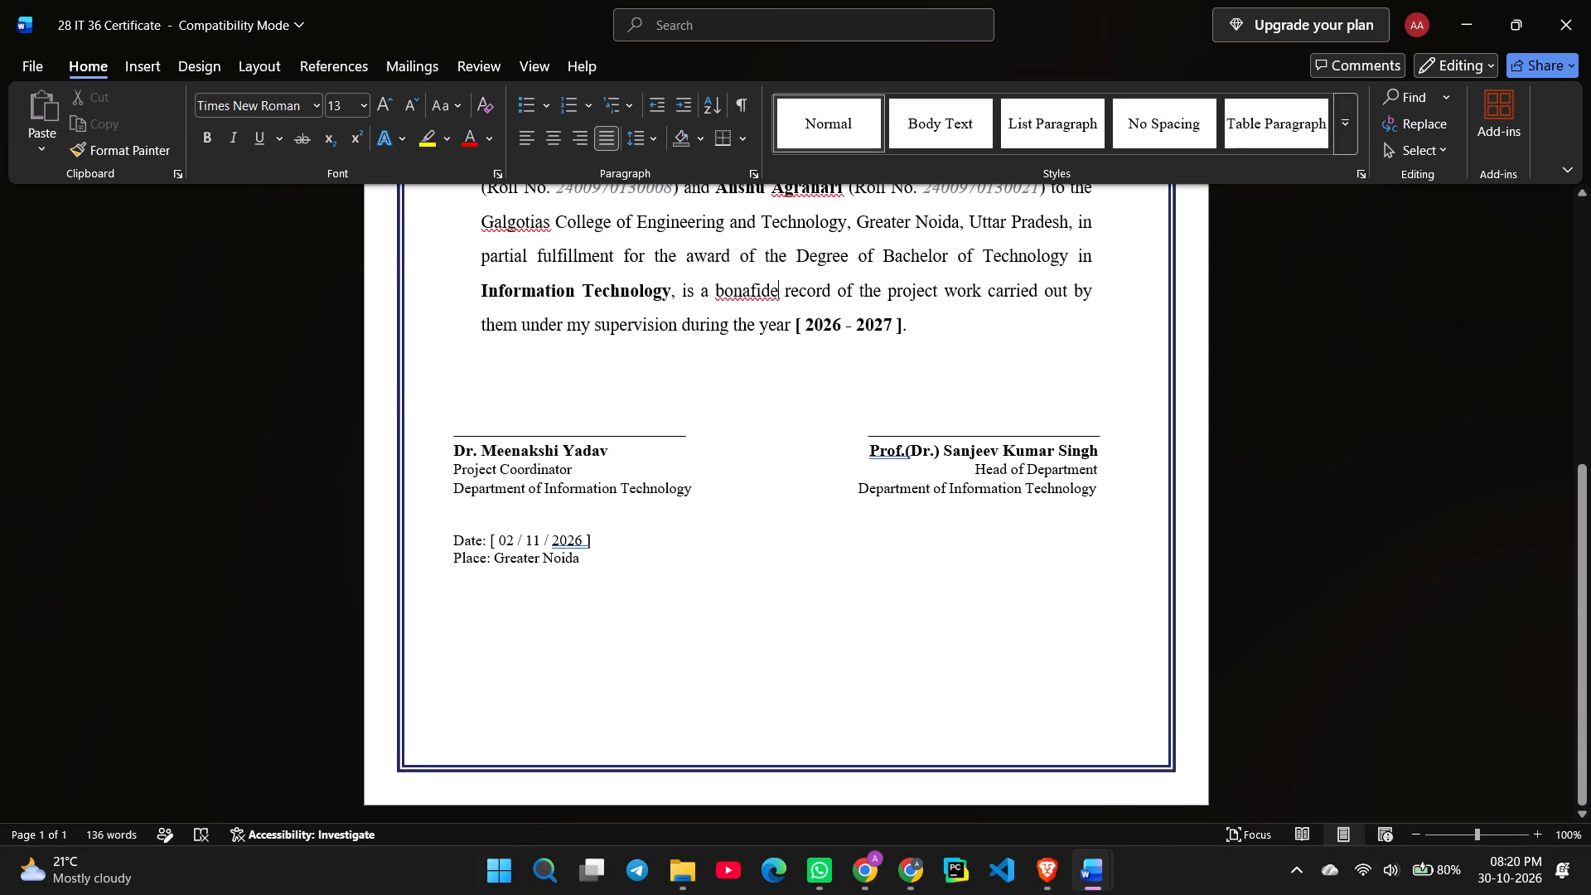
double_click(580, 534)
click(617, 558)
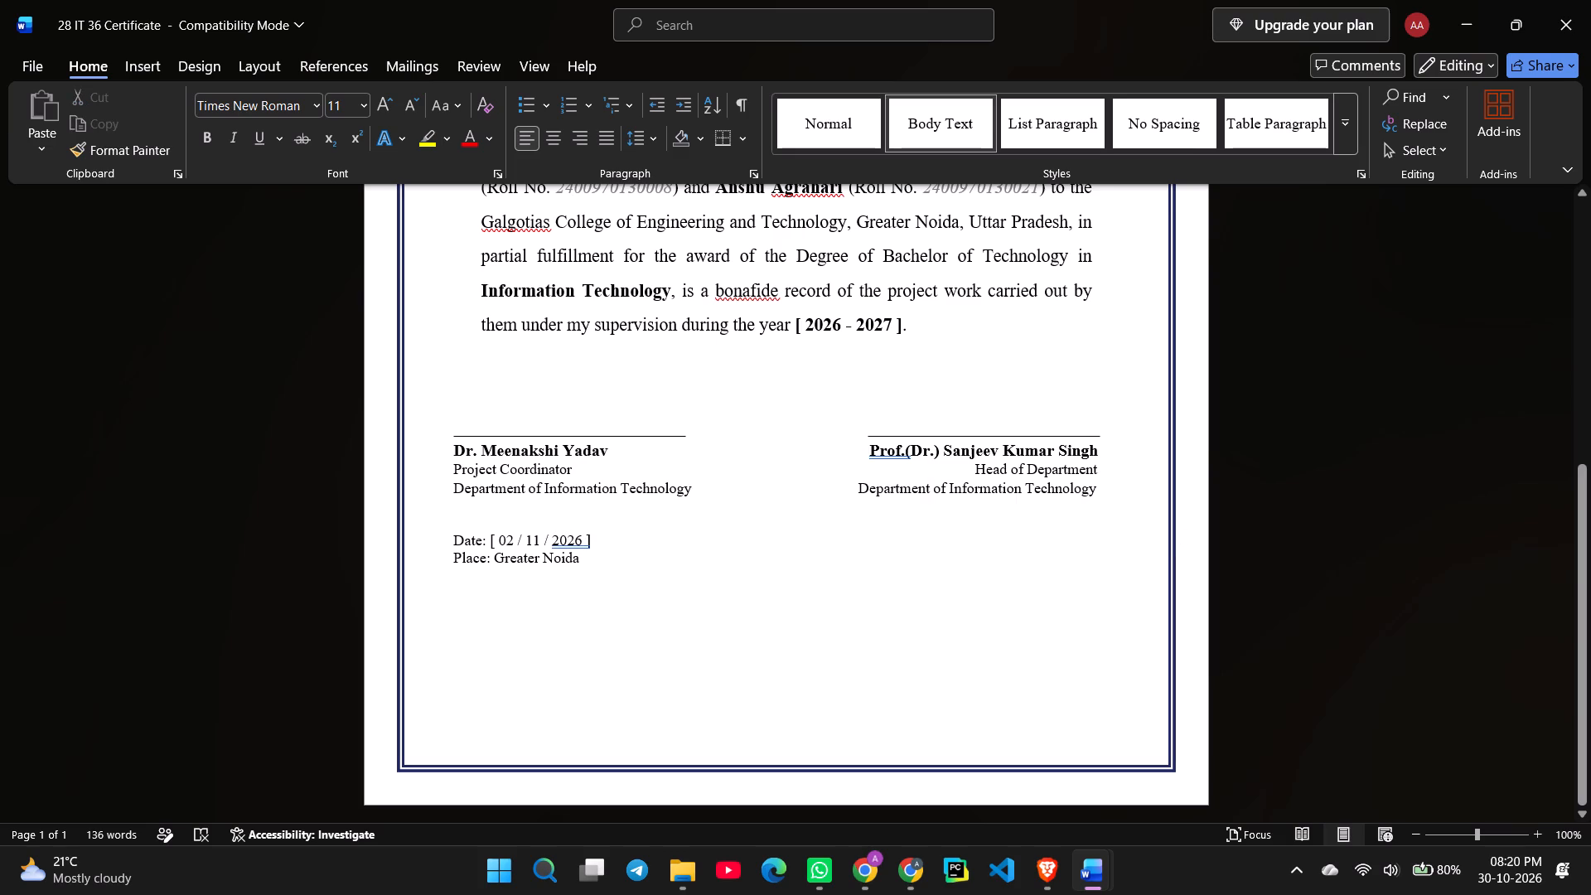
click(612, 564)
scroll(675, 593, up, 1)
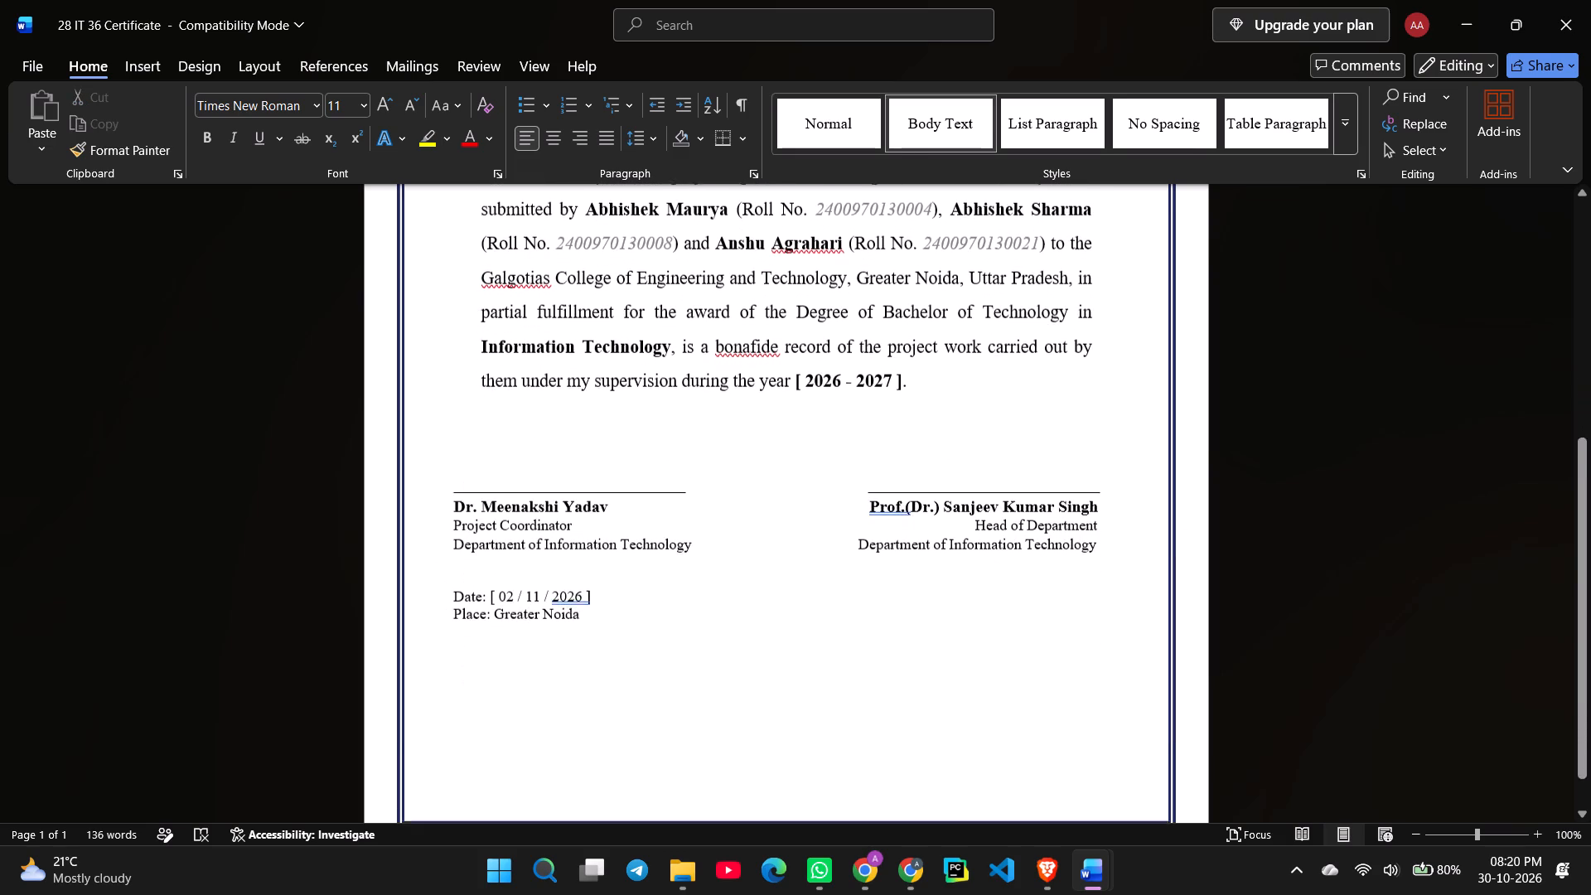
scroll(675, 593, up, 1)
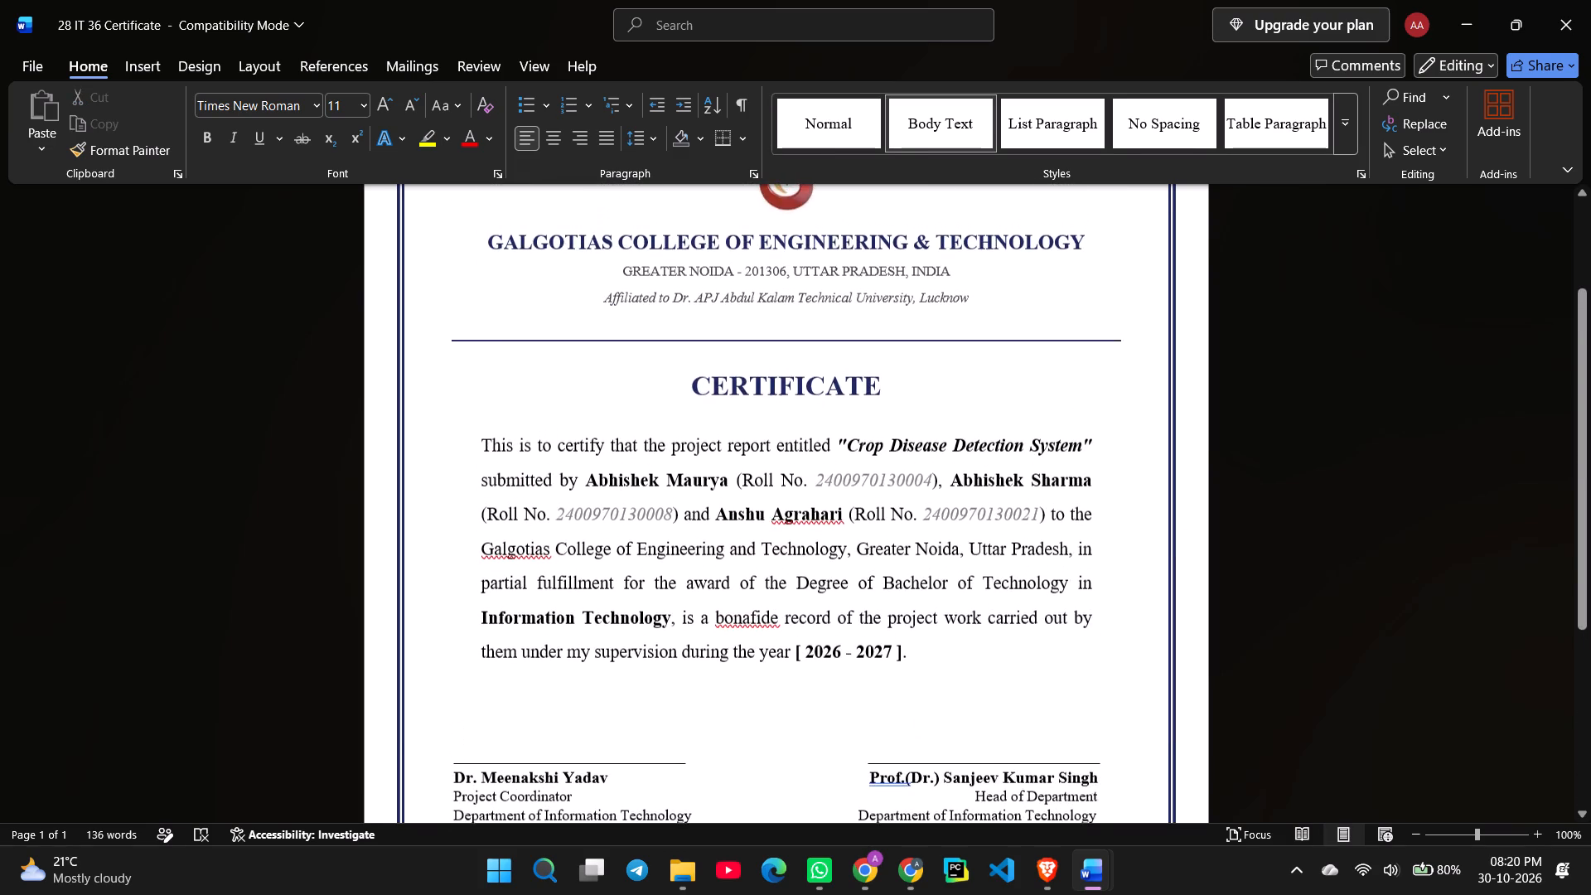
scroll(675, 593, up, 1)
scroll(675, 593, down, 1)
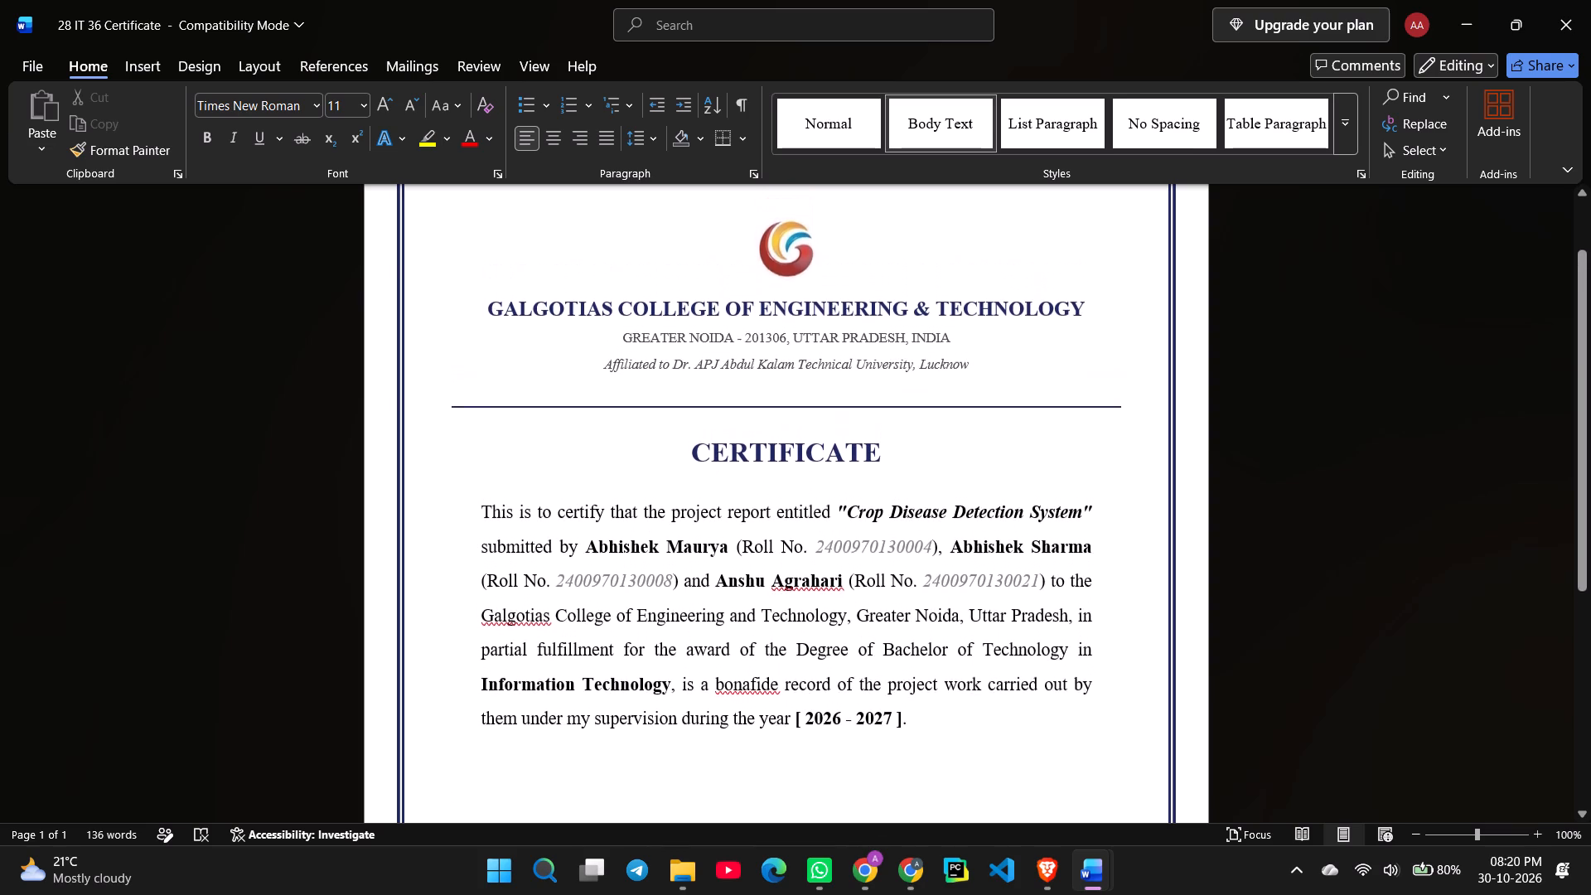
scroll(675, 593, down, 1)
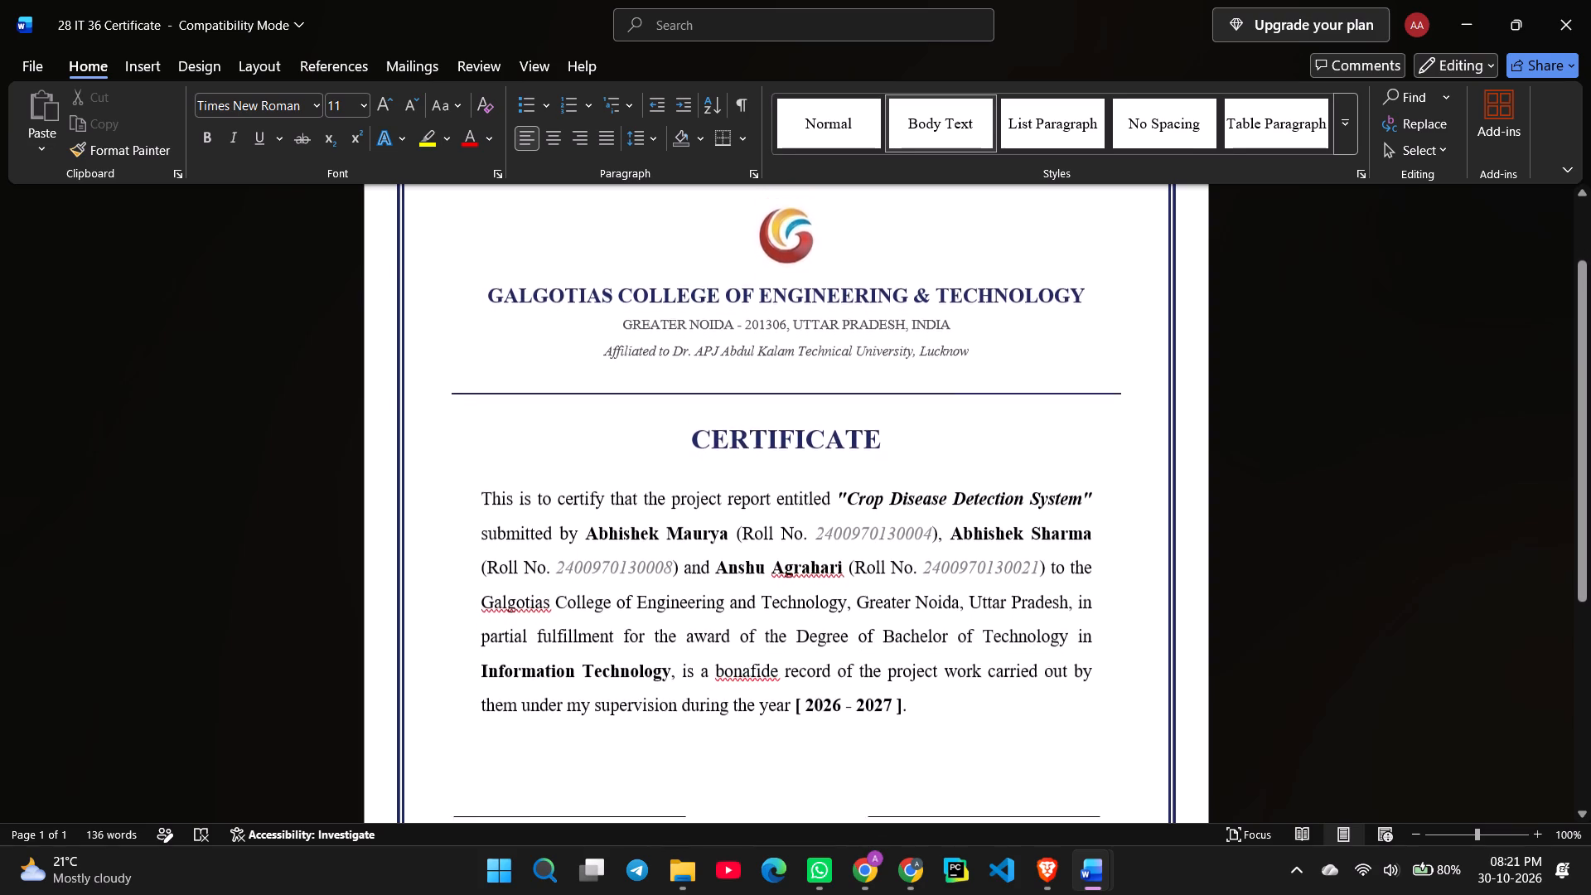
scroll(675, 593, down, 1)
scroll(760, 603, up, 3)
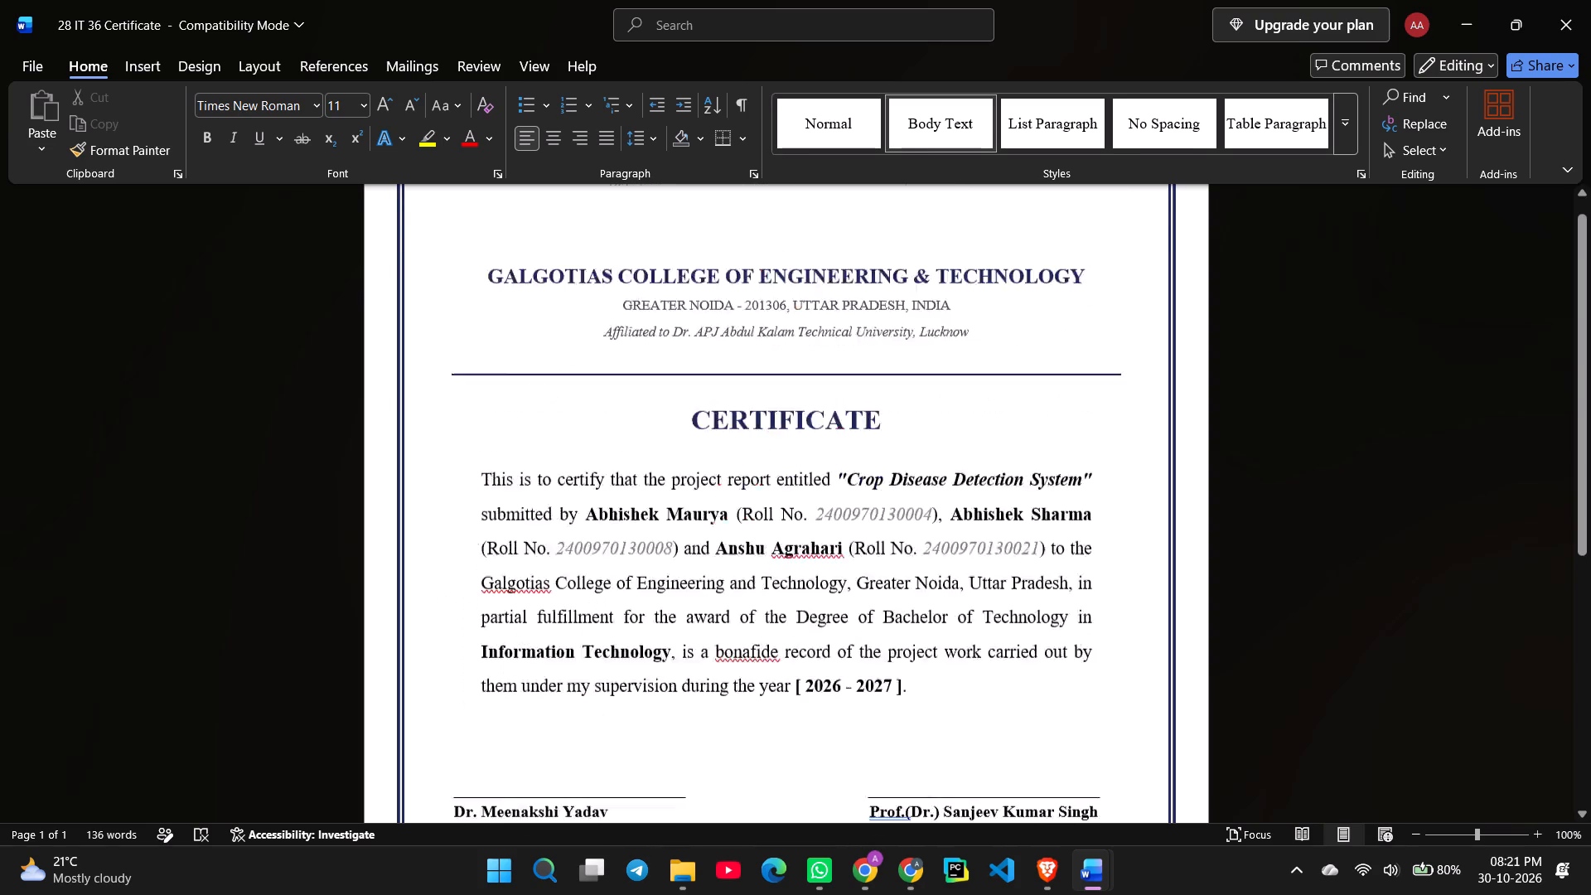
scroll(760, 603, up, 4)
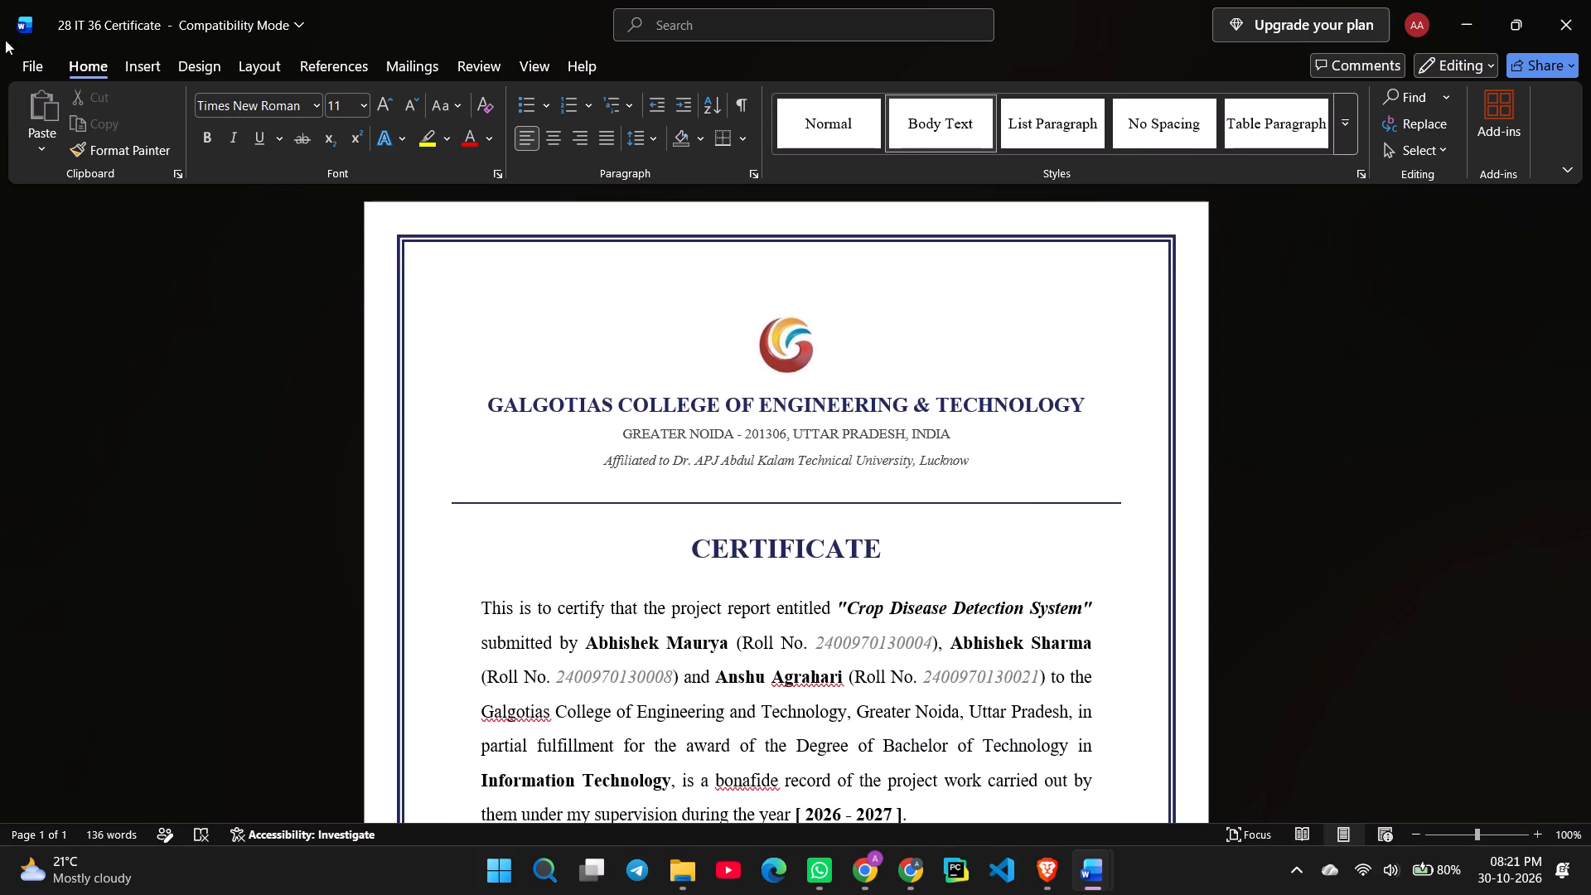
Save a copy of the certificate in Downloads as a Word Document named 28IT36Certificate, accepting the upgrade to the newest file format.
click(36, 76)
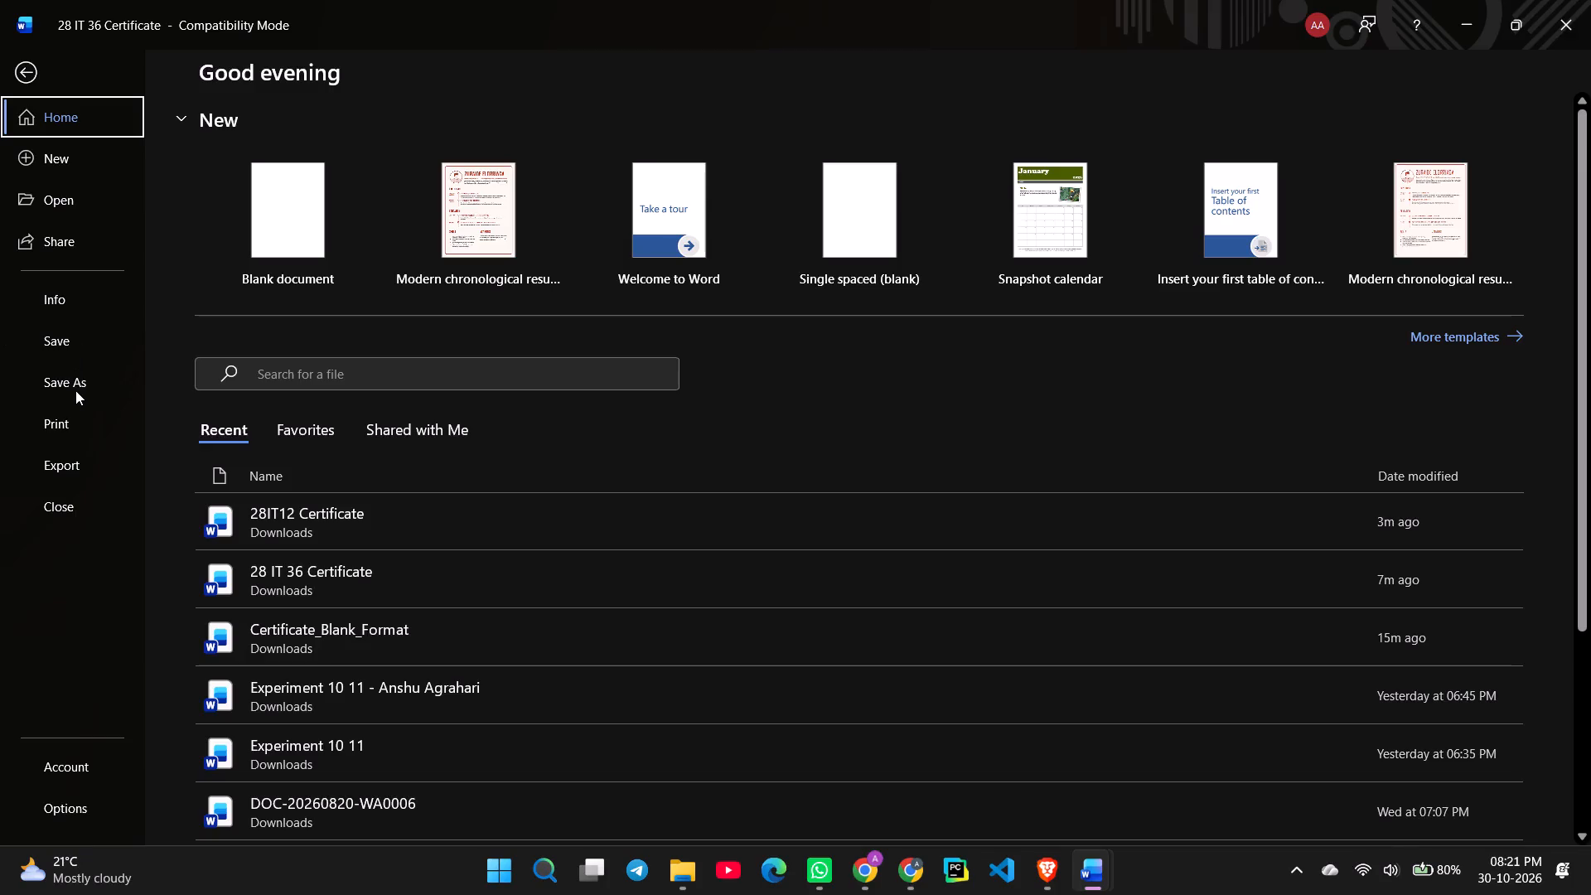
click(85, 383)
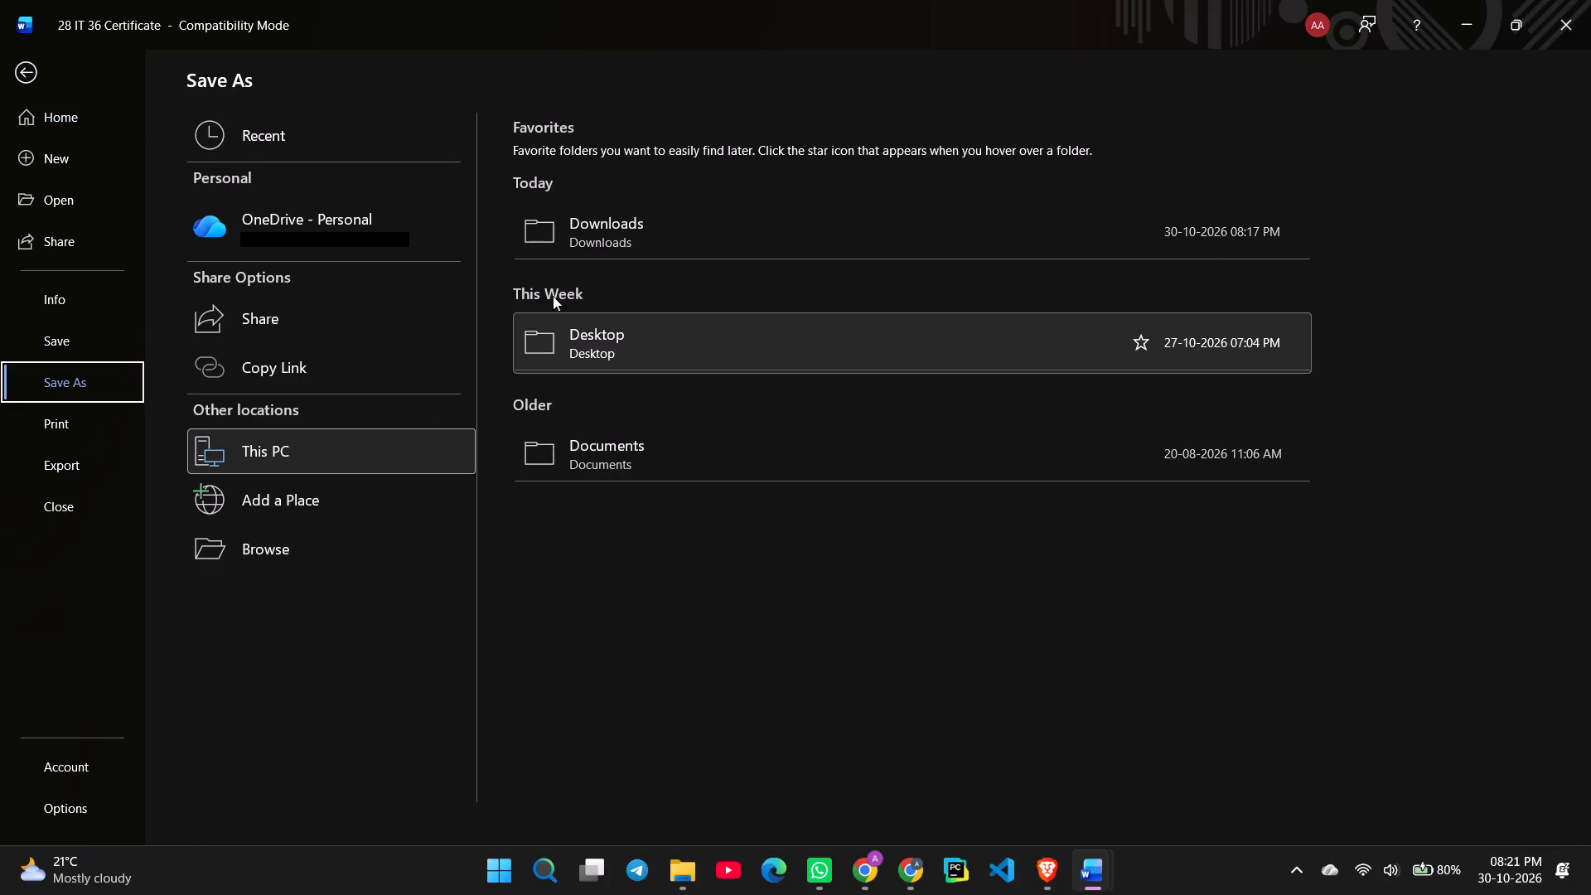
click(576, 256)
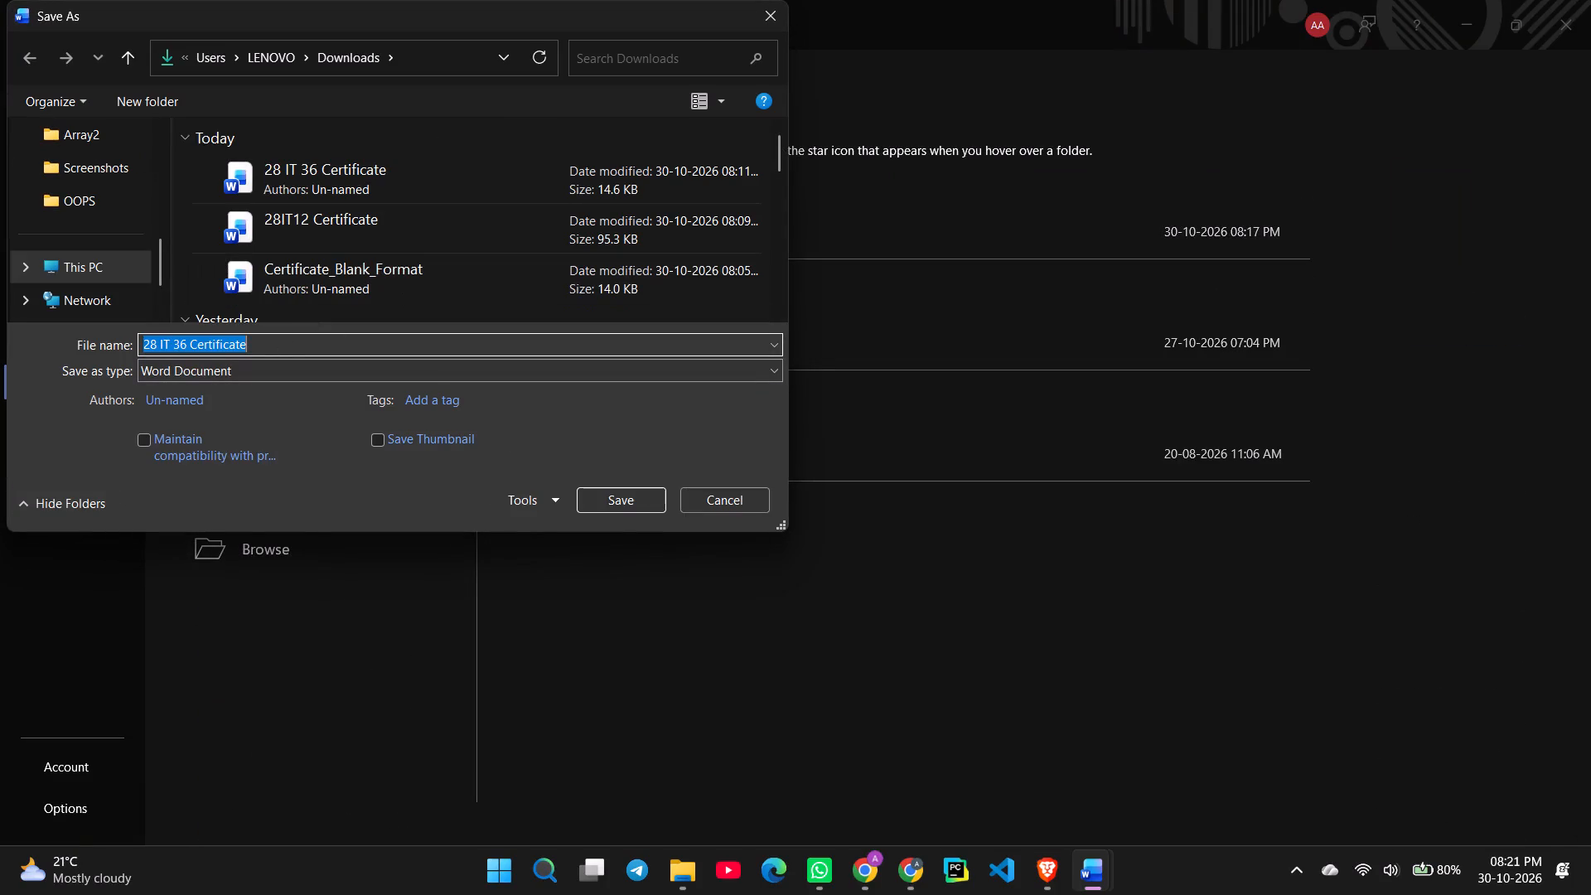
click(174, 327)
click(193, 354)
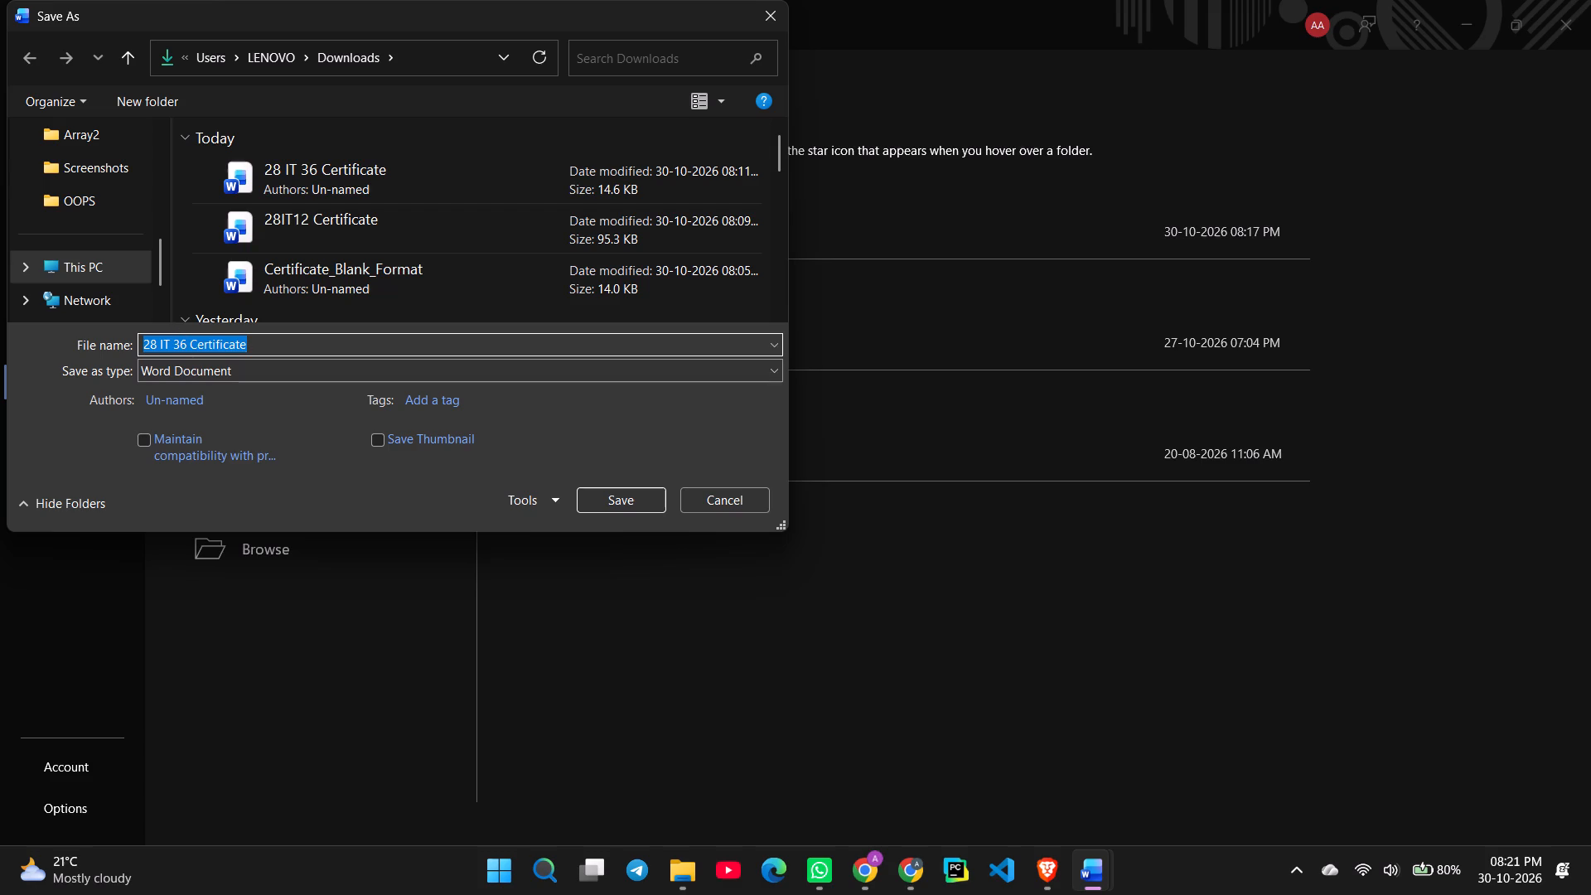
click(187, 332)
click(224, 342)
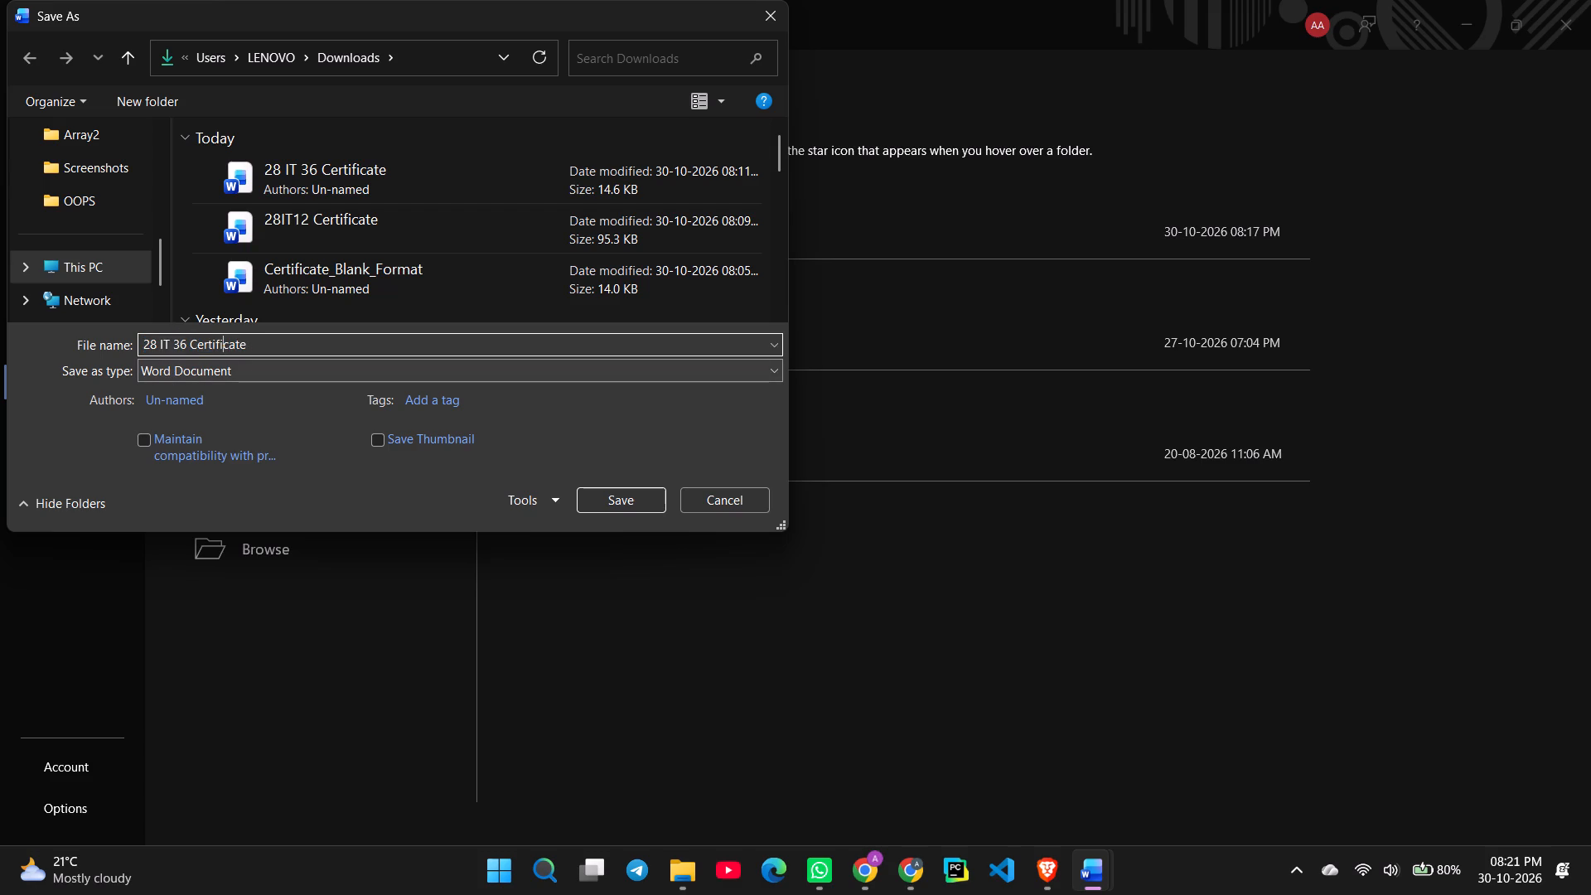
click(187, 341)
key(Right)
key(BackSpace)
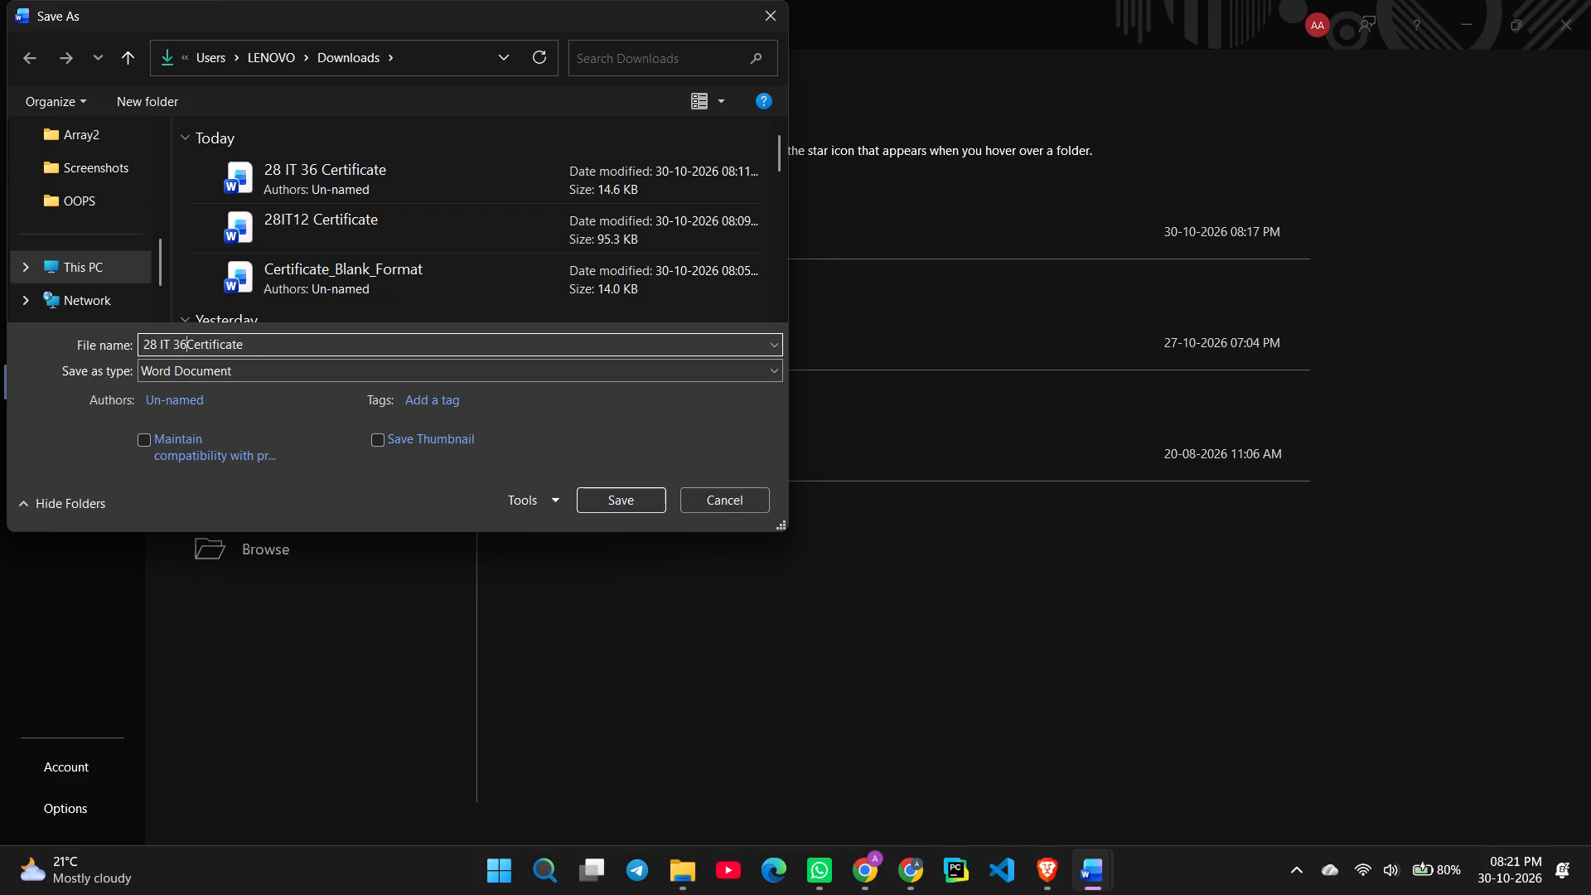
click(175, 345)
key(BackSpace)
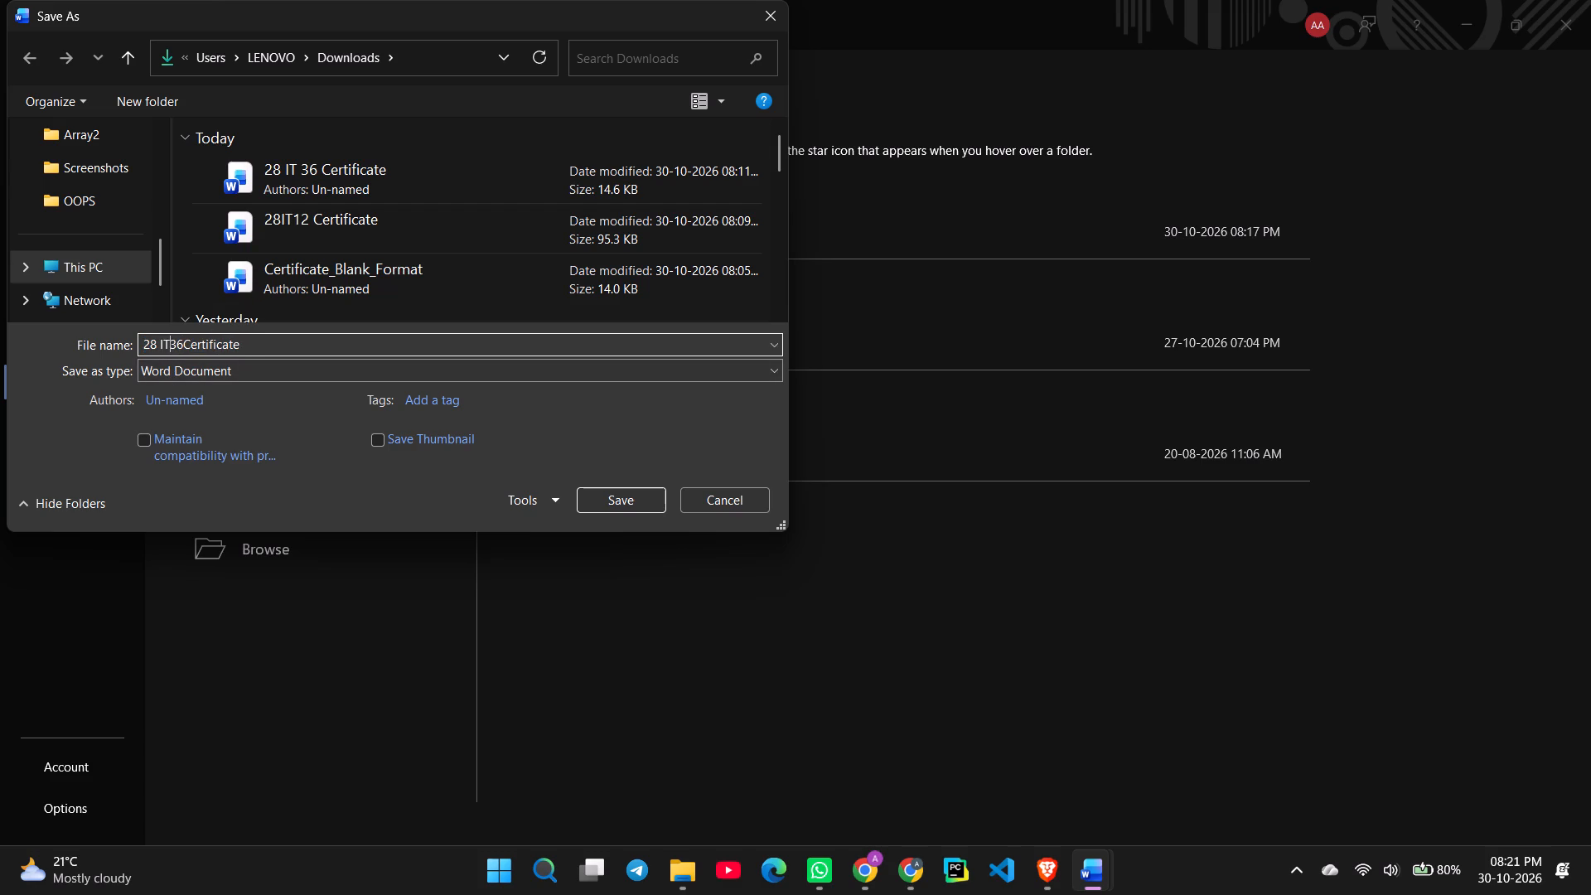
click(162, 346)
key(BackSpace)
key(i)
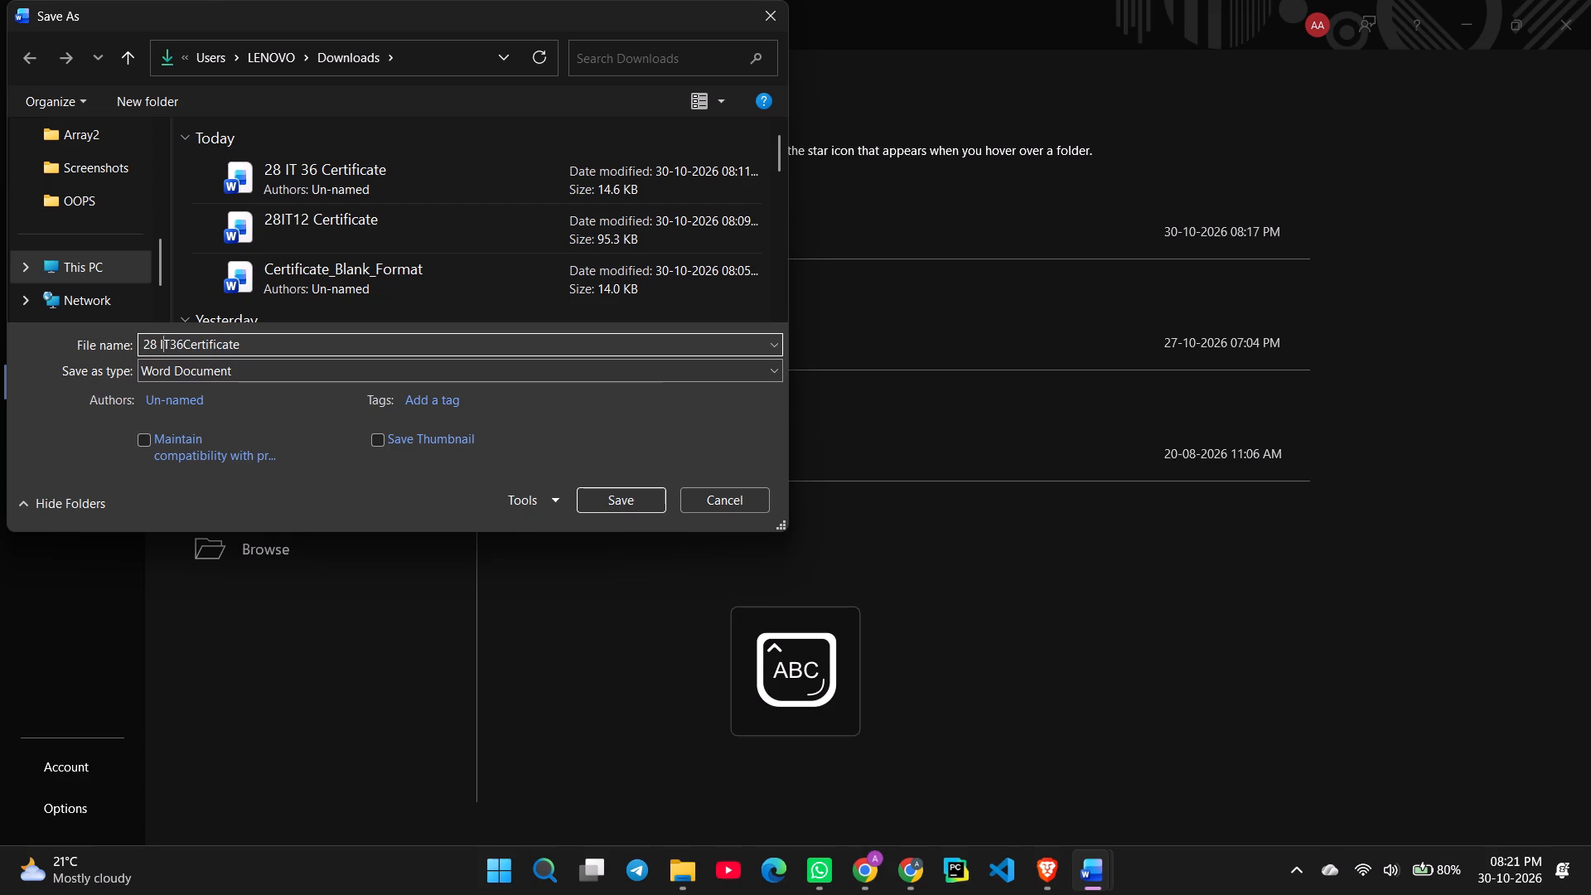
key(Left)
key(BackSpace)
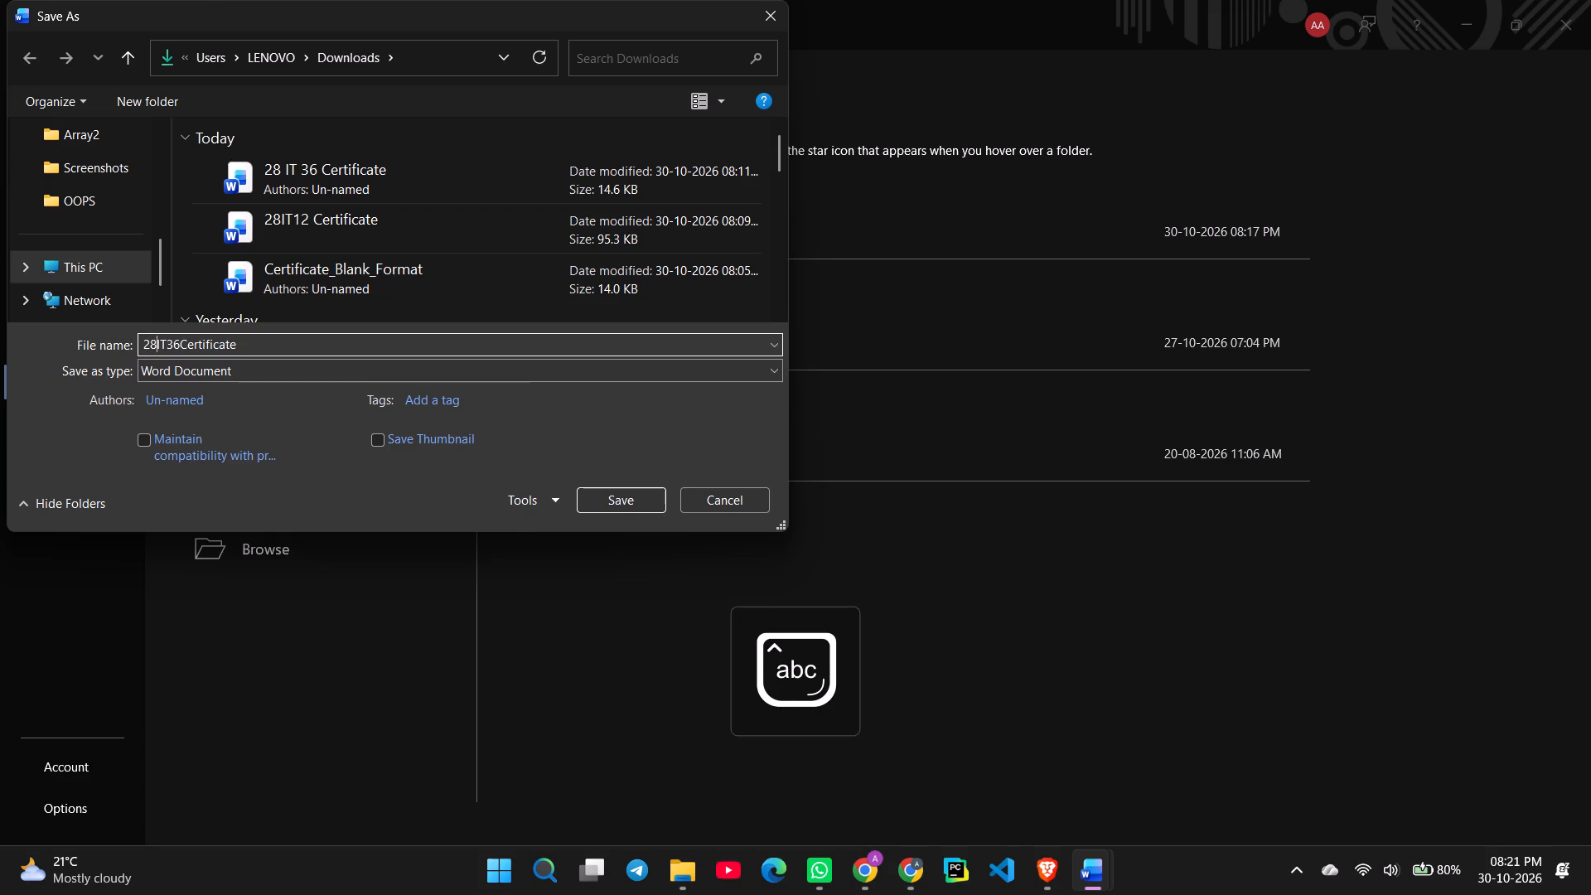
click(607, 497)
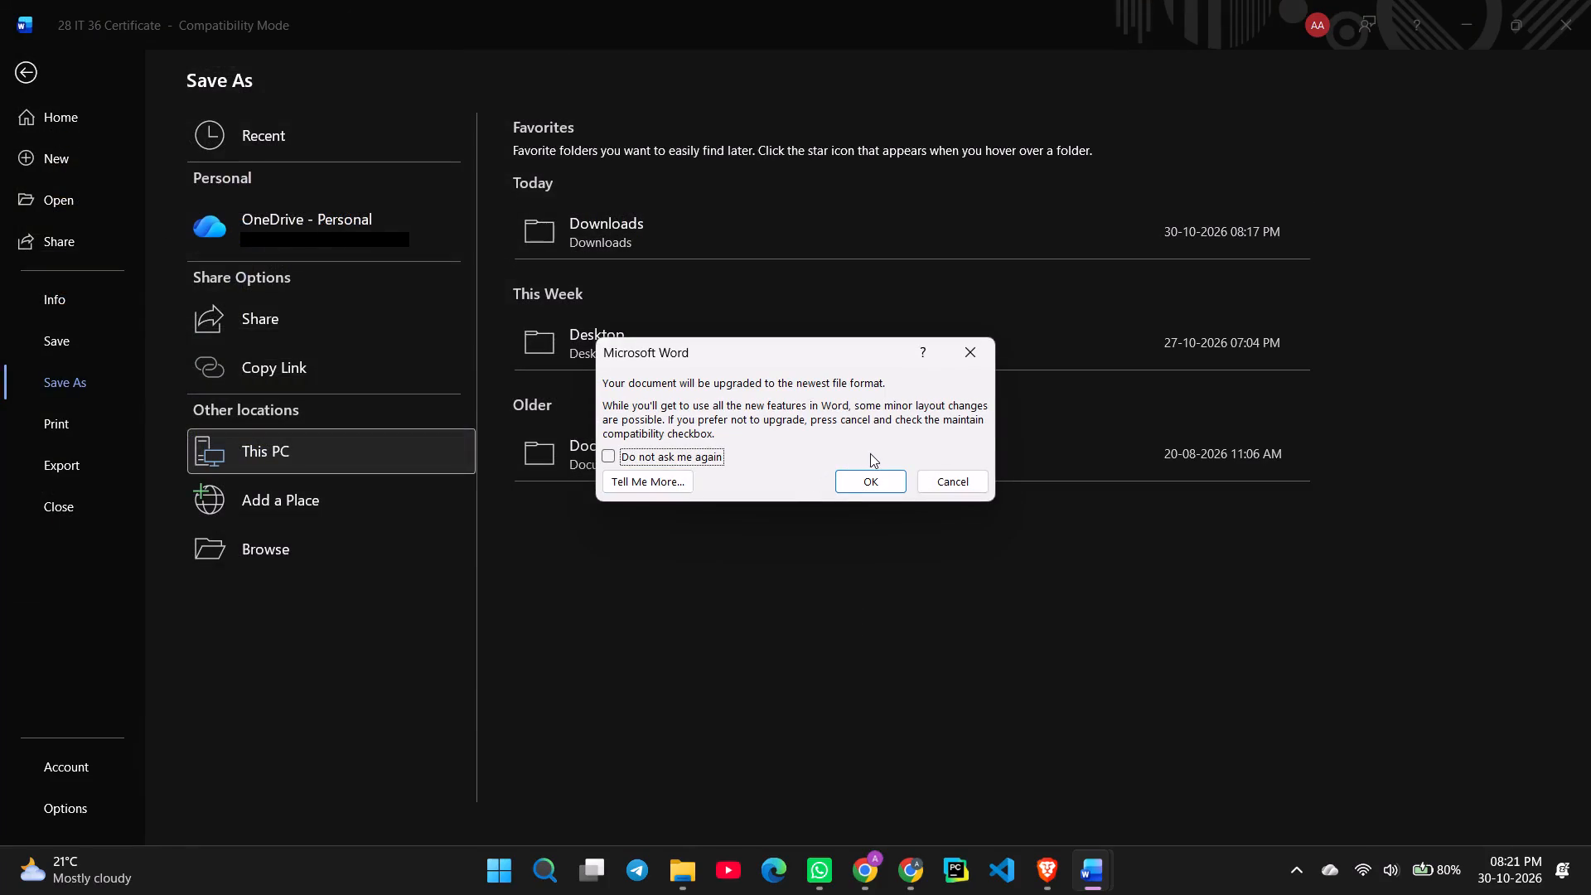
click(861, 482)
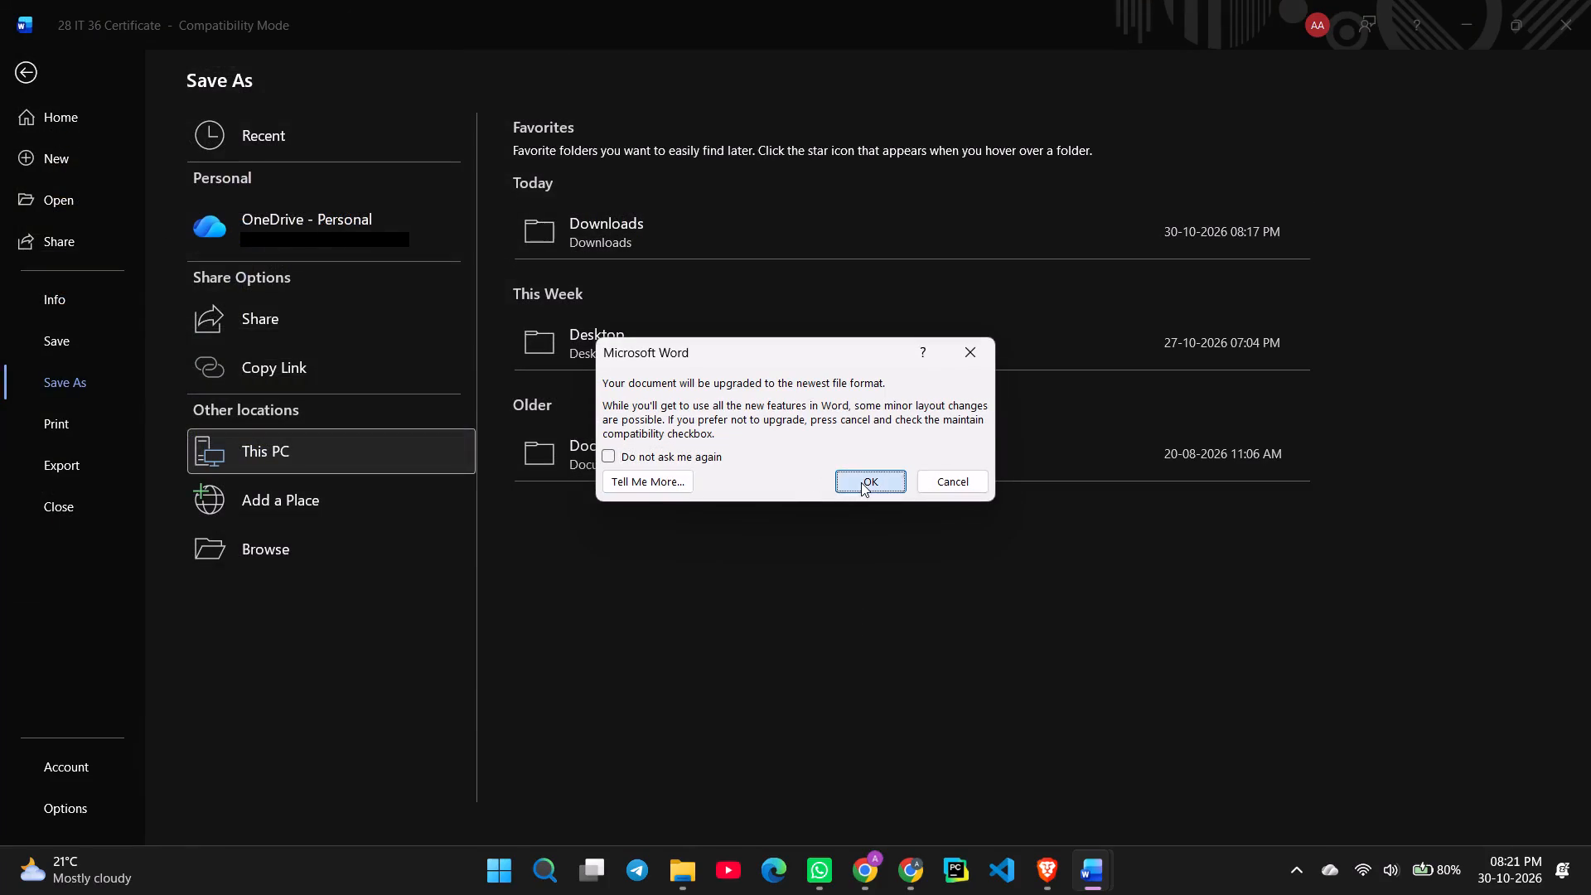
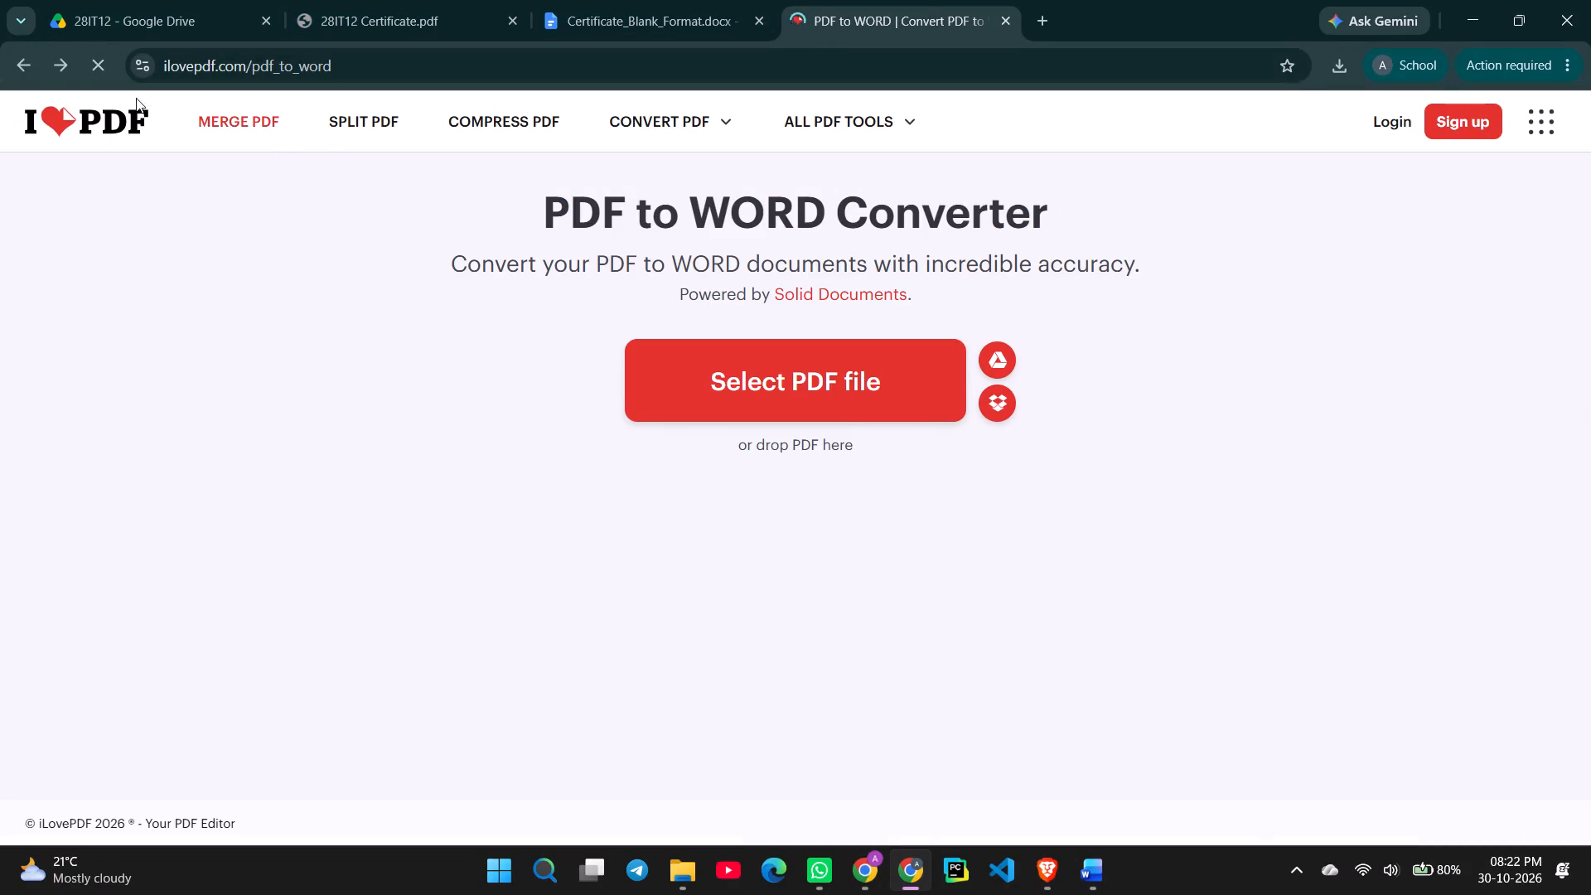
Return to the Google results, search for "word to pdf" and open iLovePDF's Word to PDF converter.
click(24, 71)
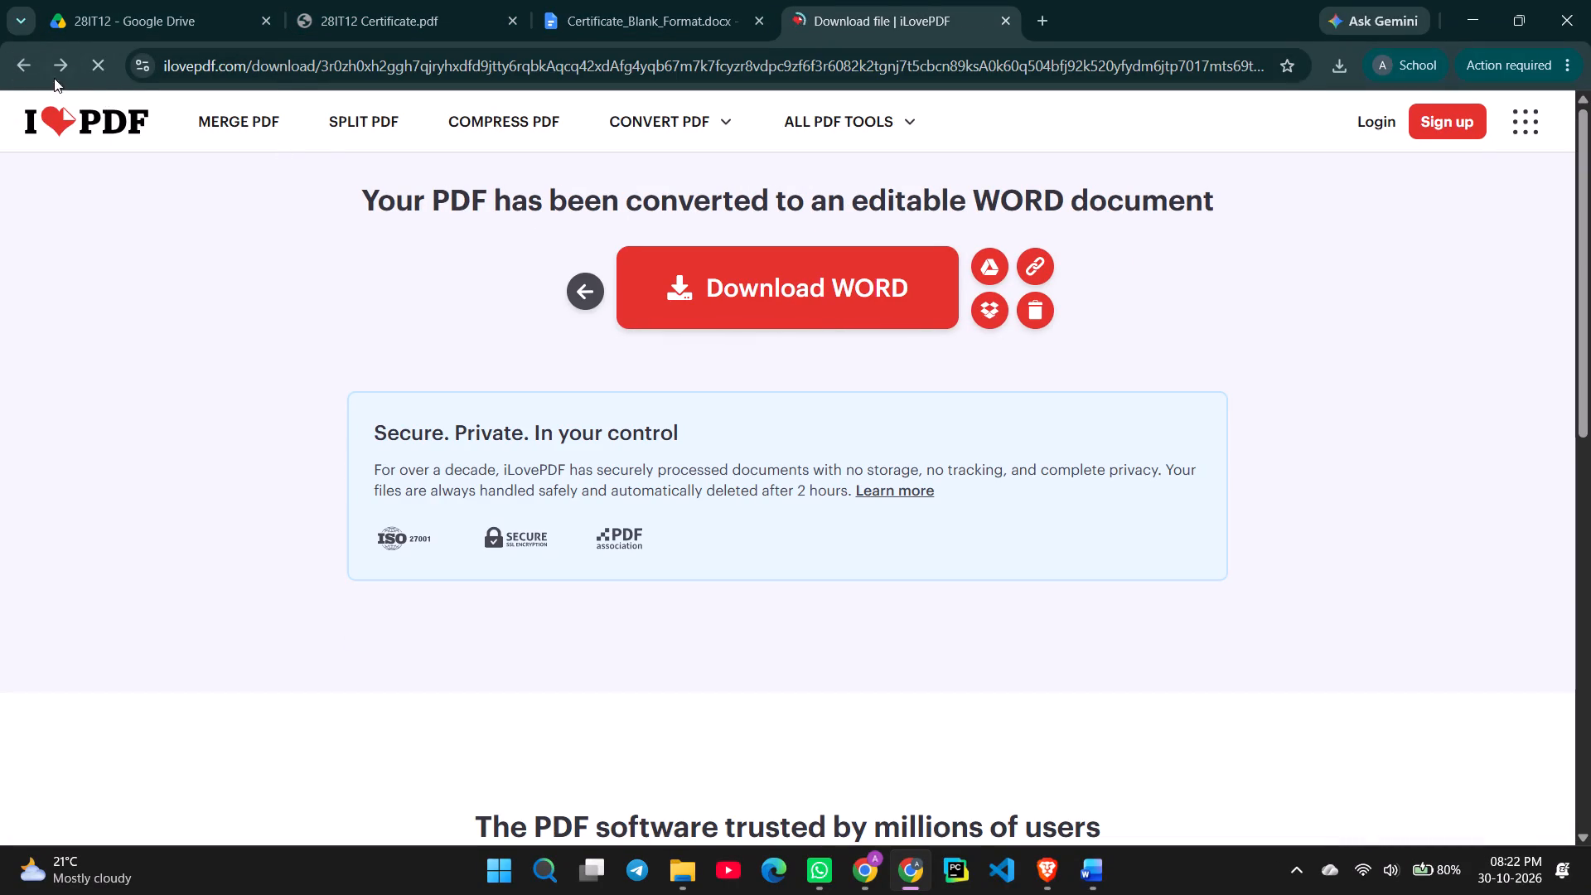
click(36, 64)
click(36, 64)
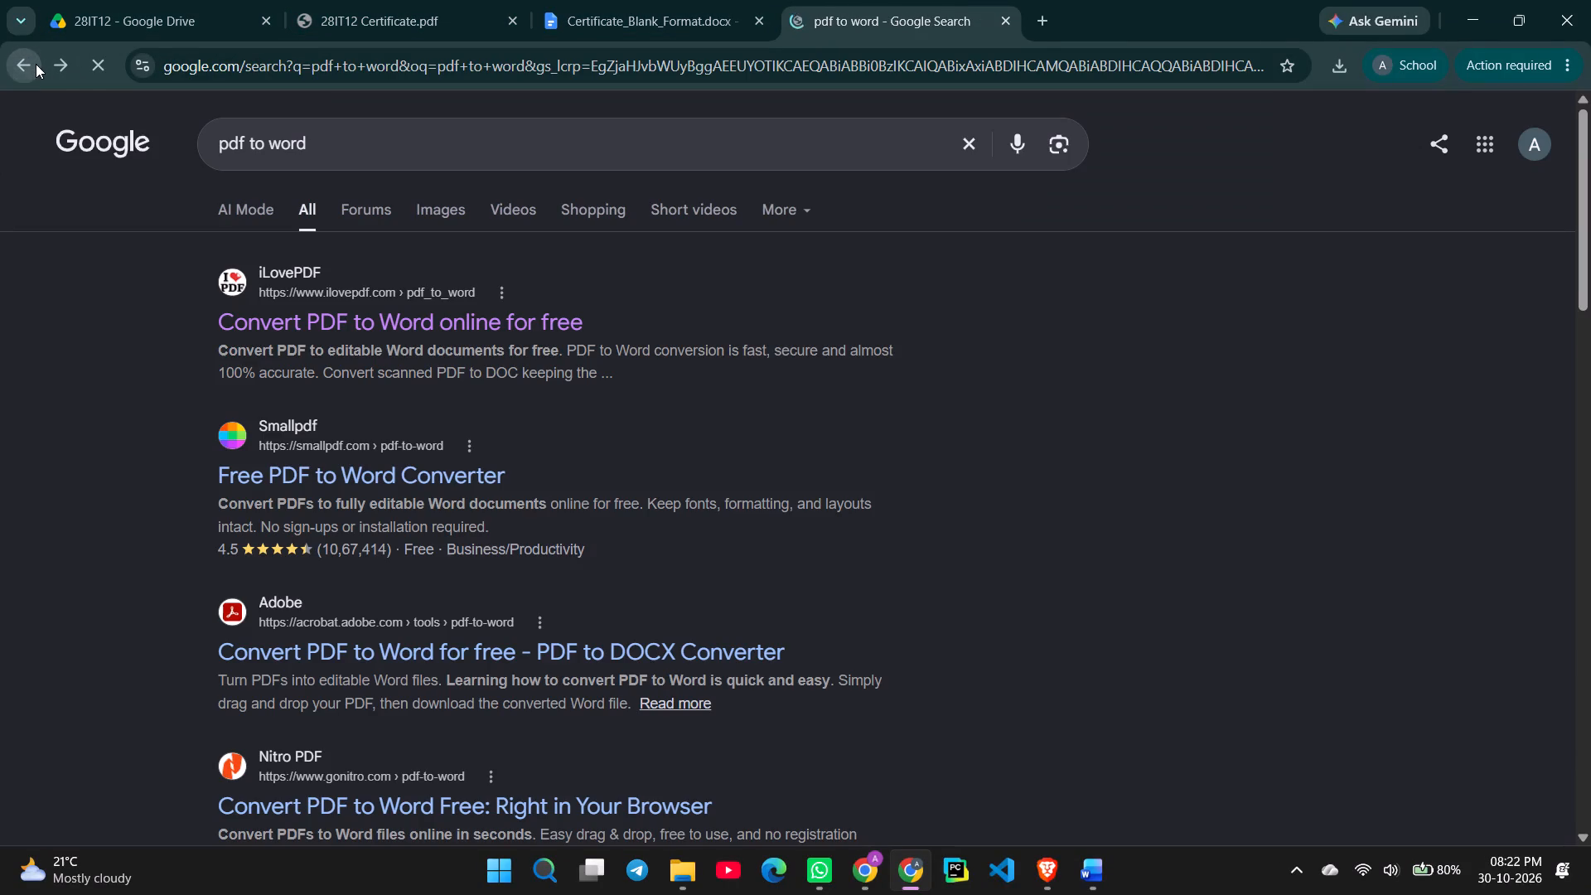
click(329, 143)
key(BackSpace)
key(BackSpace)
key(BackSpace)
key(BackSpace)
key(BackSpace)
key(BackSpace)
key(BackSpace)
key(BackSpace)
key(BackSpace)
key(BackSpace)
key(BackSpace)
key(BackSpace)
key(BackSpace)
key(BackSpace)
key(BackSpace)
key(BackSpace)
key(BackSpace)
key(BackSpace)
key(BackSpace)
key(BackSpace)
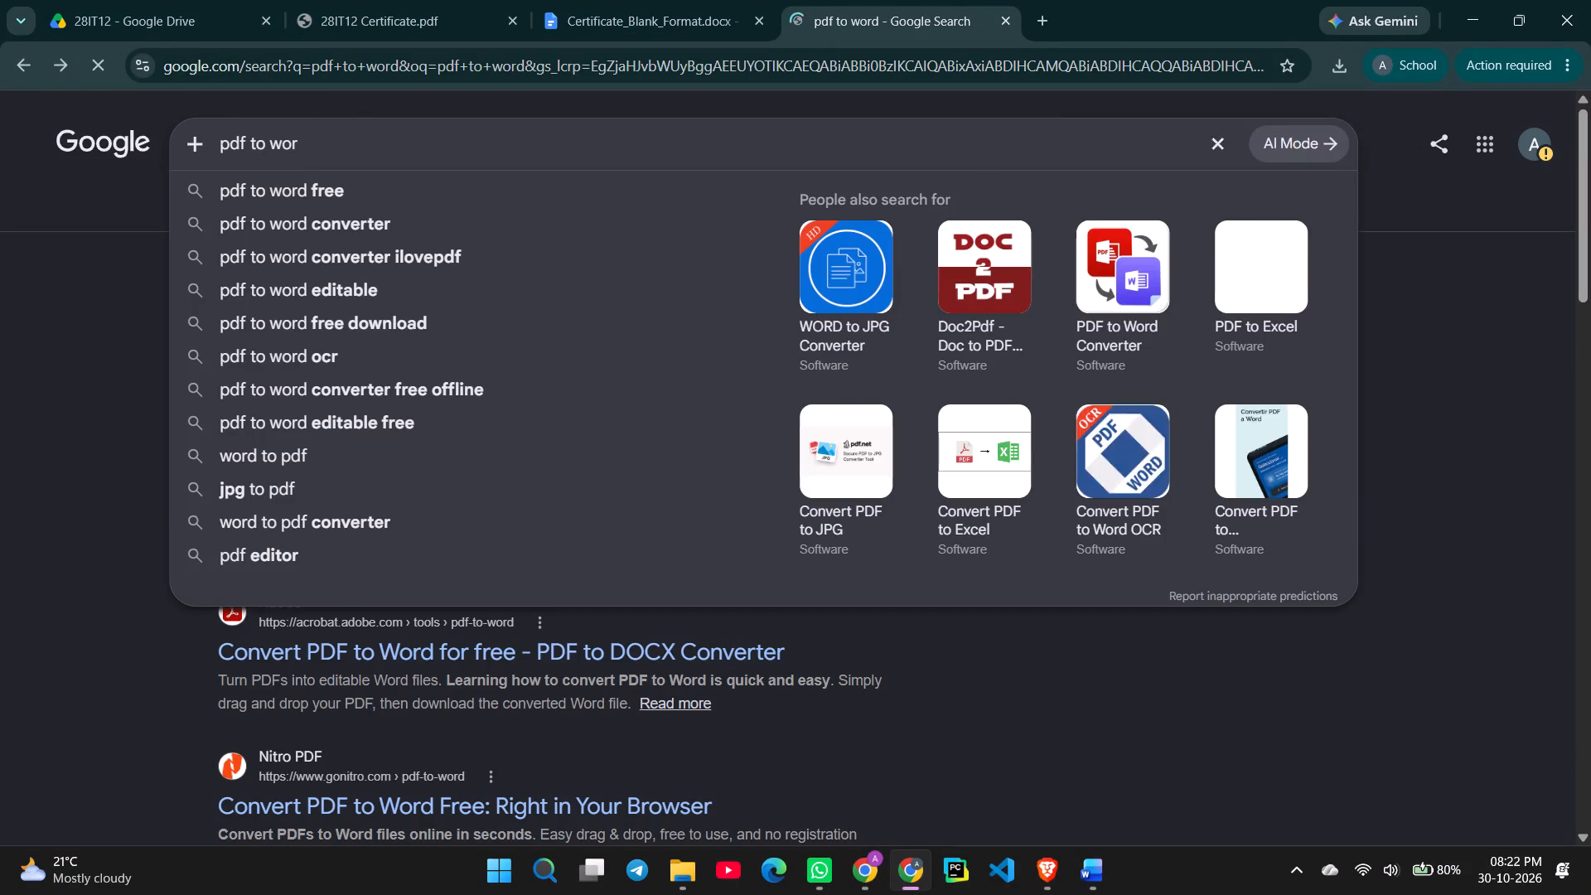
text(word to)
key(space)
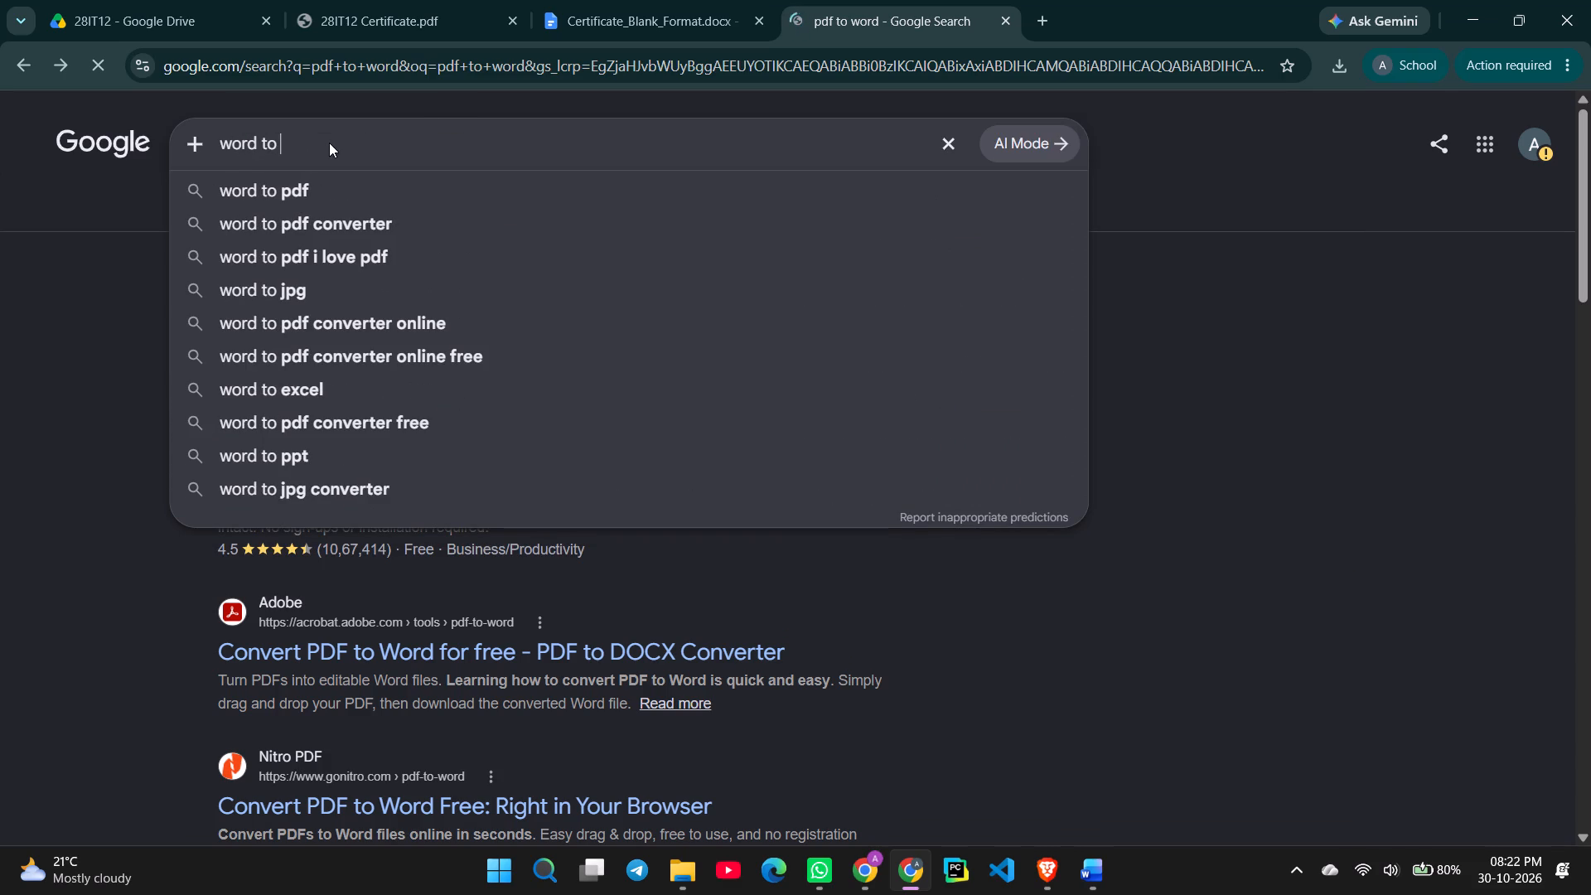
text(pdf)
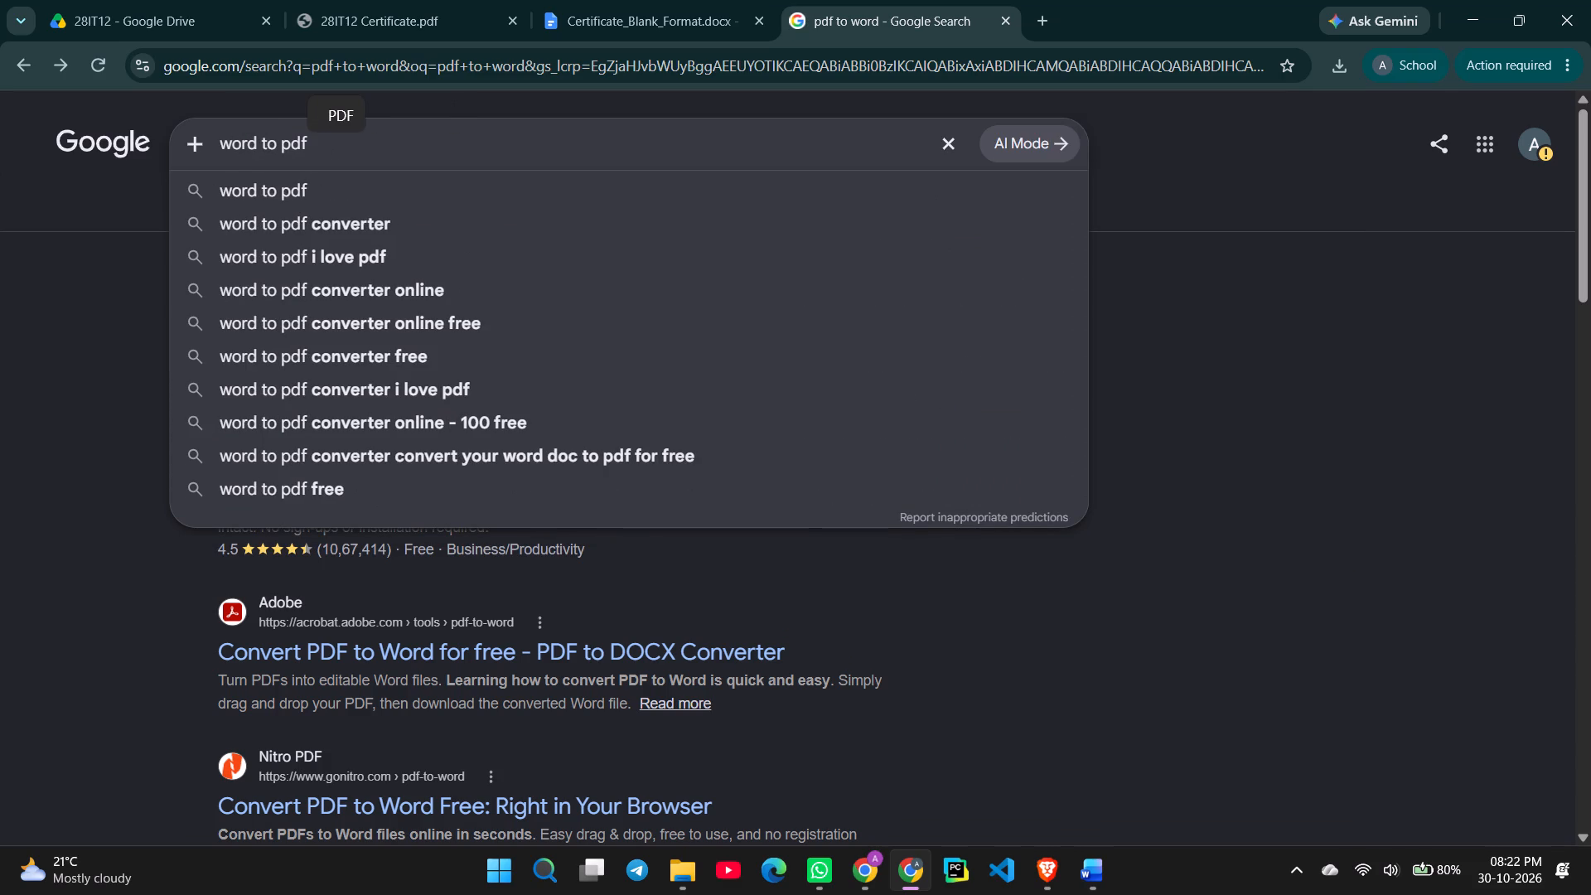
click(298, 201)
click(472, 311)
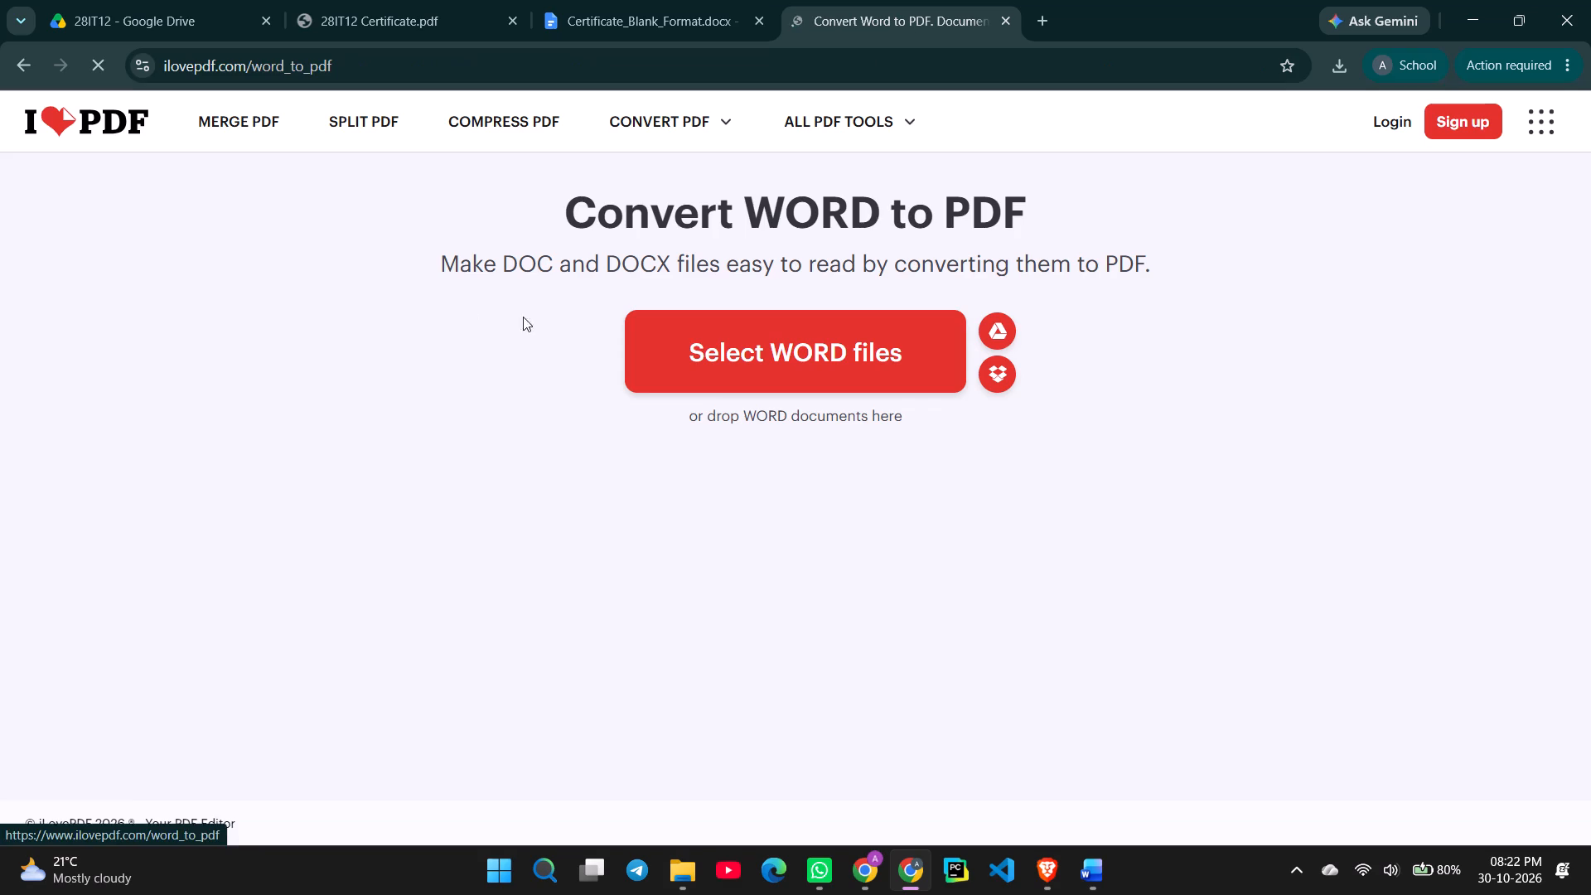
Convert the 28IT36Certificate Word document from Downloads to PDF and download the converted file.
click(724, 349)
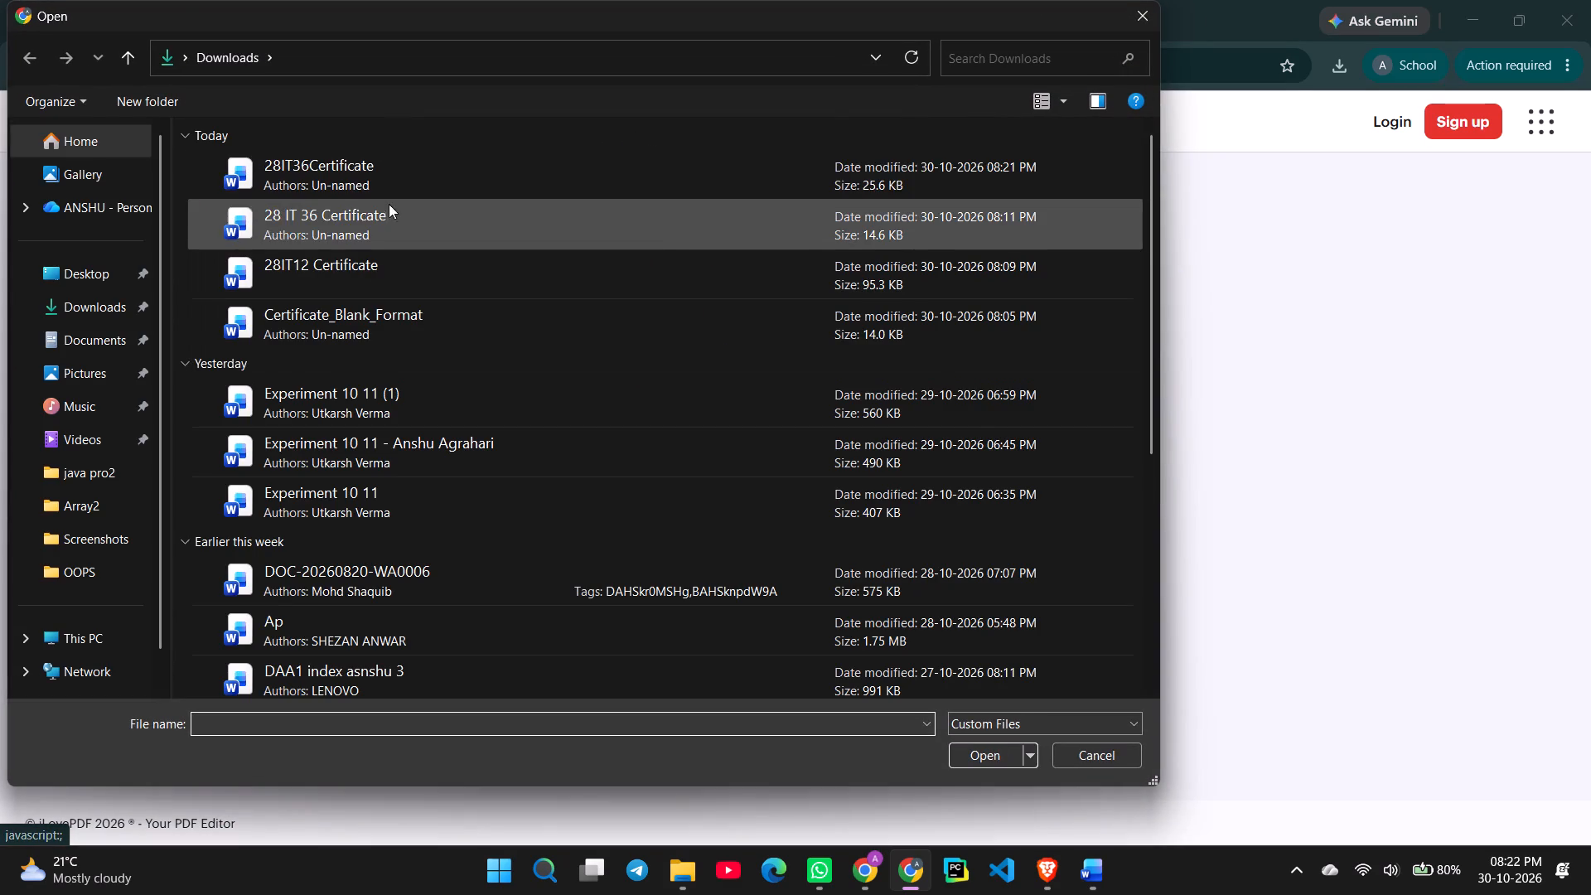
click(399, 190)
click(989, 744)
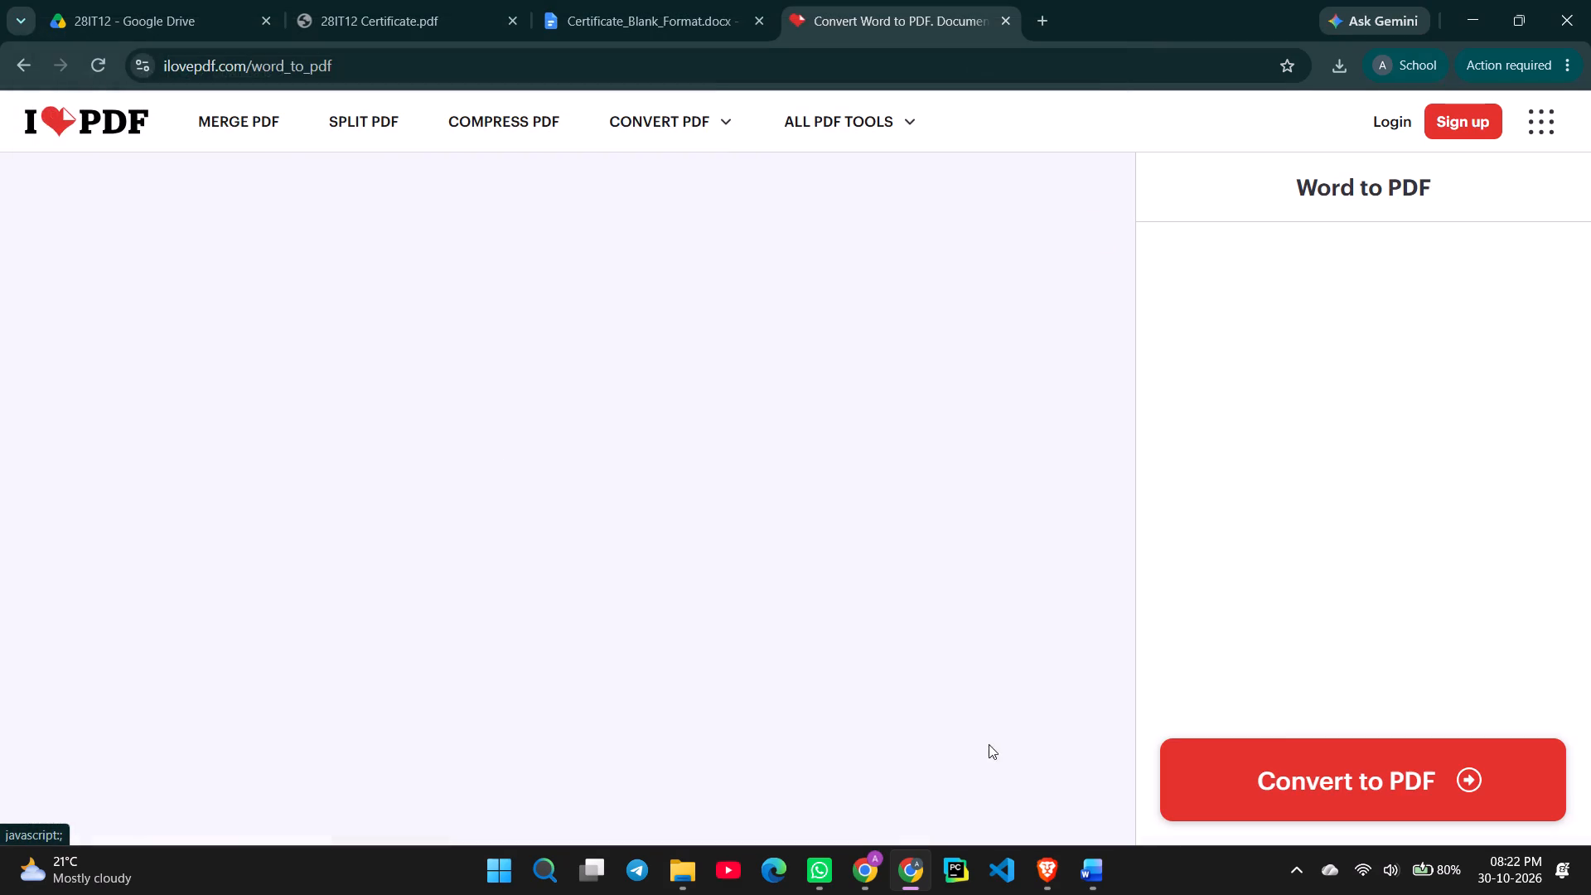
click(1274, 757)
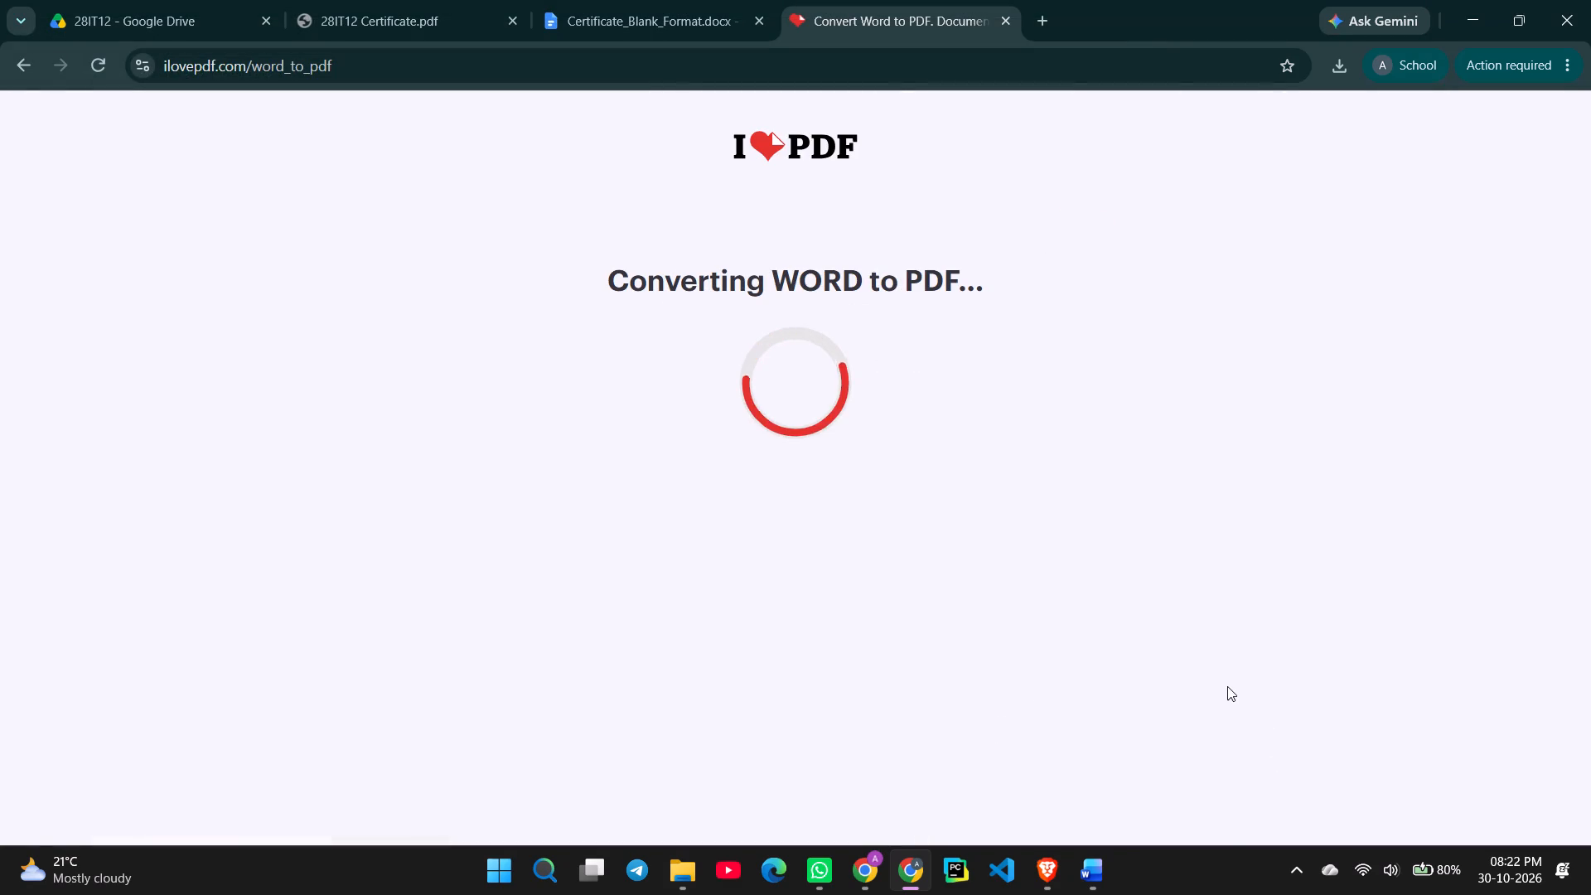
click(755, 277)
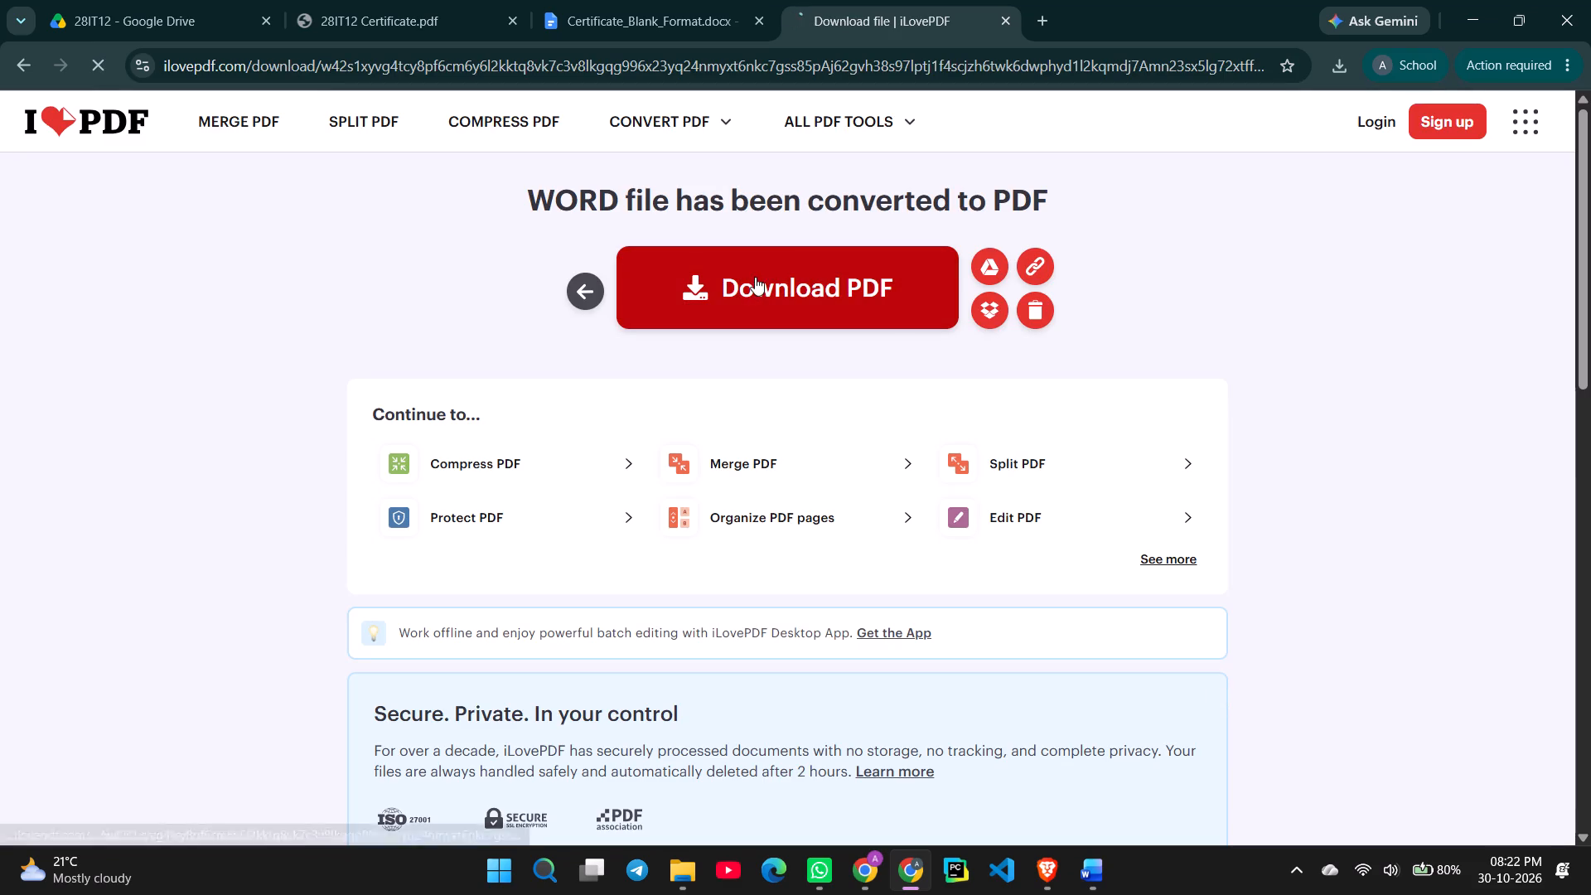
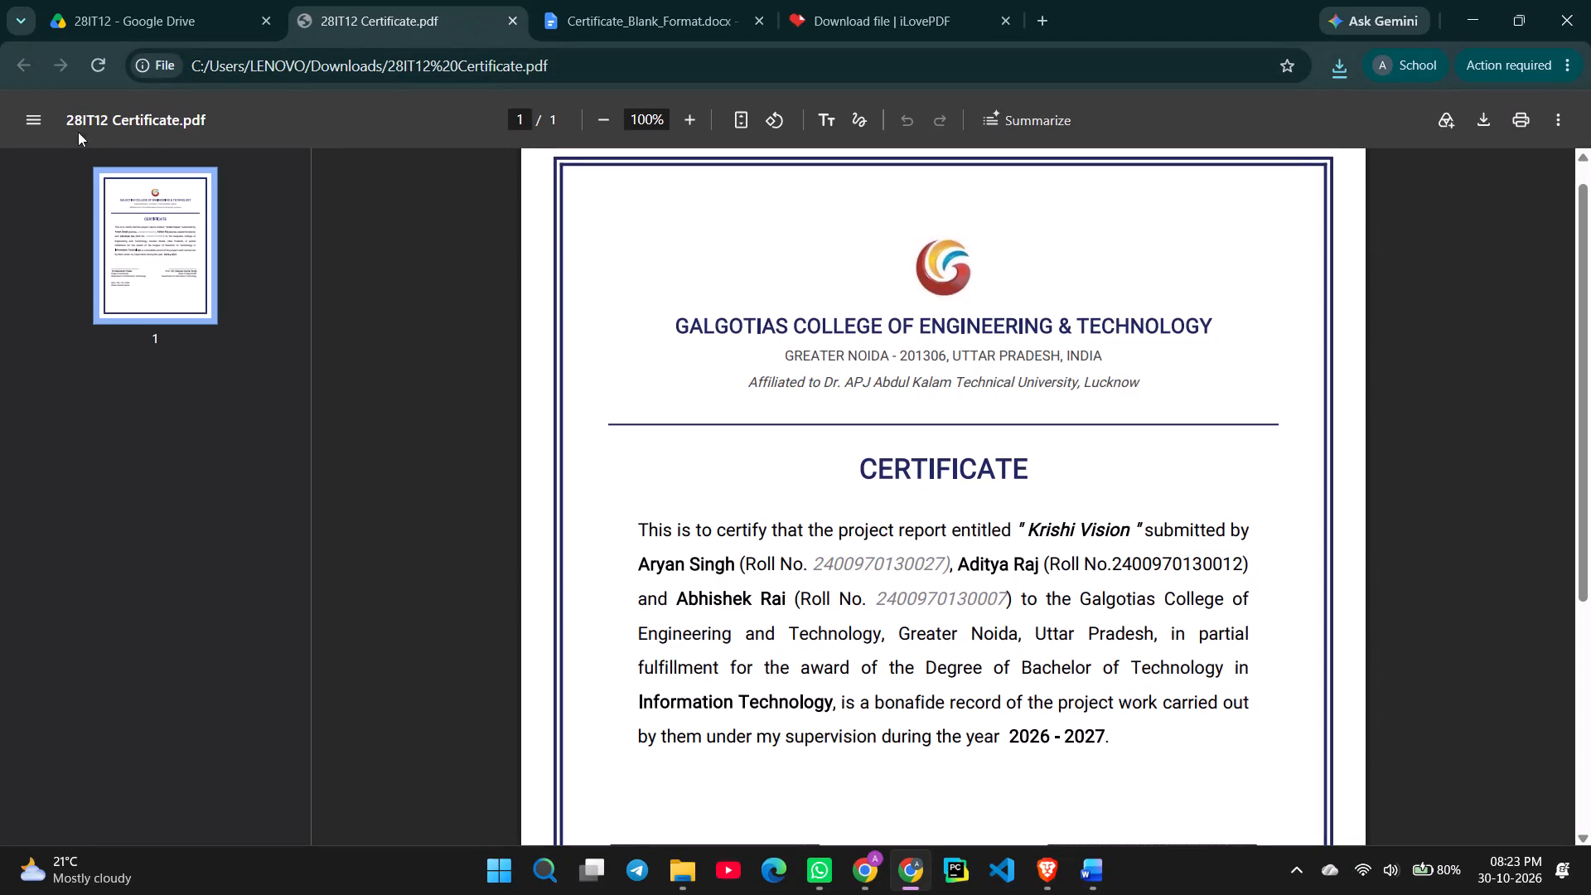
Close the 28IT12 certificate PDF, the Certificate_Blank_Format document and the iLovePDF download page, leaving only Google Drive open.
click(516, 21)
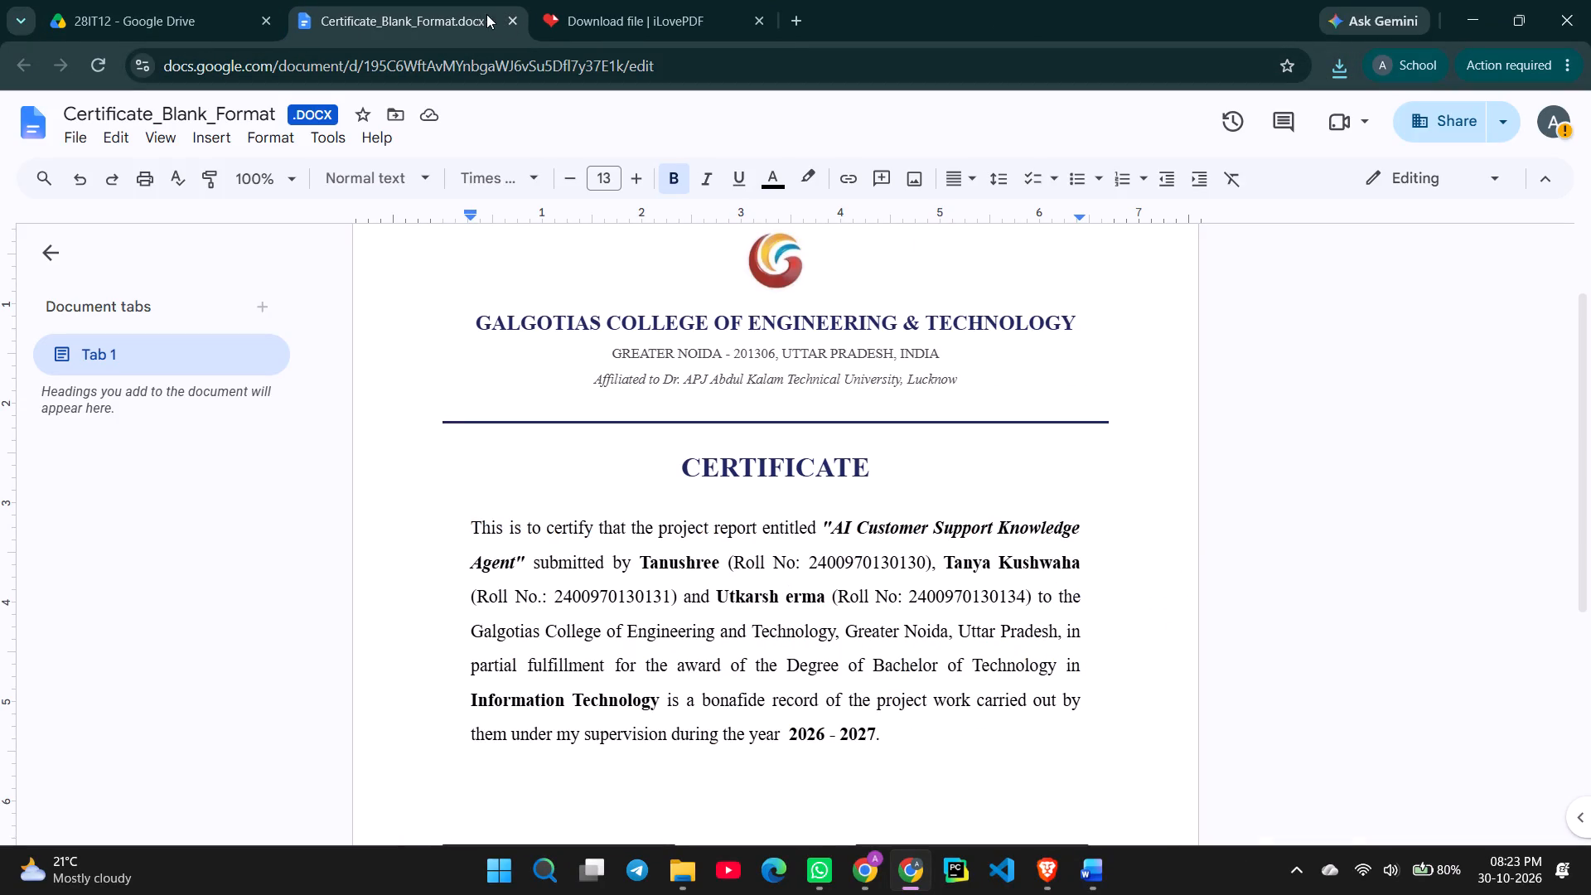
click(514, 13)
click(514, 13)
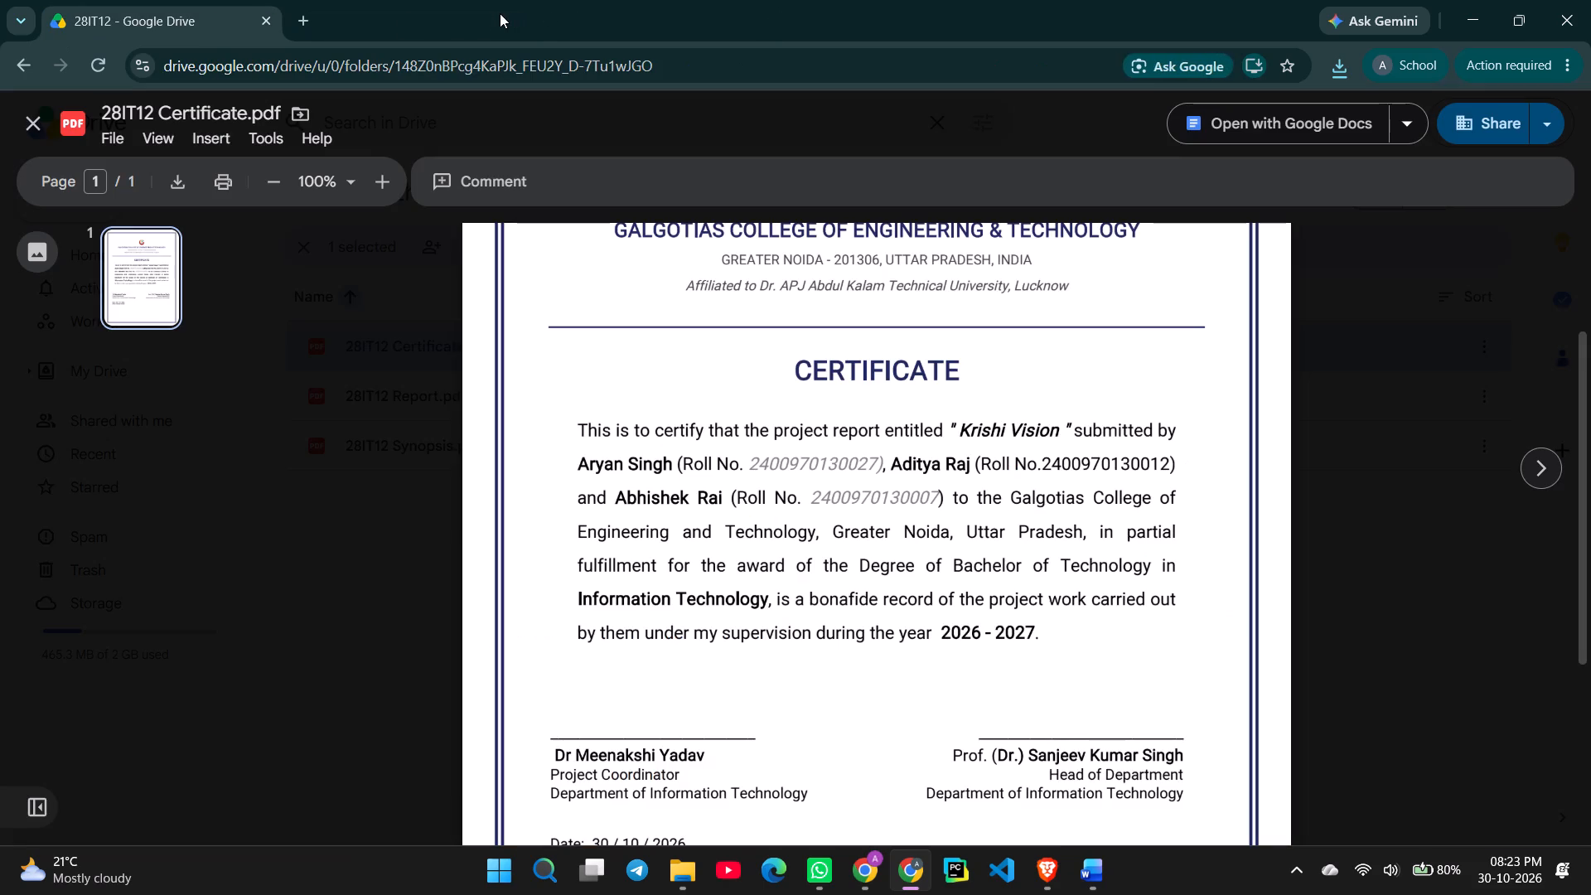
click(35, 118)
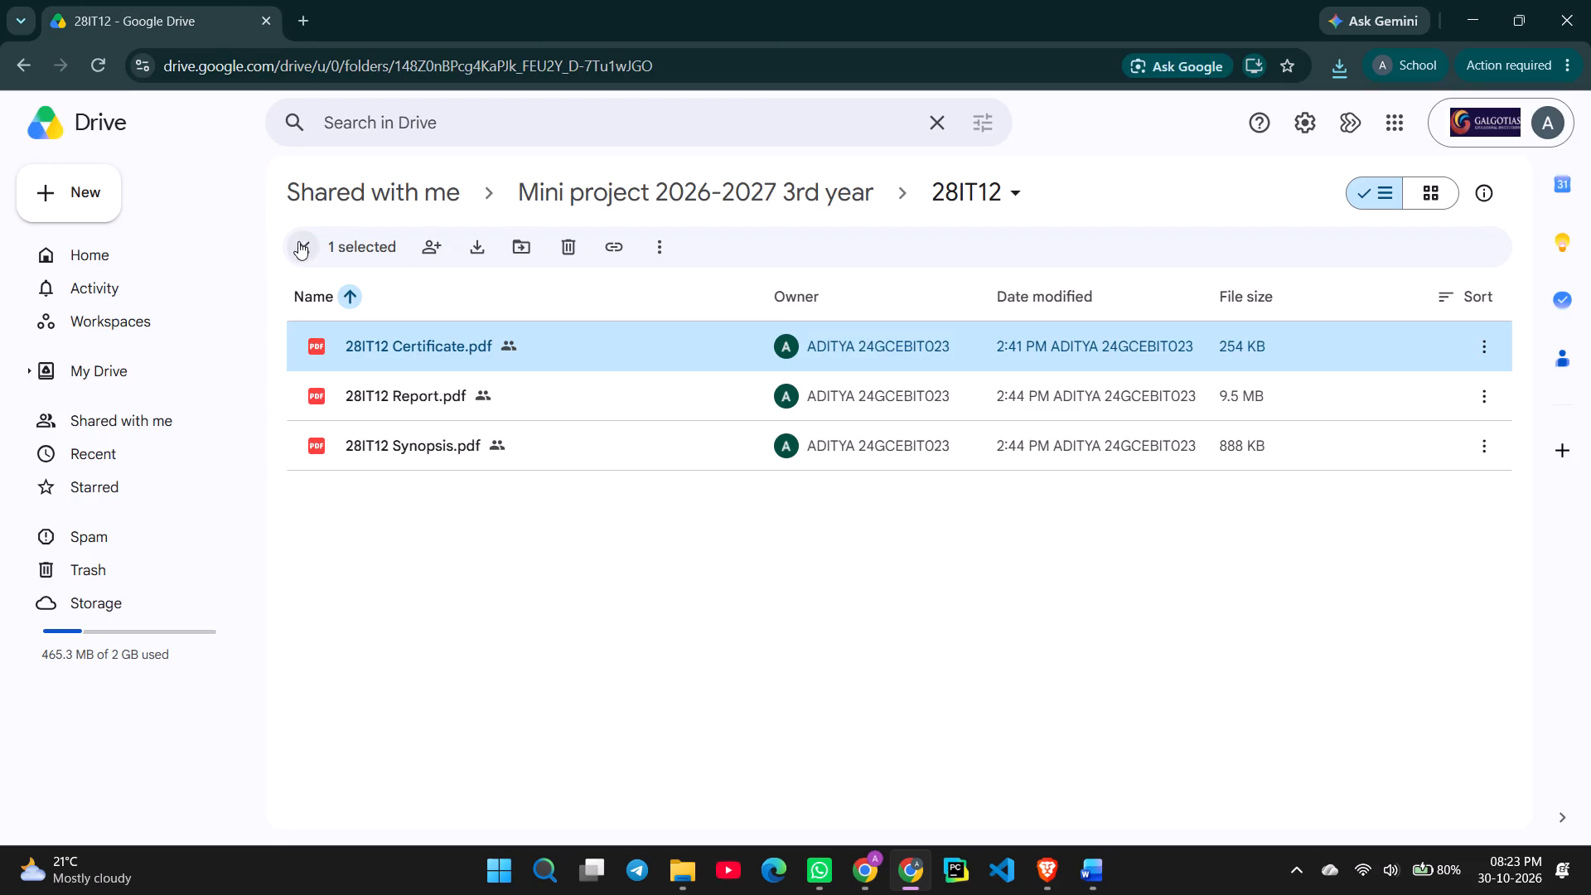
click(301, 241)
click(612, 205)
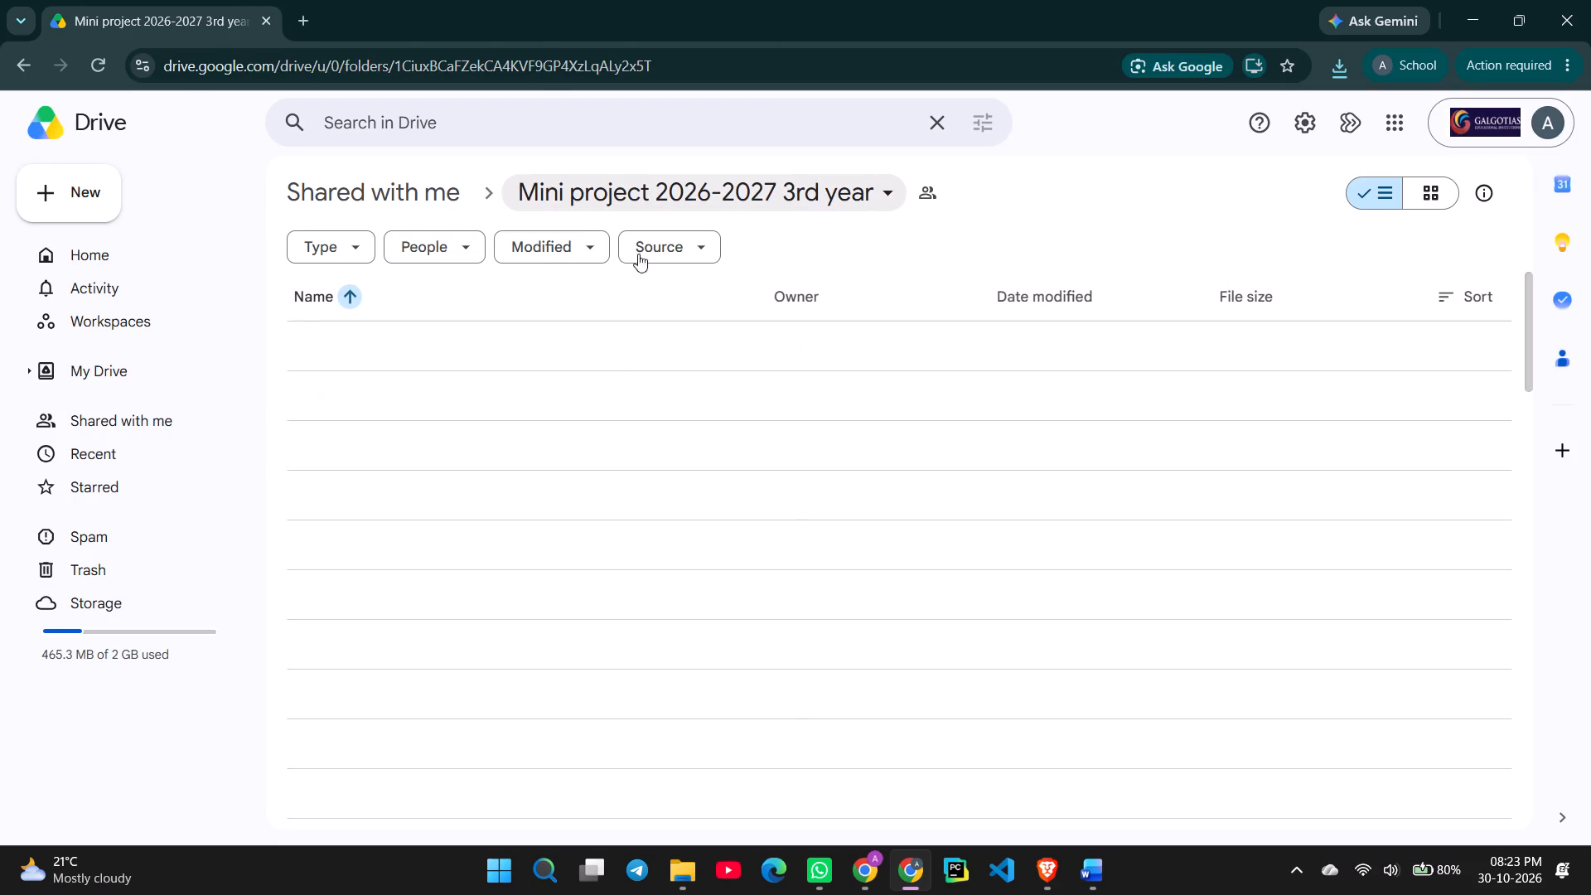
scroll(529, 552, down, 4)
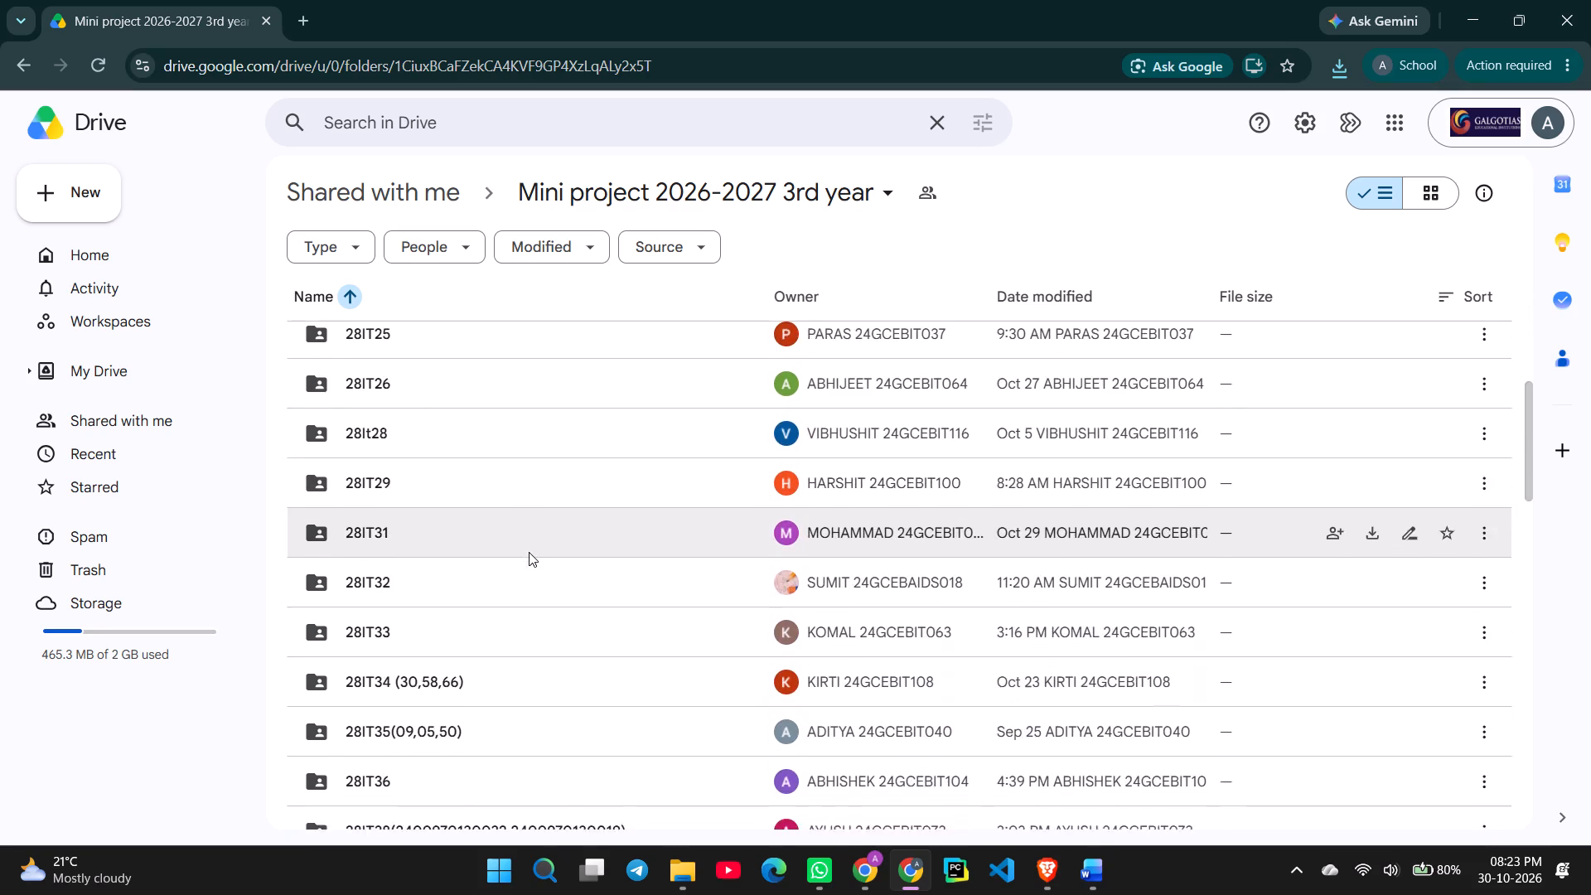
scroll(529, 552, down, 3)
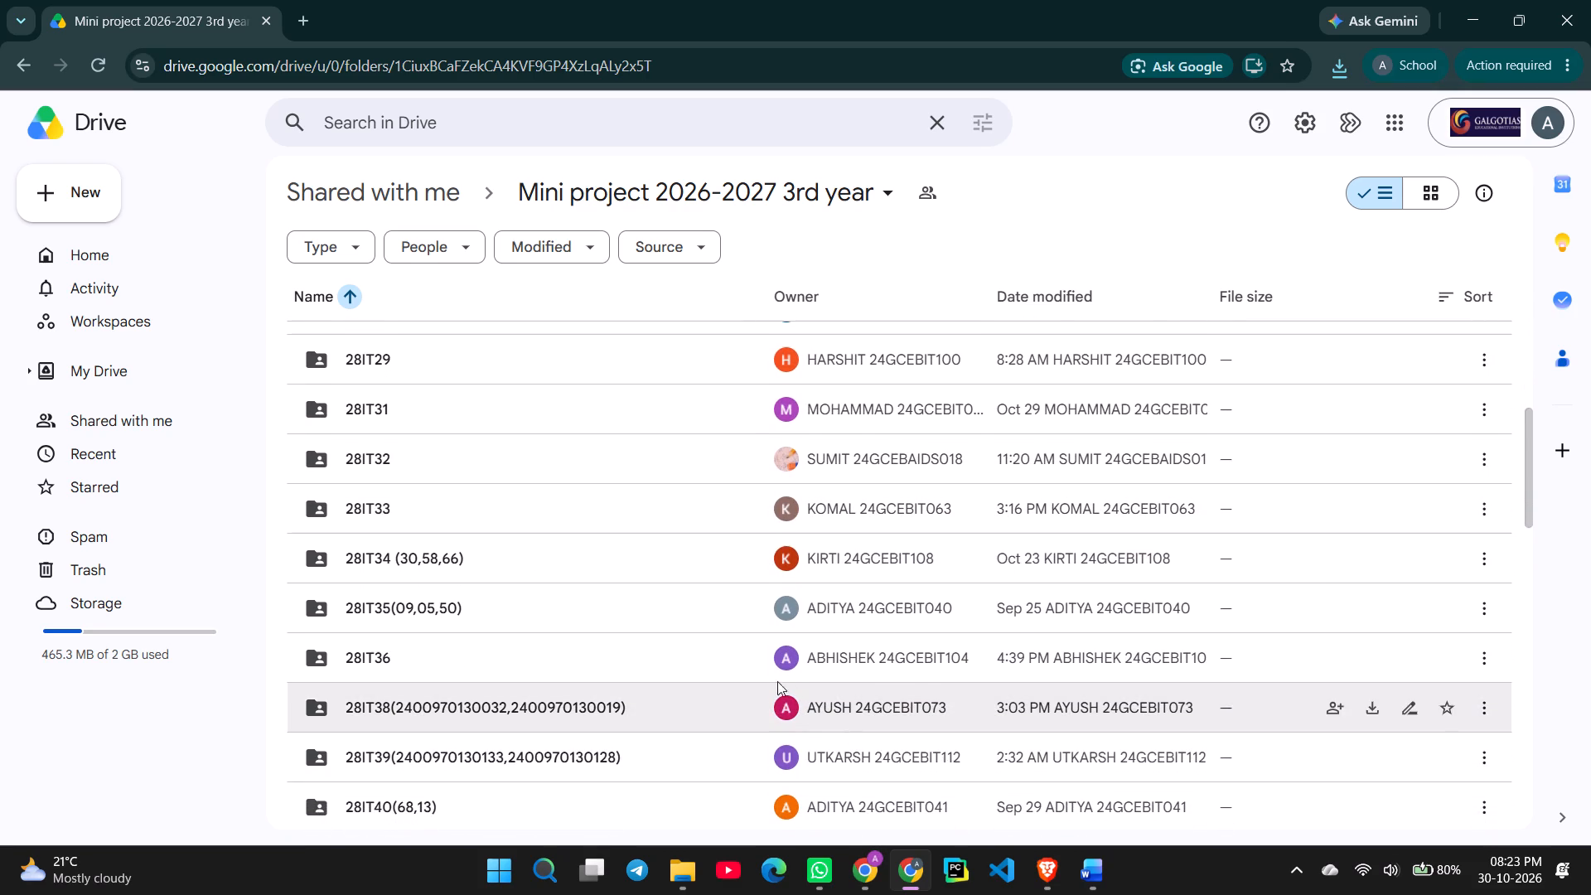
click(724, 661)
double_click(741, 667)
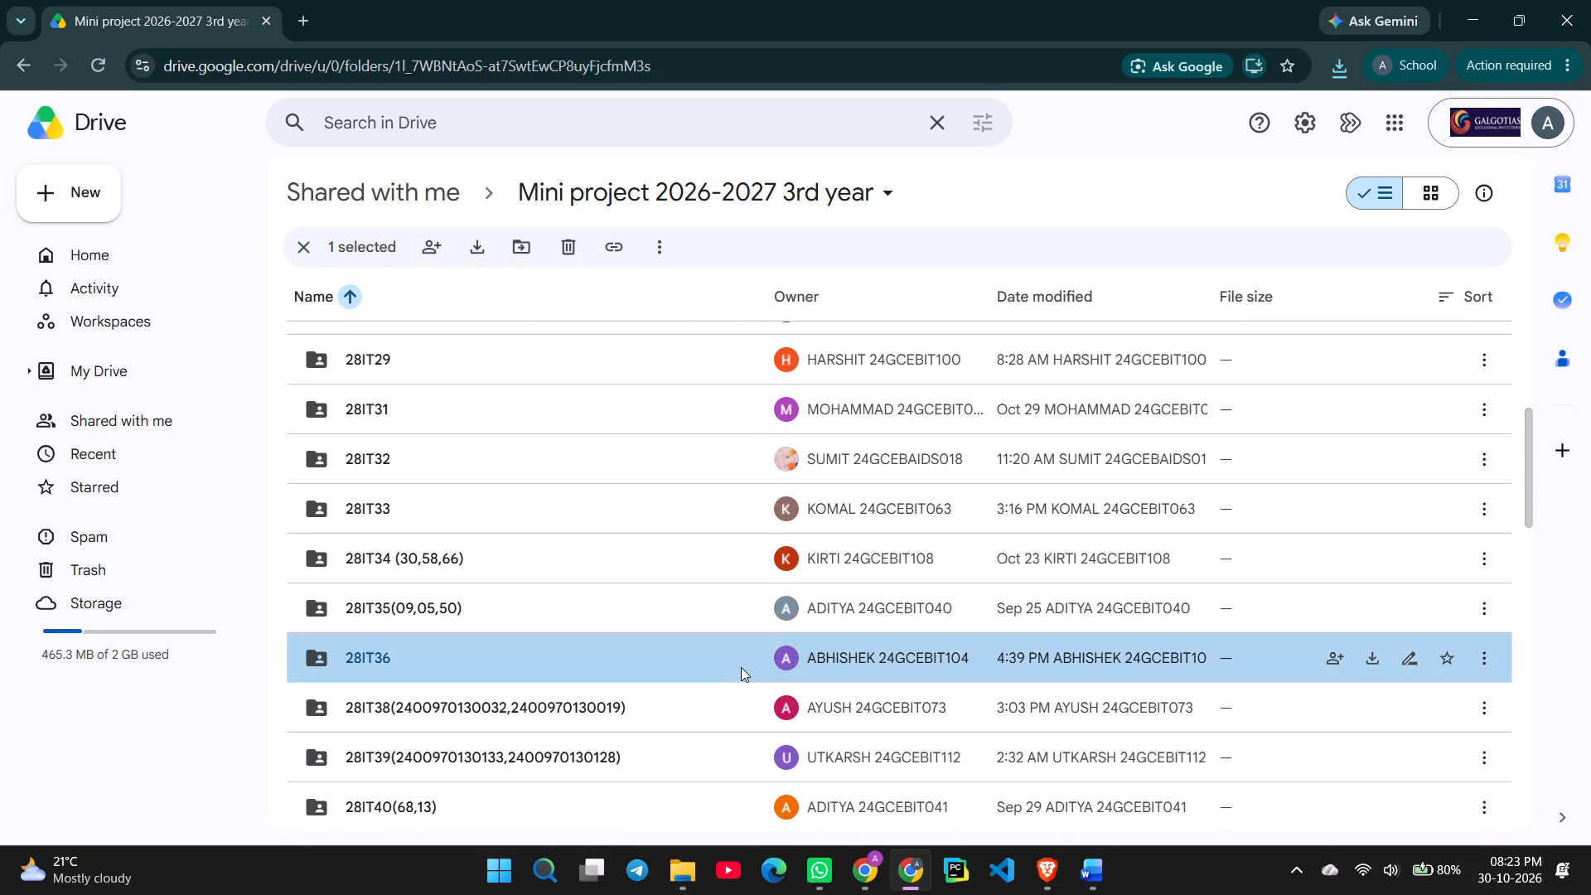
Select the 28IT36 synopsis document in the 28IT36 folder.
click(670, 354)
click(670, 354)
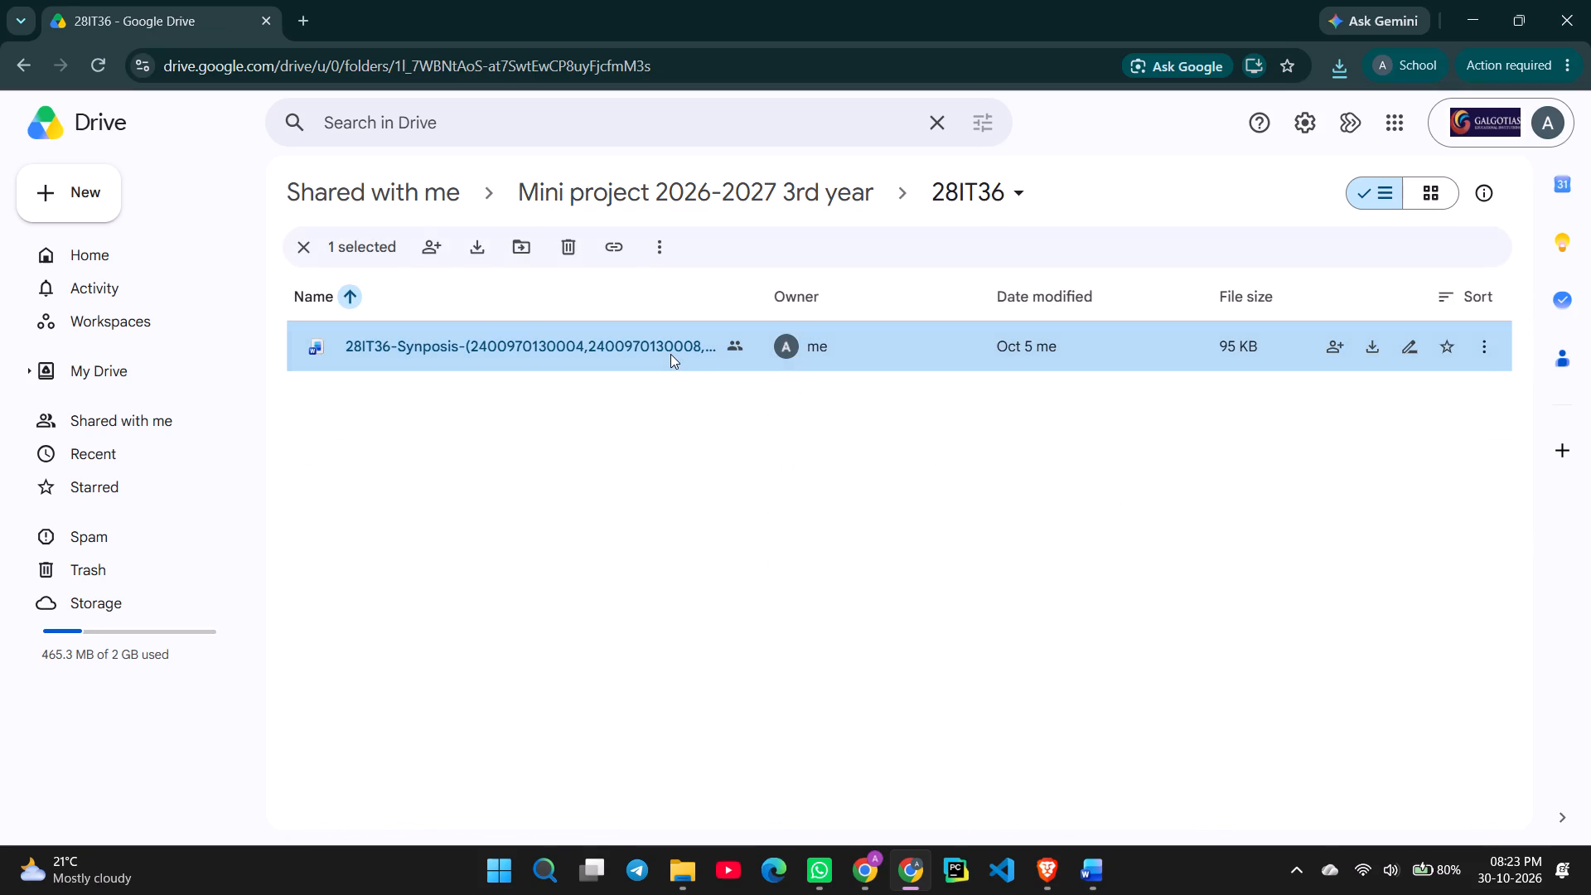
Open the 28IT36 synopsis document from the 28IT36 folder to check it, and close it again.
click(670, 354)
double_click(668, 354)
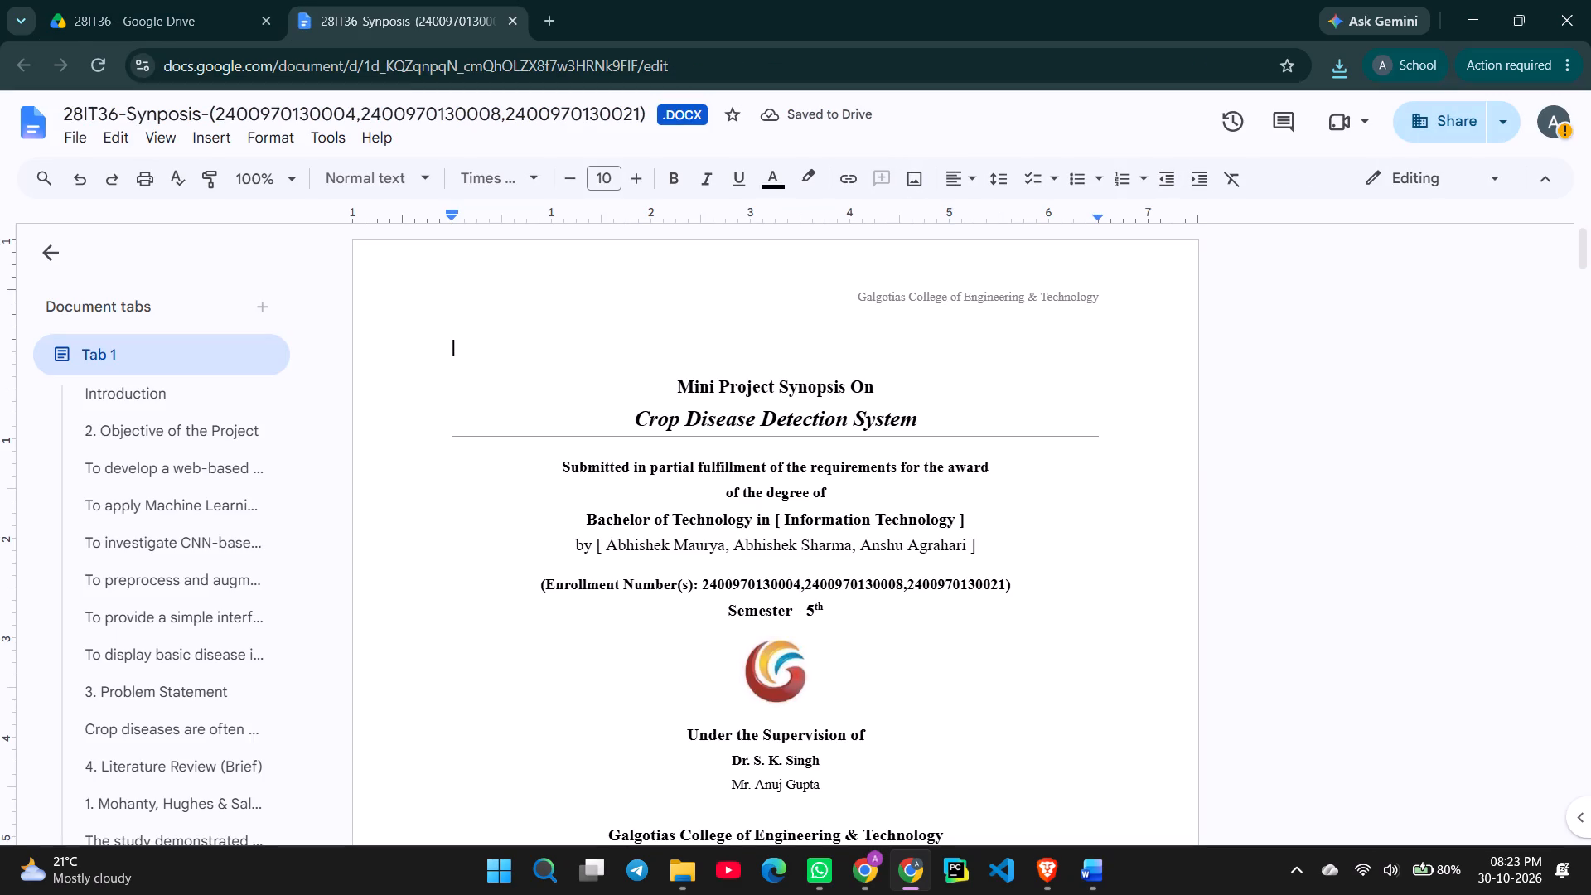
click(514, 17)
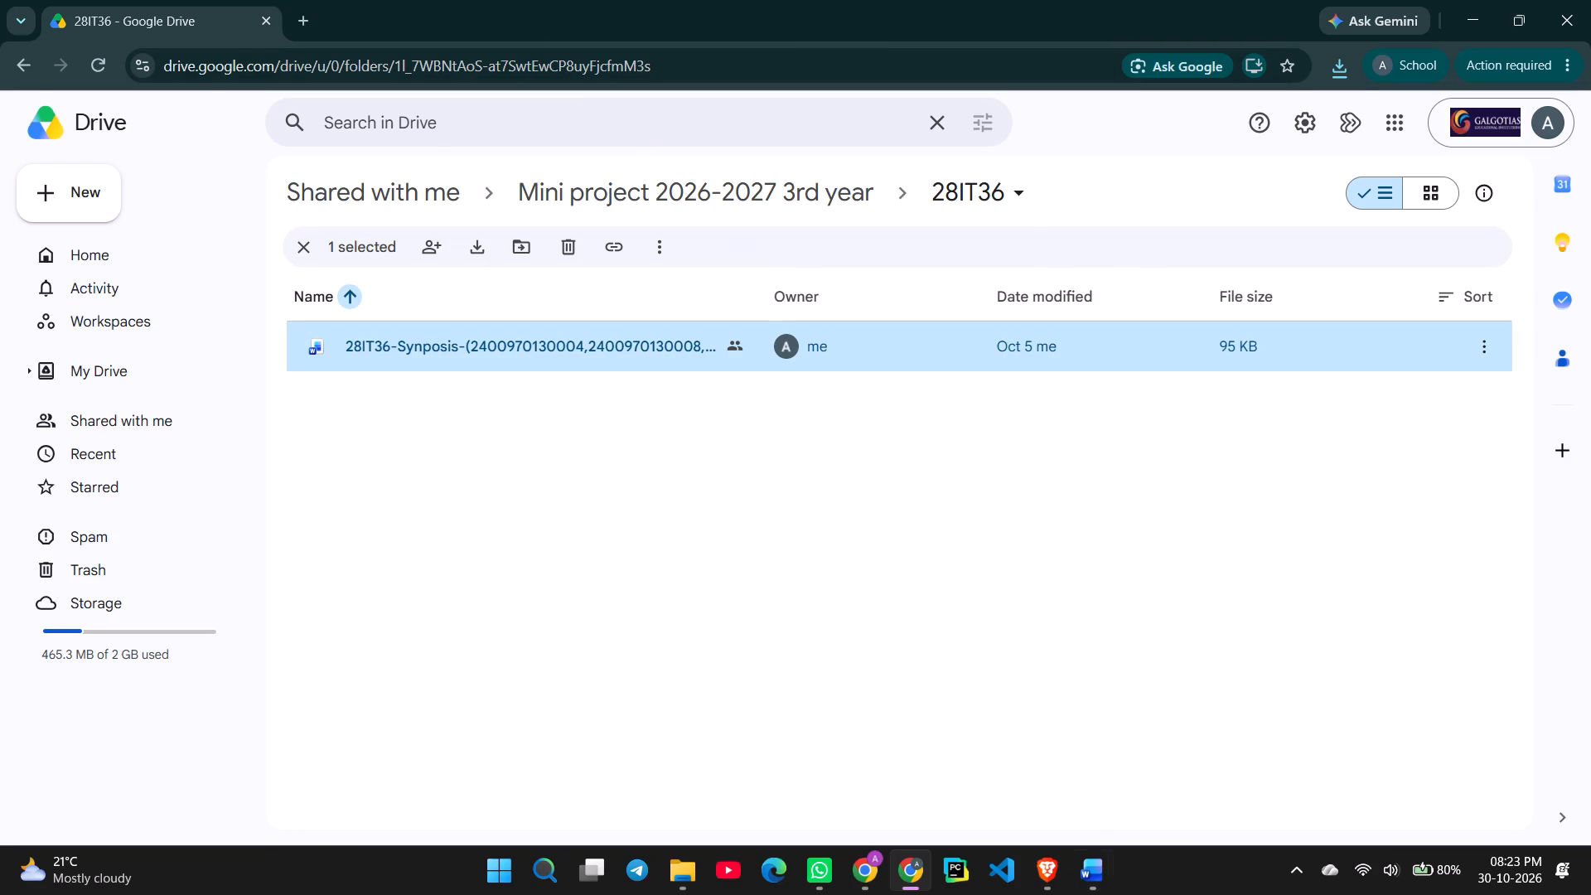
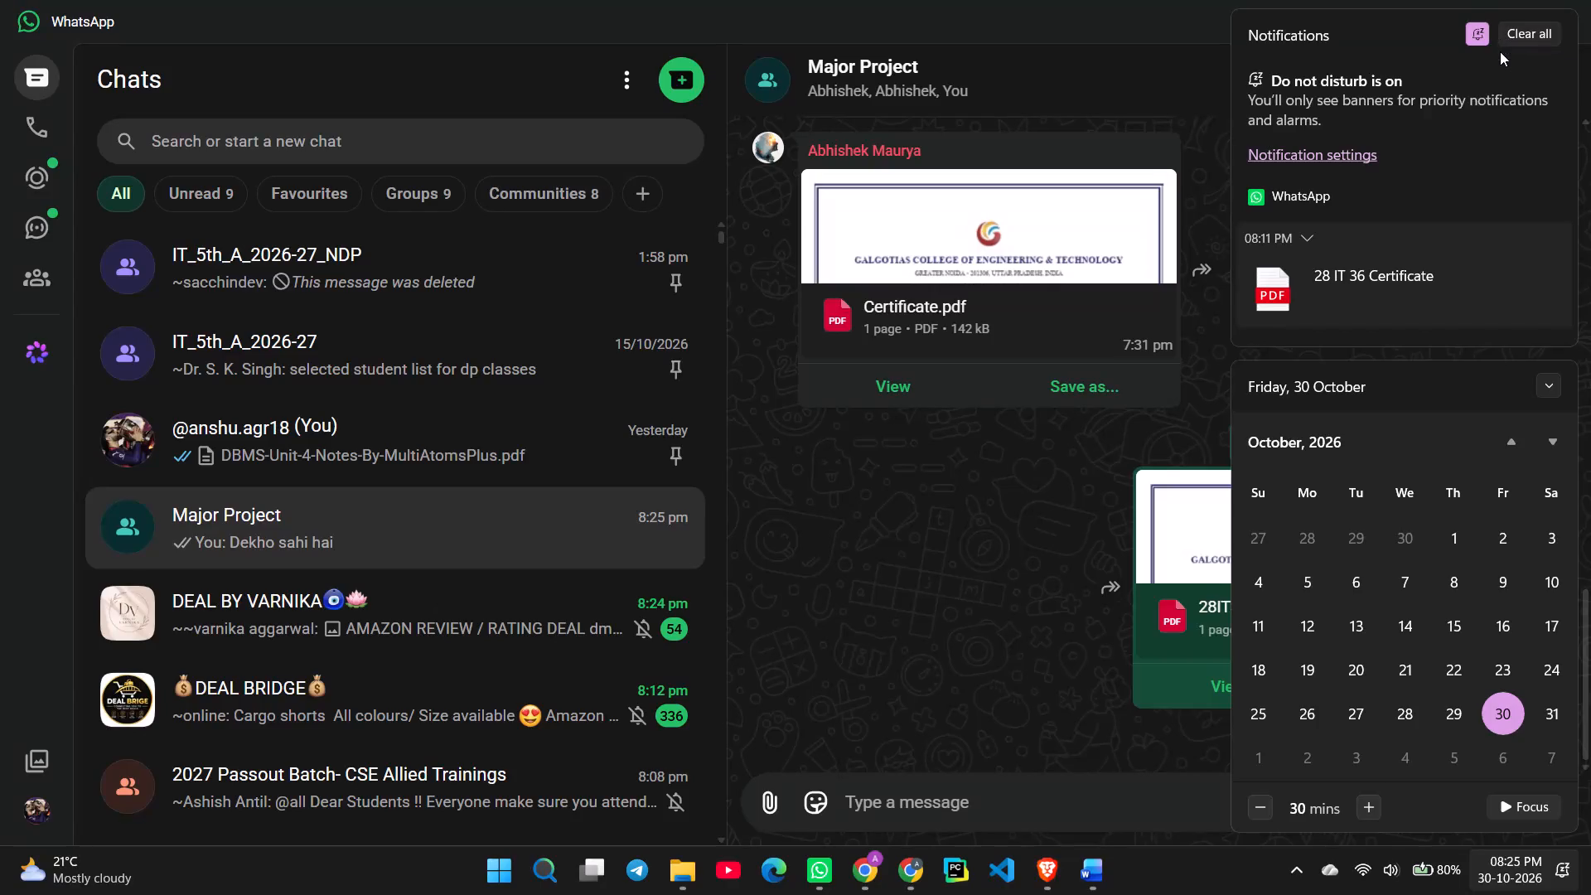
Clear all notifications from the Windows notification center.
click(1511, 37)
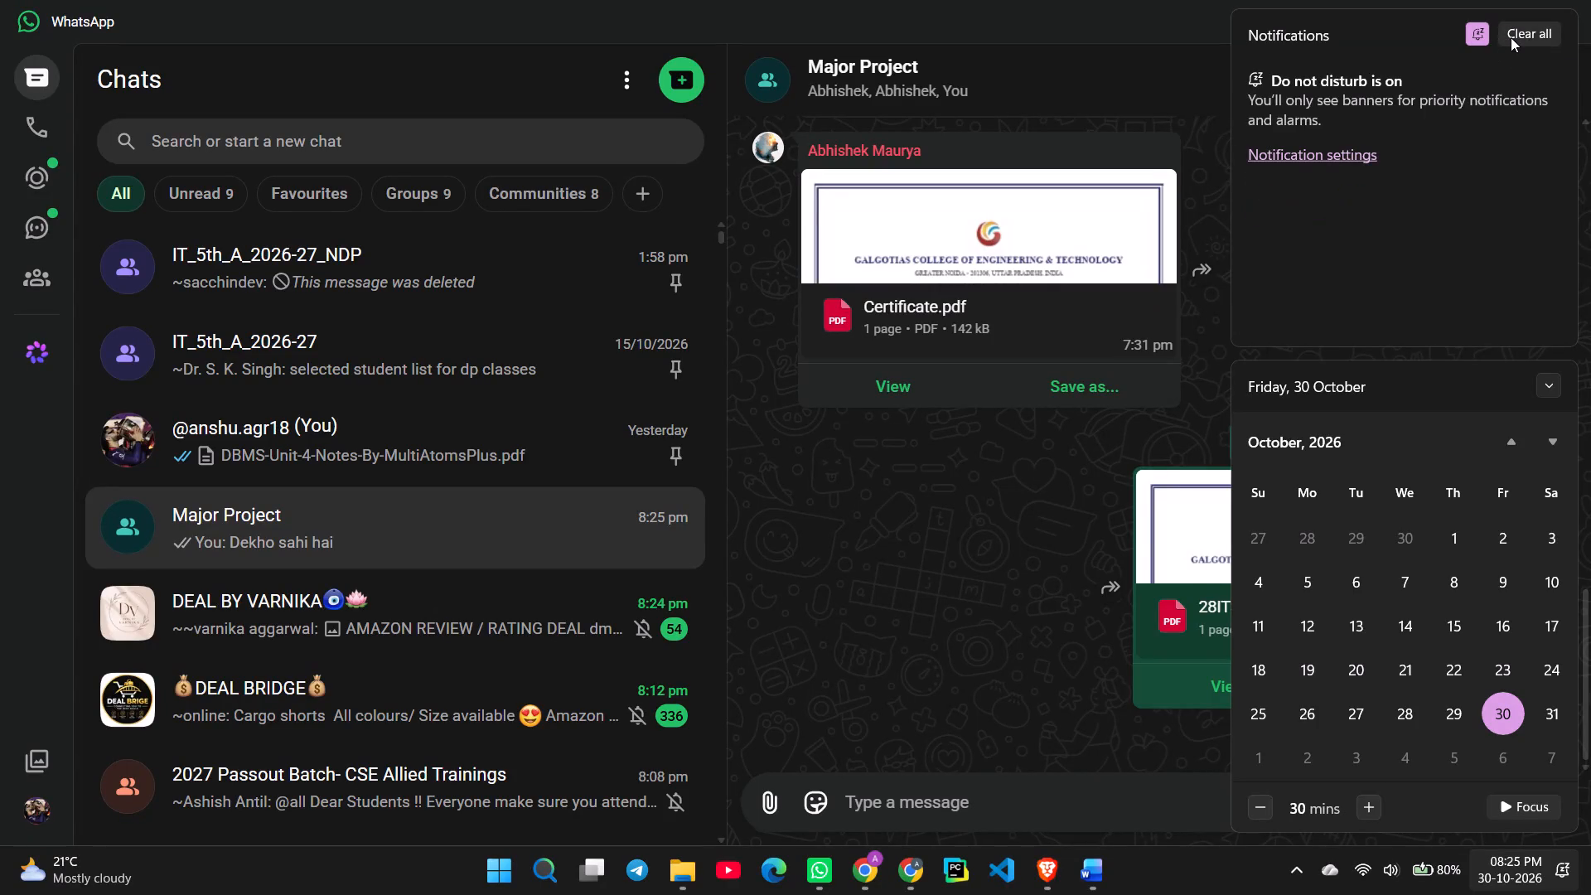
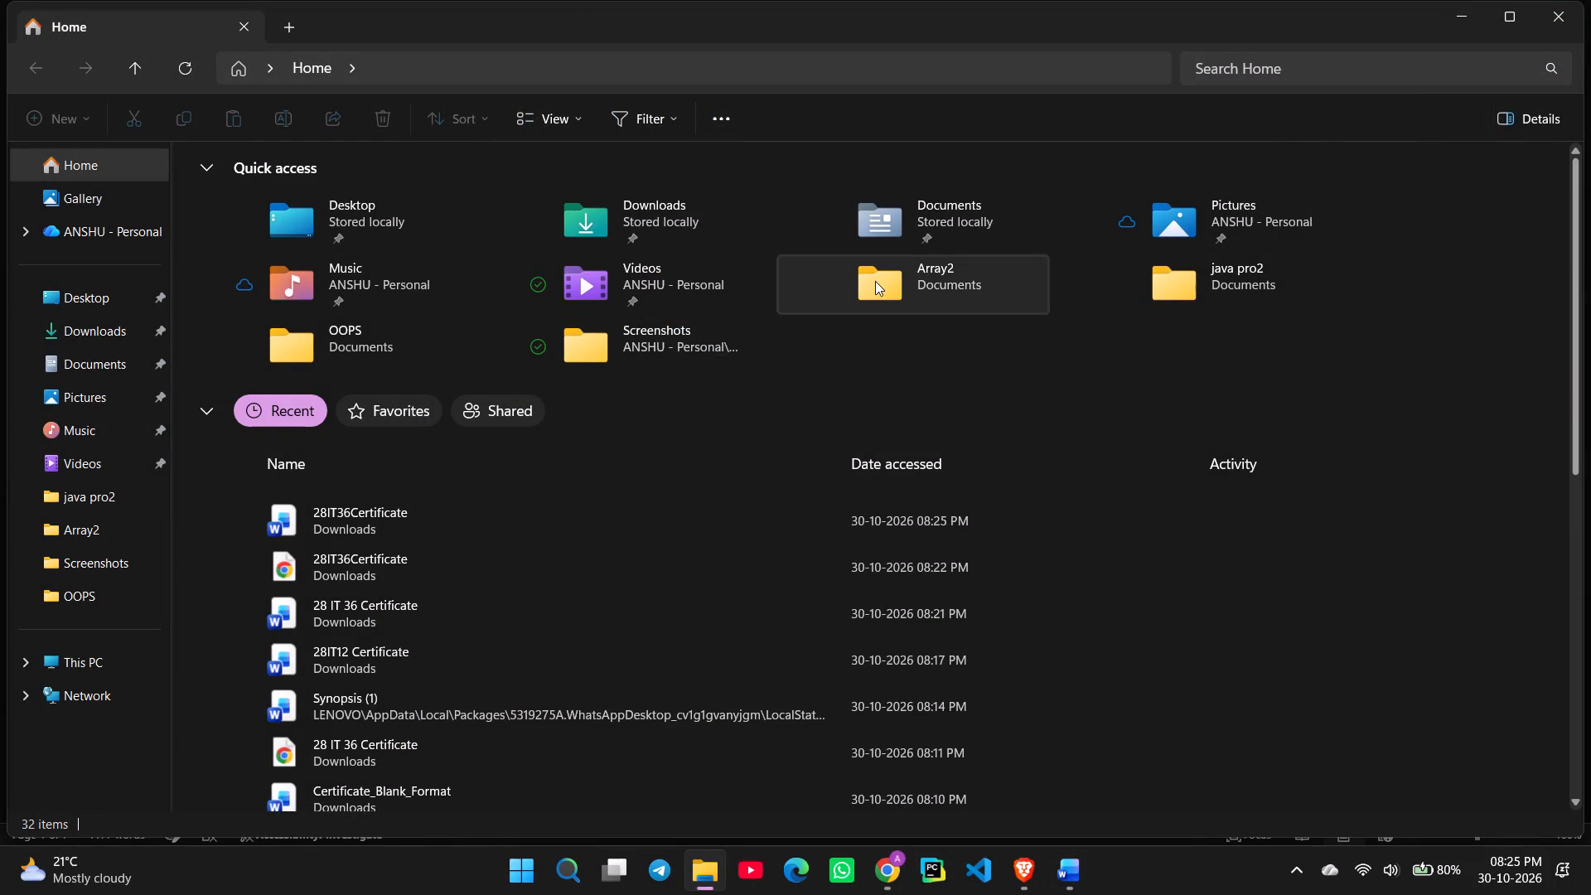
In Downloads, delete the 28IT36Certificate Word document and both the Word and PDF versions of 28 IT 36 Certificate.
click(386, 571)
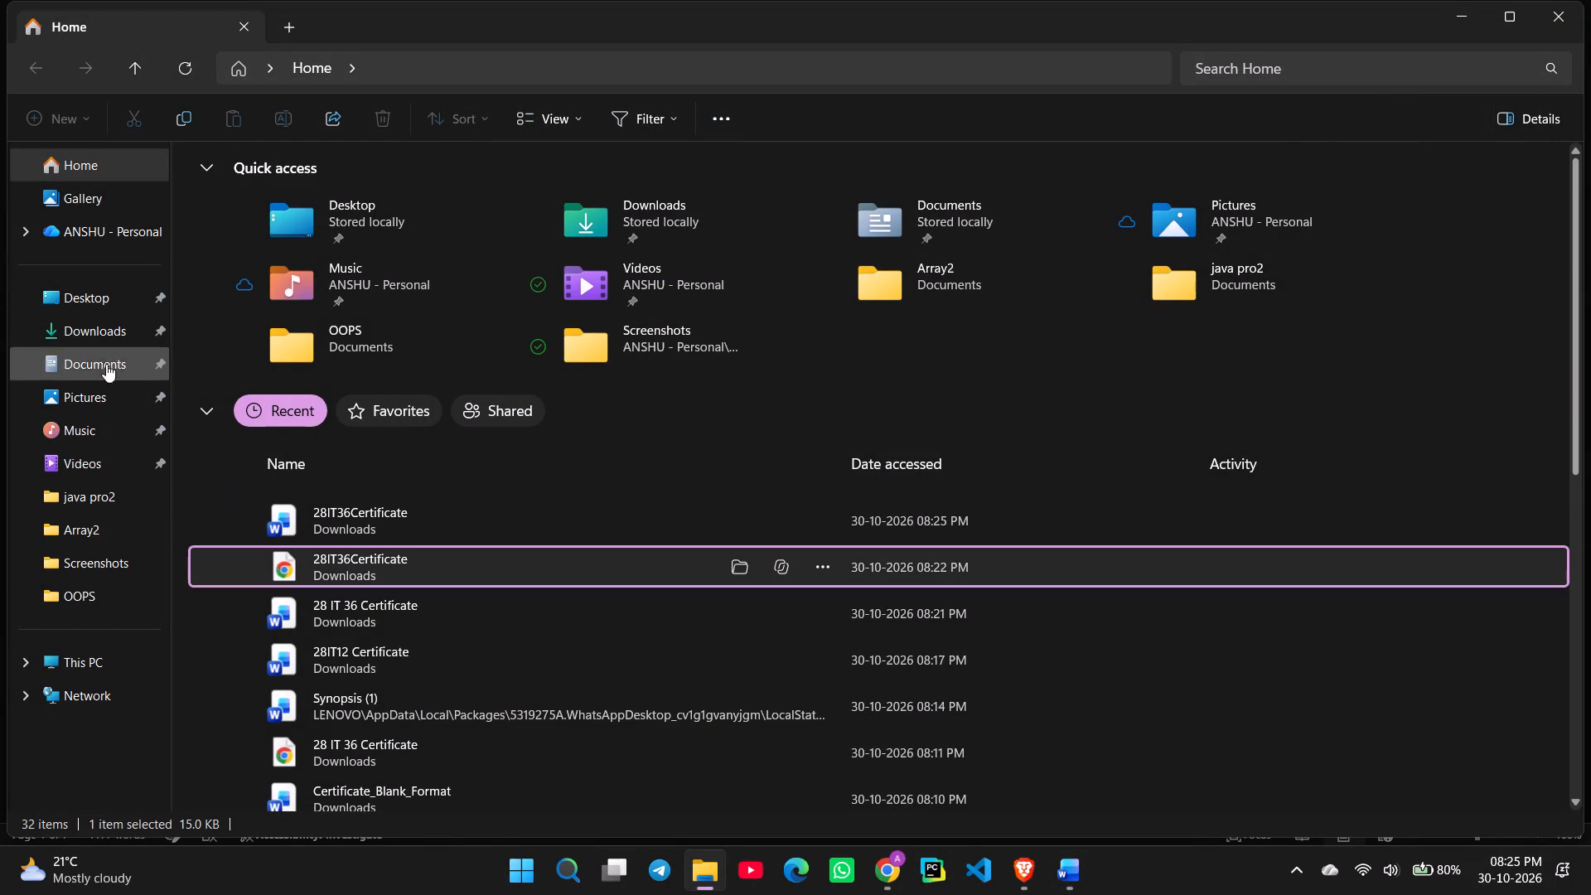
click(103, 331)
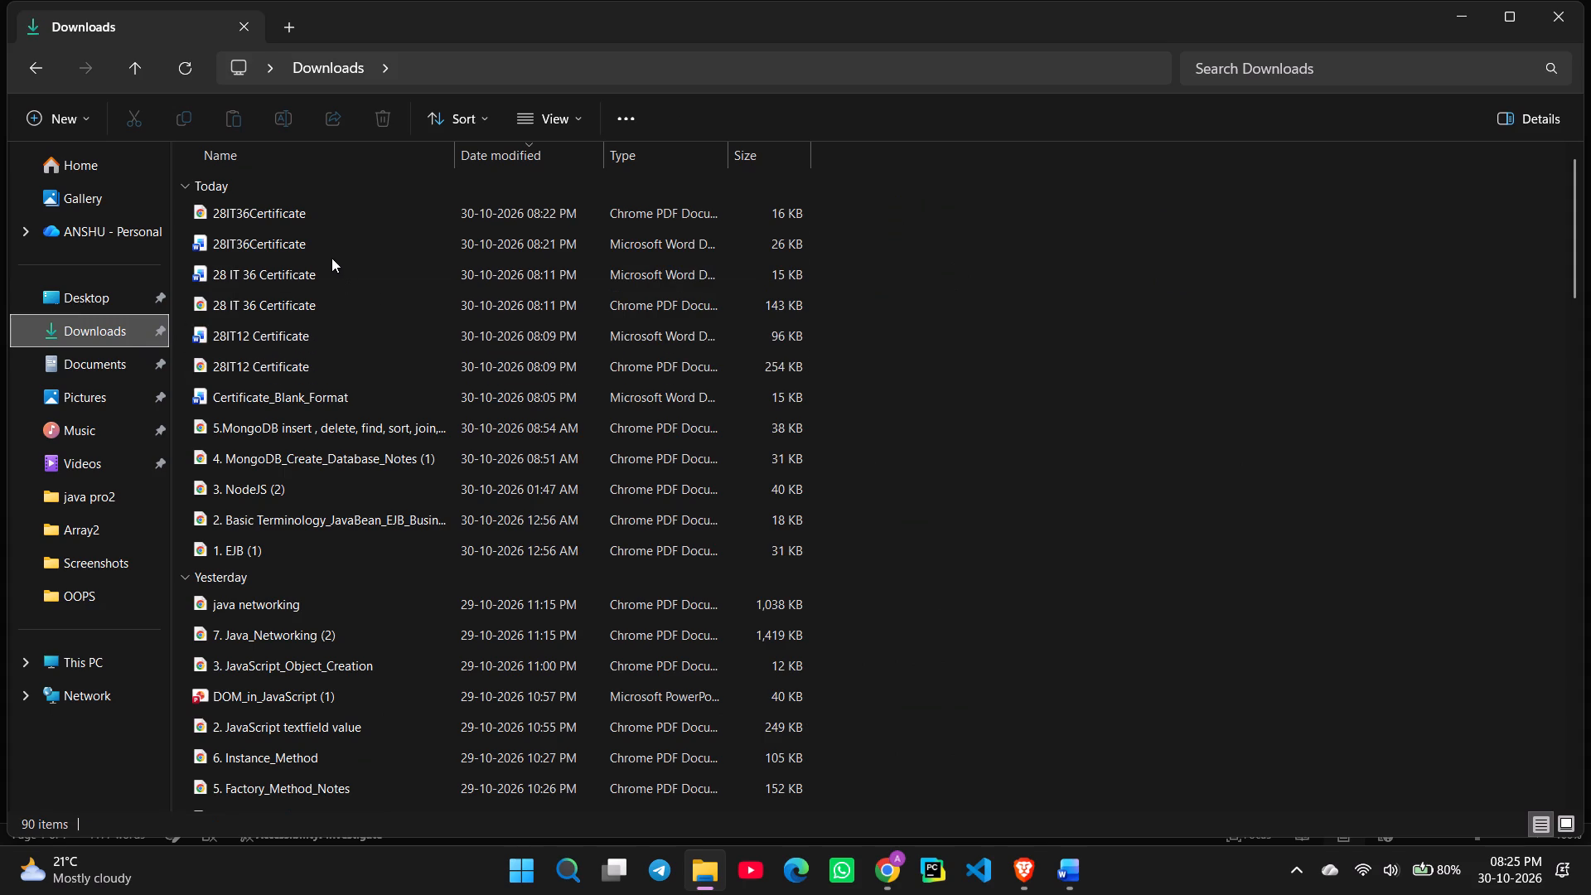
click(334, 252)
click(399, 126)
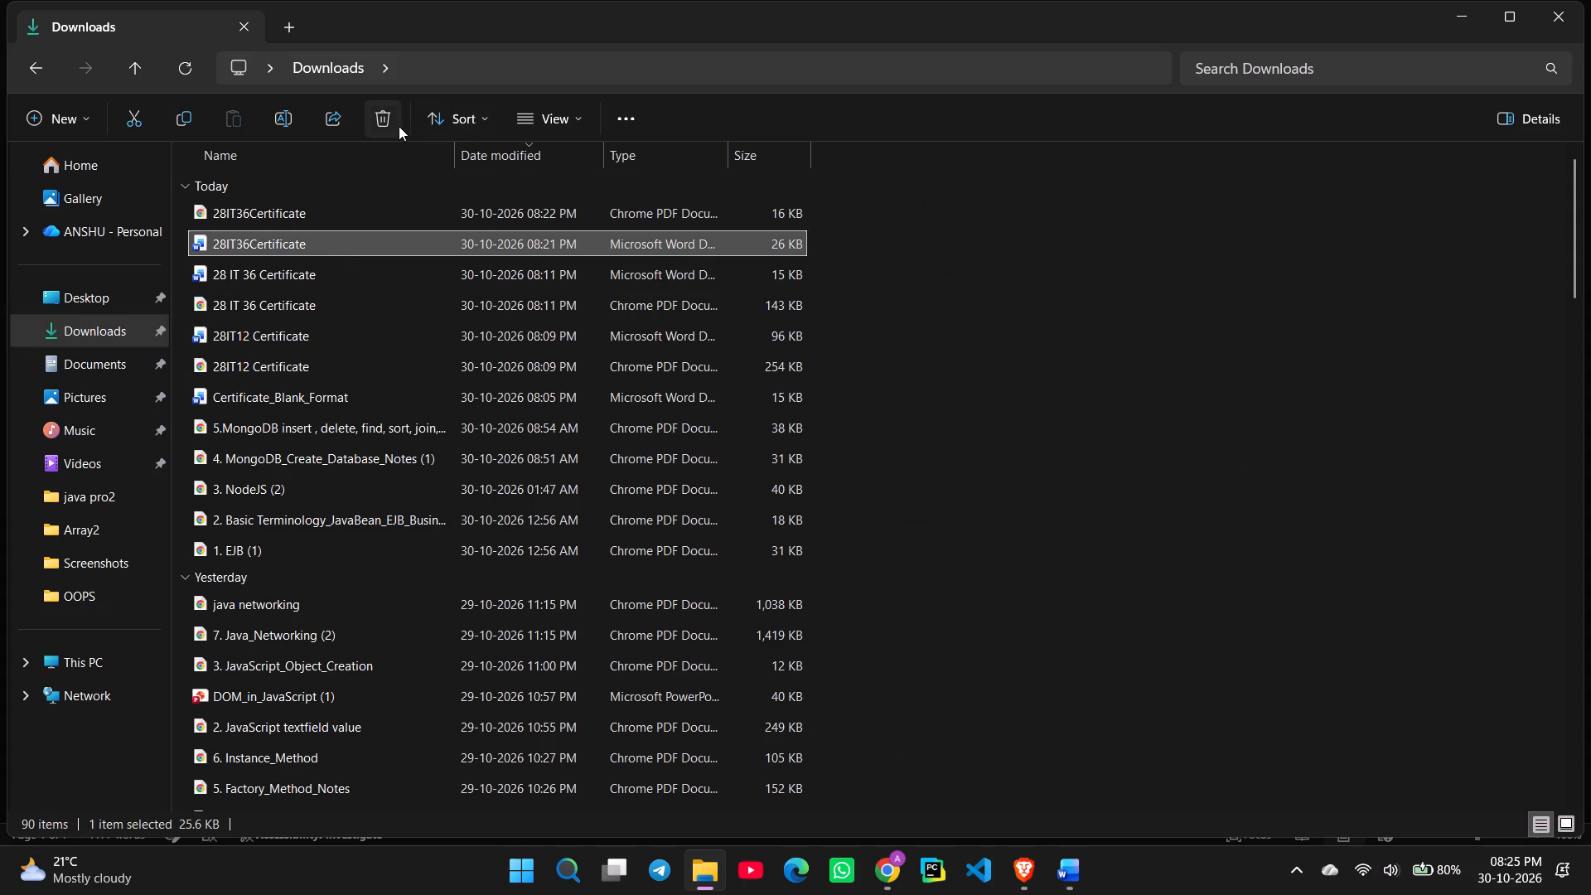
click(349, 237)
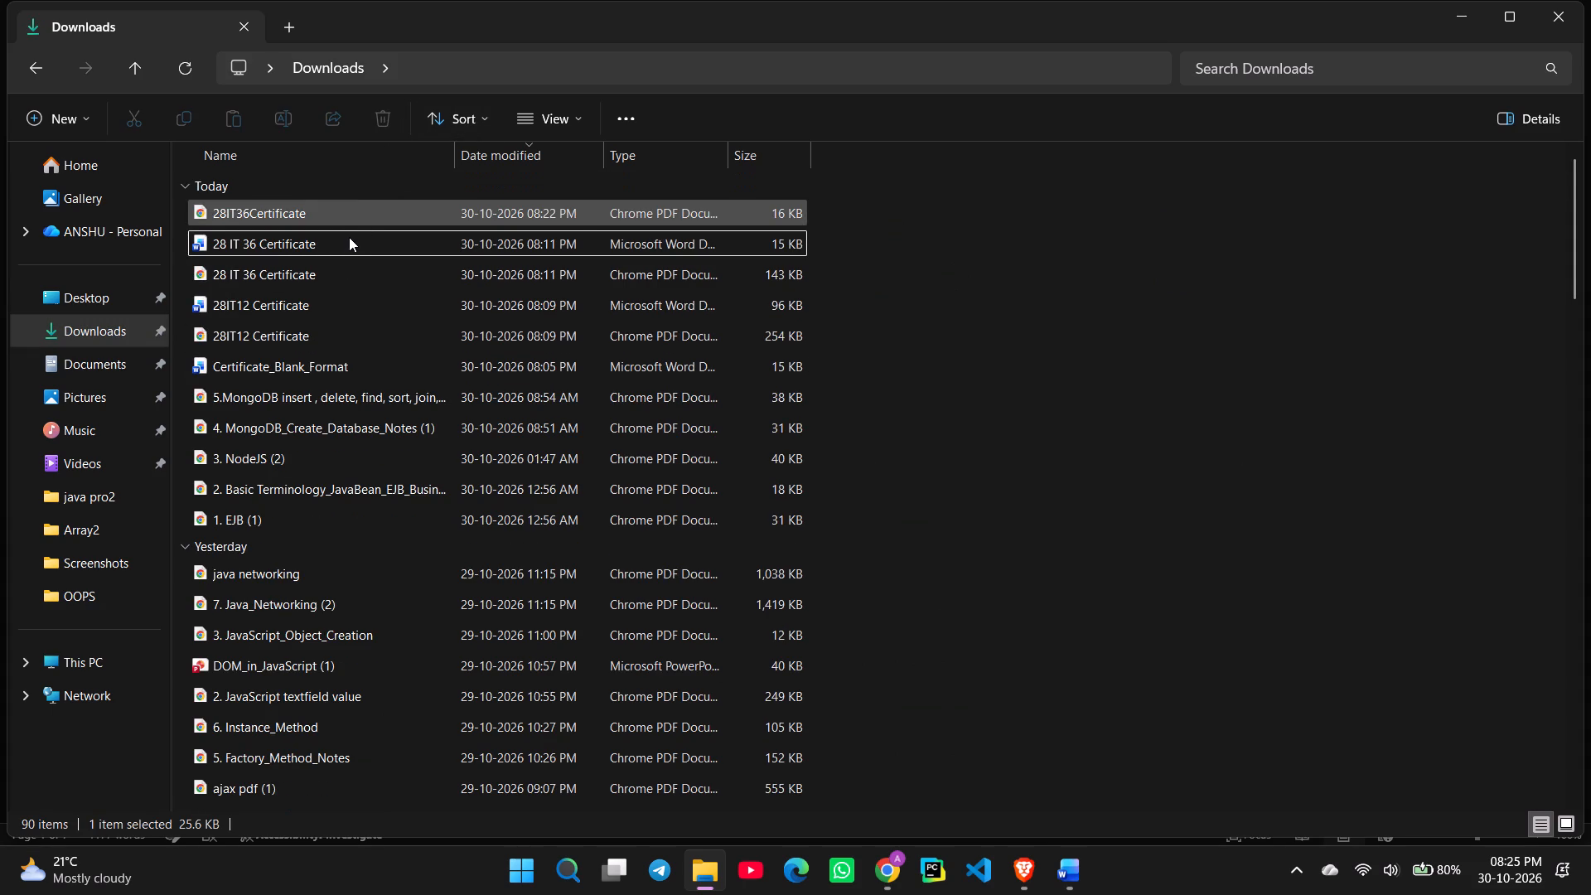
click(389, 120)
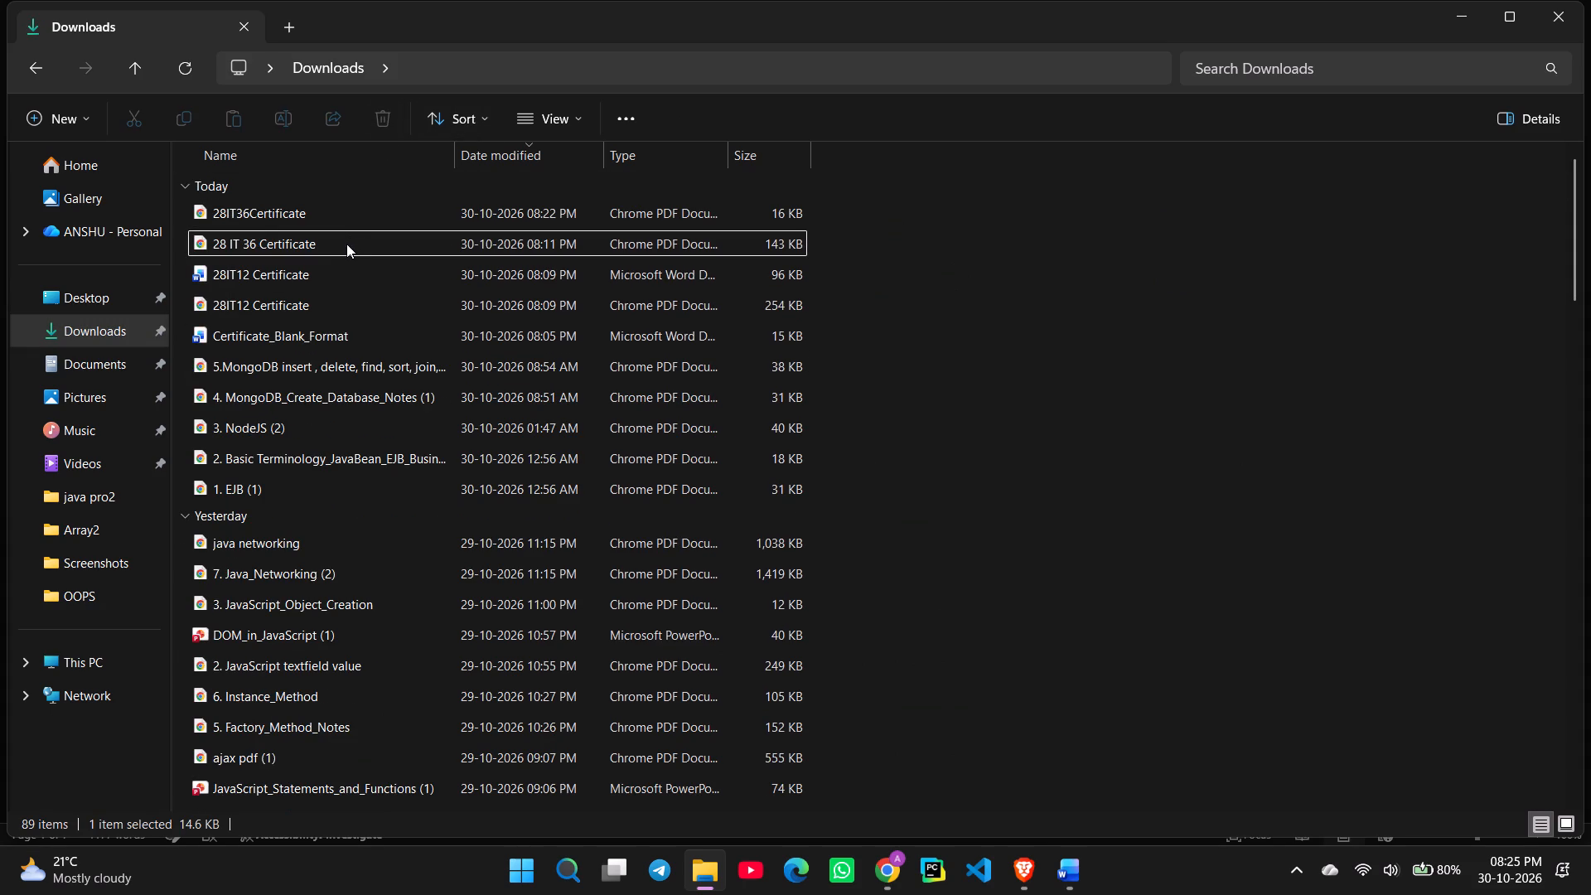
click(346, 244)
click(382, 113)
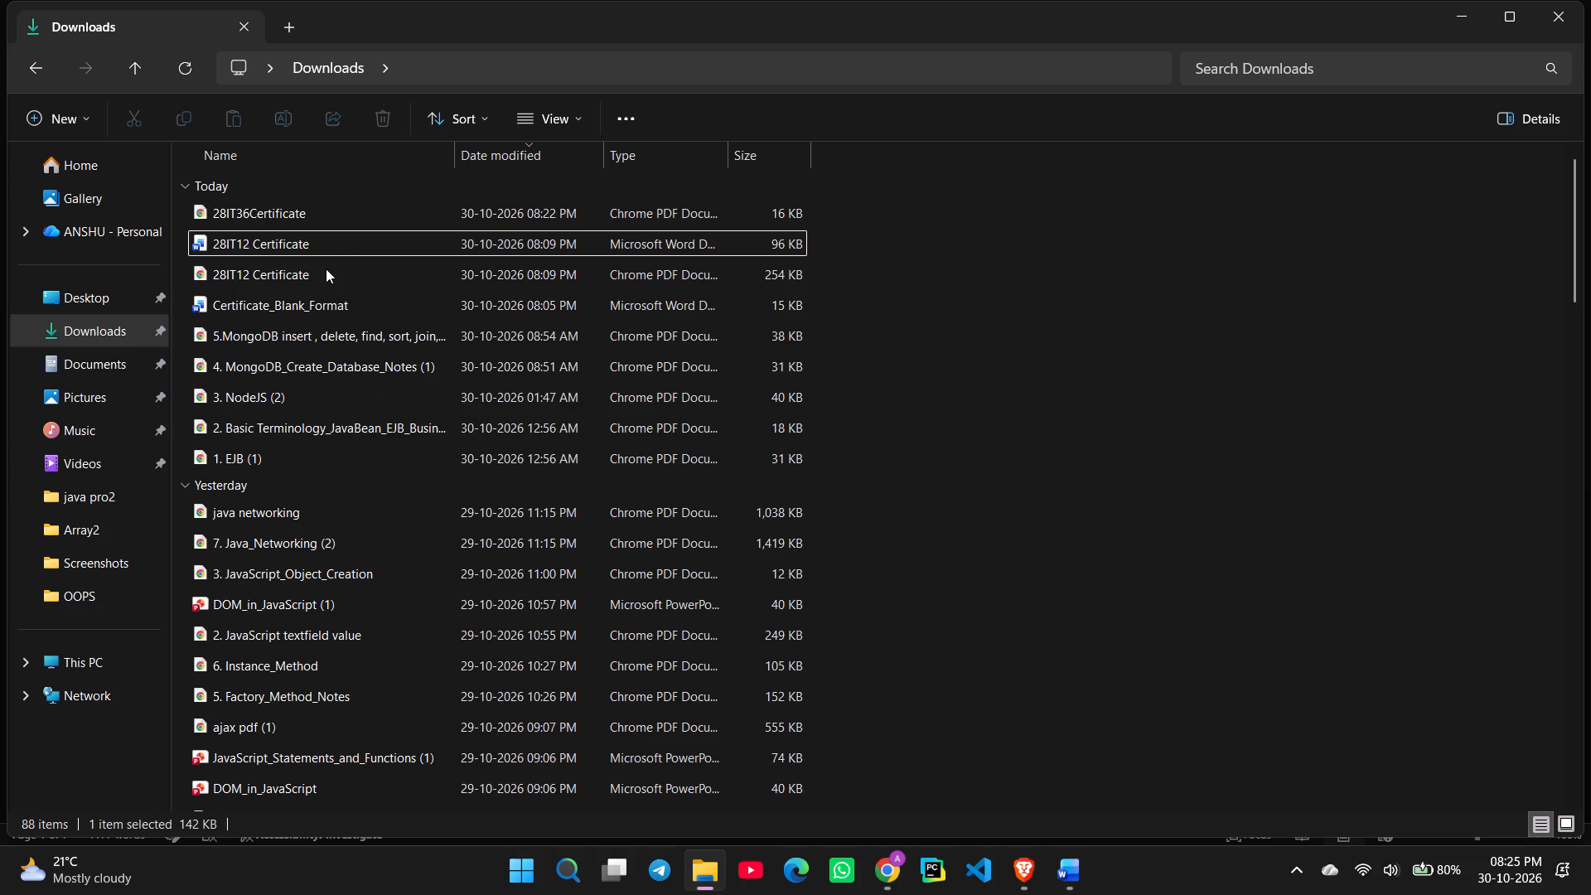
Delete the 28IT12 Certificate PDF and Word files and the Certificate_Blank_Format document from Downloads.
click(326, 268)
click(391, 113)
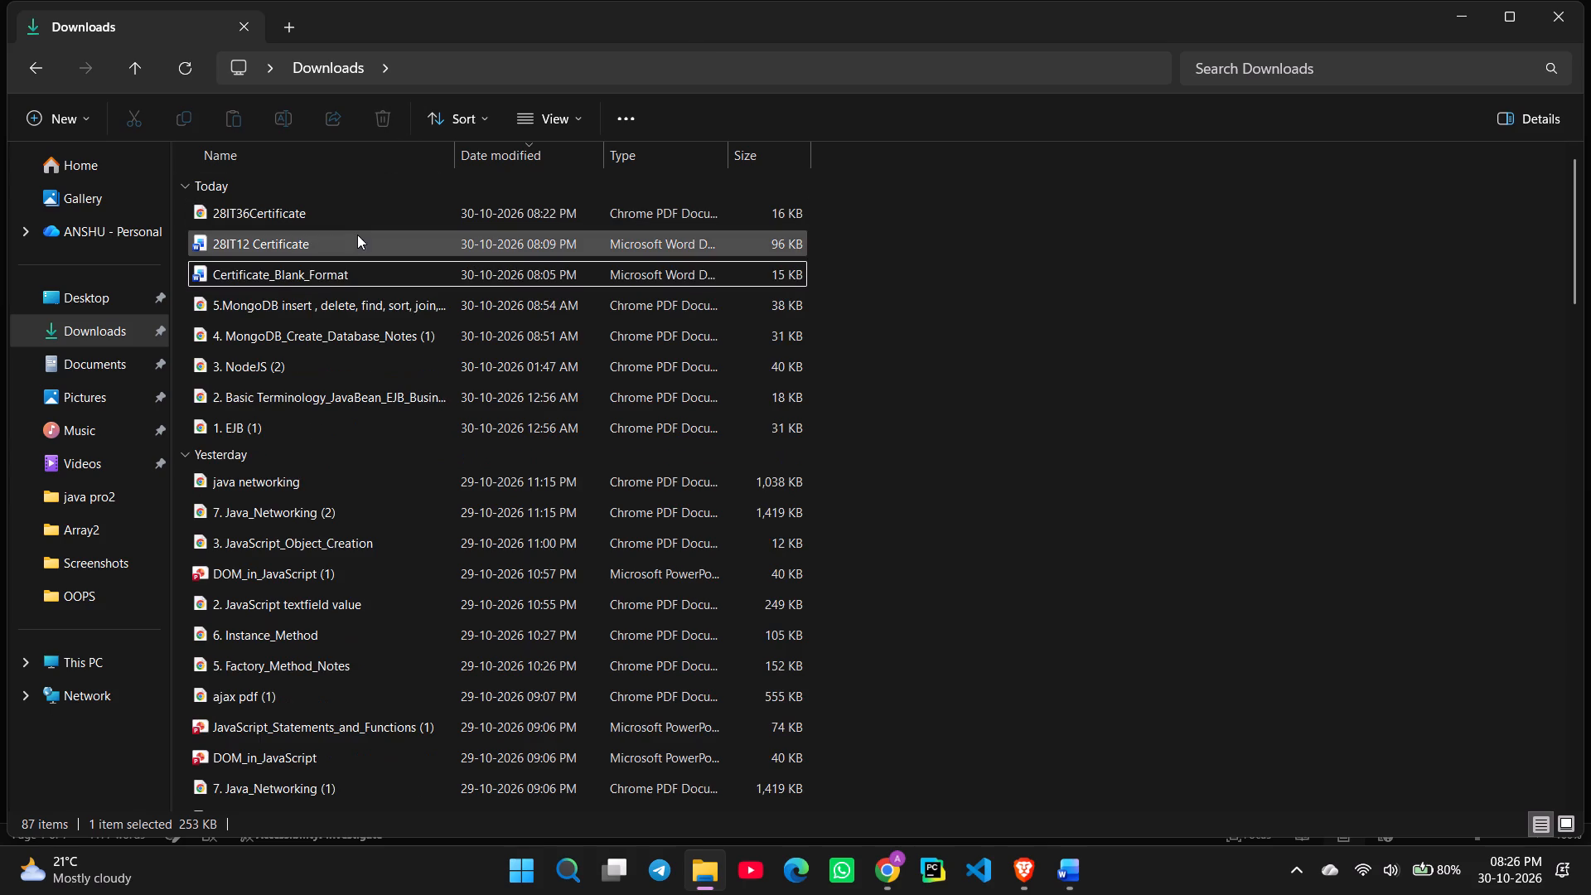
click(350, 270)
click(377, 121)
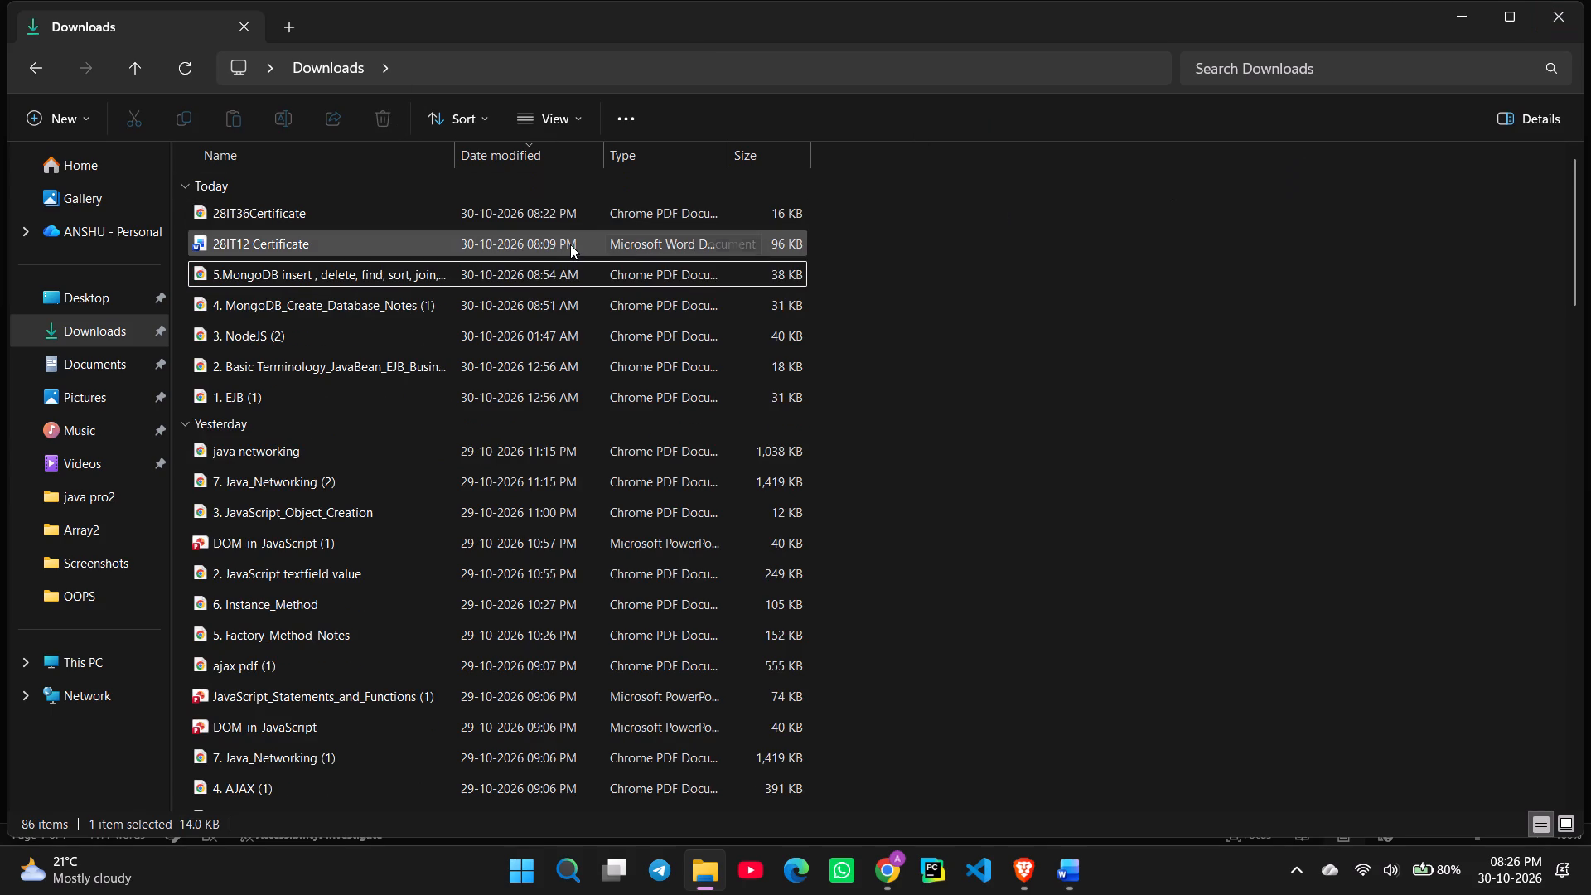
click(570, 244)
click(400, 122)
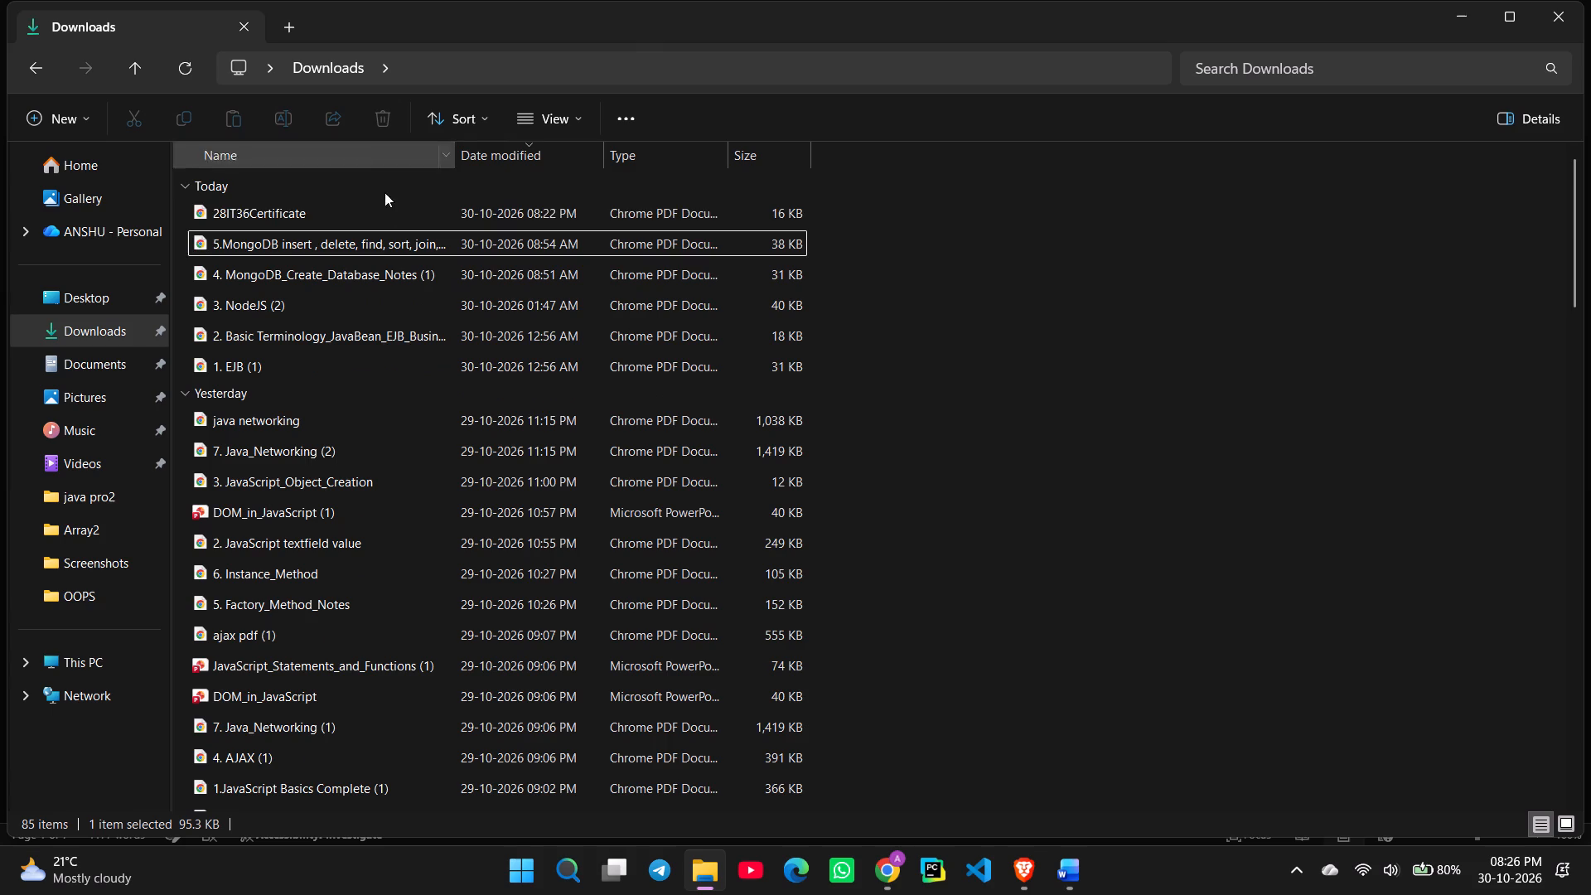
Open the 28IT36Certificate PDF from Downloads to view it.
click(380, 210)
double_click(380, 210)
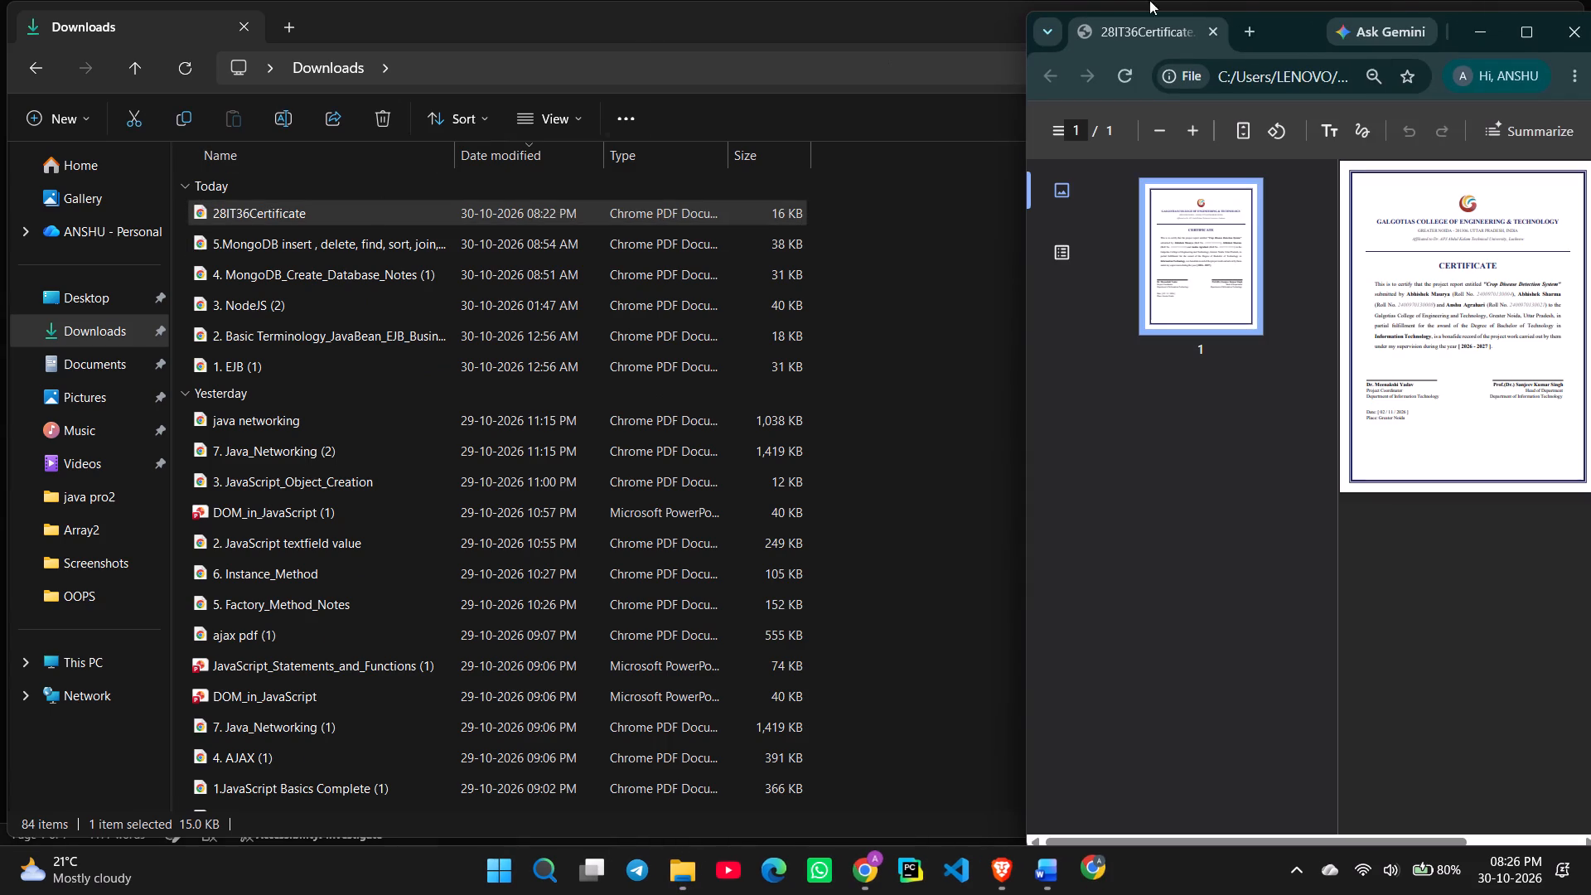
Close the 28IT36Certificate PDF, the Synopsis document and the Downloads folder window.
click(1517, 35)
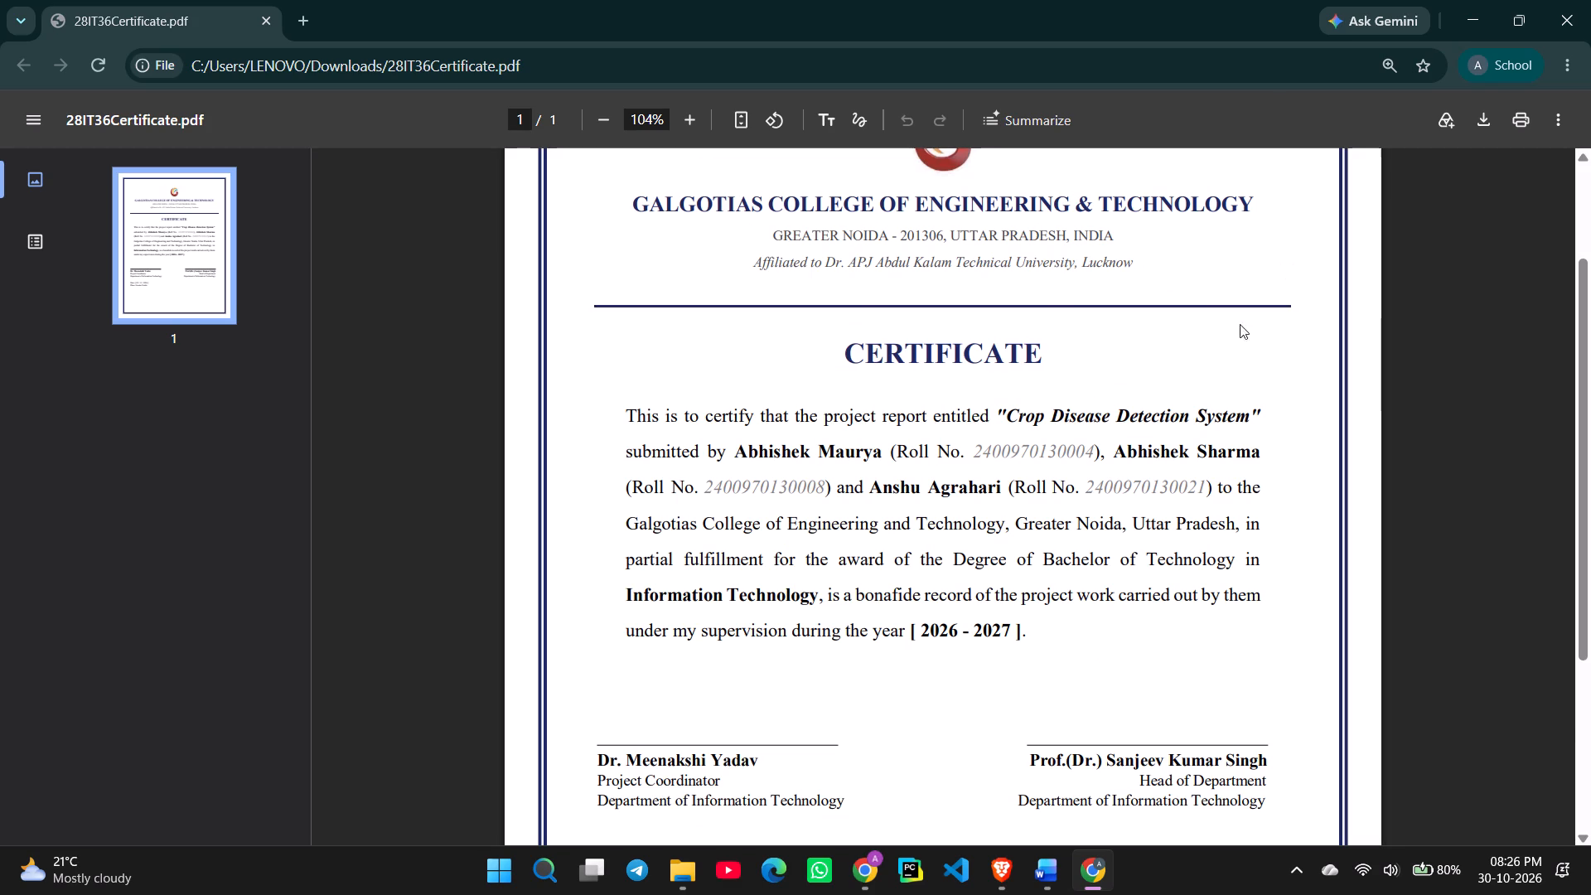
click(1582, 10)
click(1590, 0)
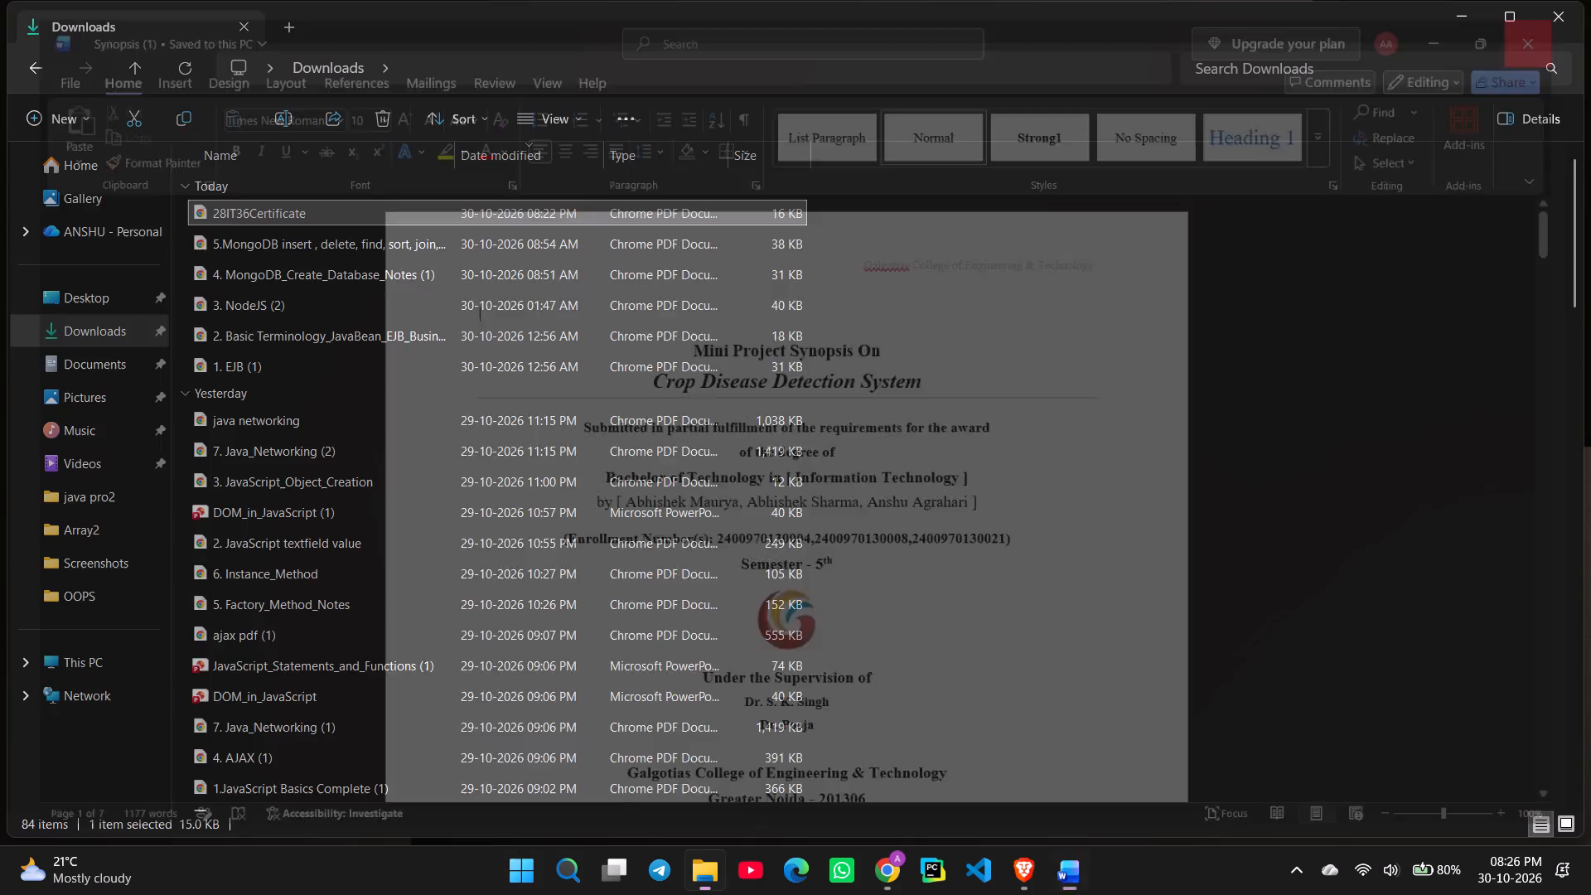
click(1559, 12)
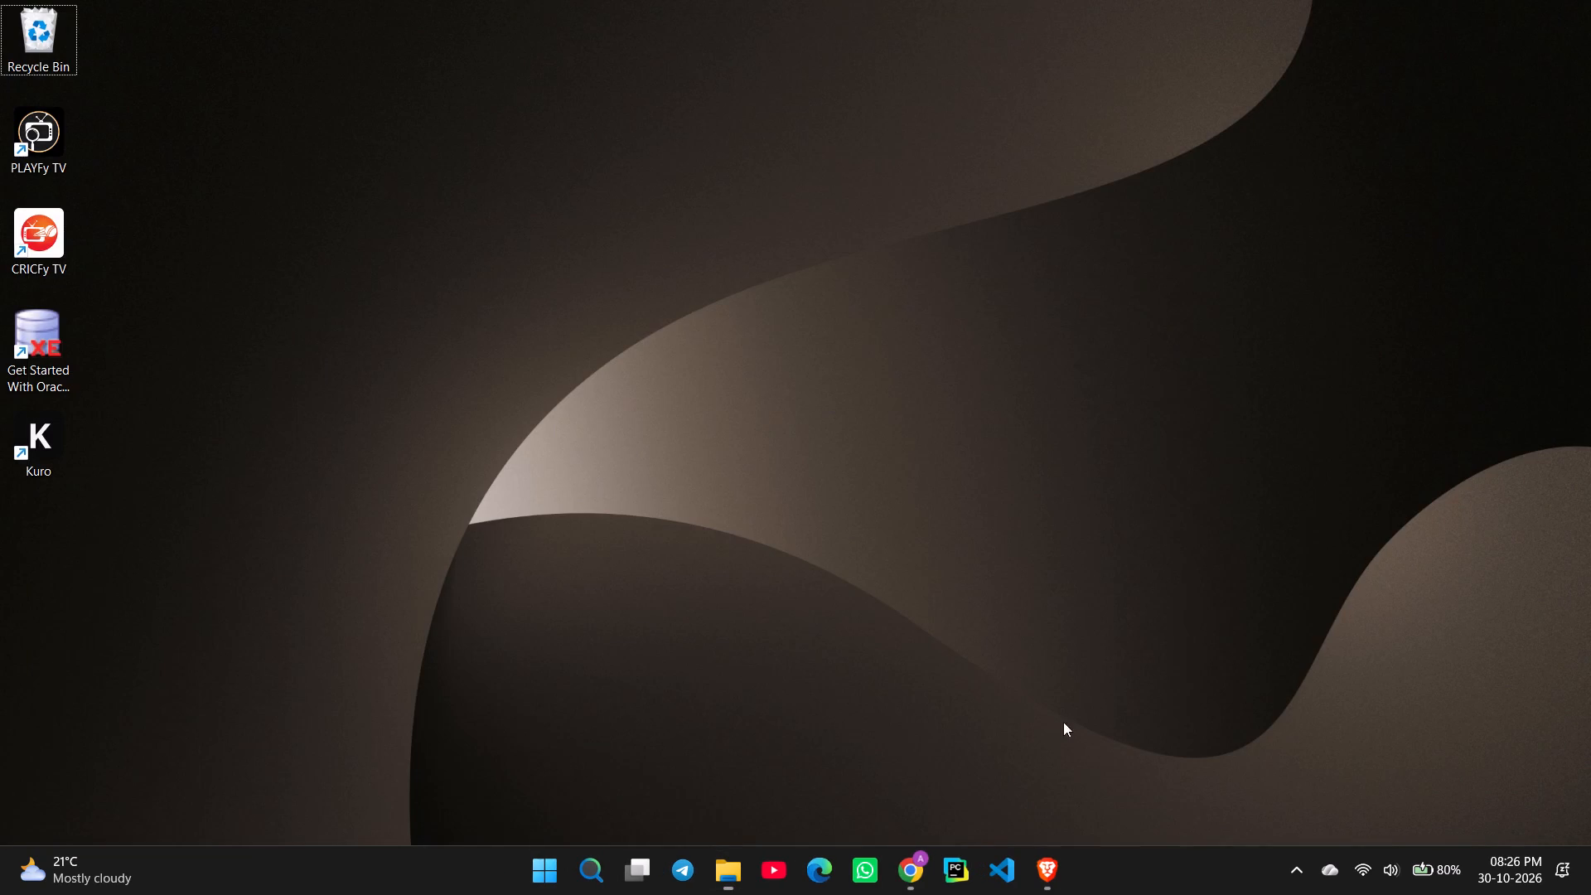
Switch to the galgotiacollege.edu Chrome profile, dismiss the account's recovery phone suggestion and close that profile's window.
click(919, 768)
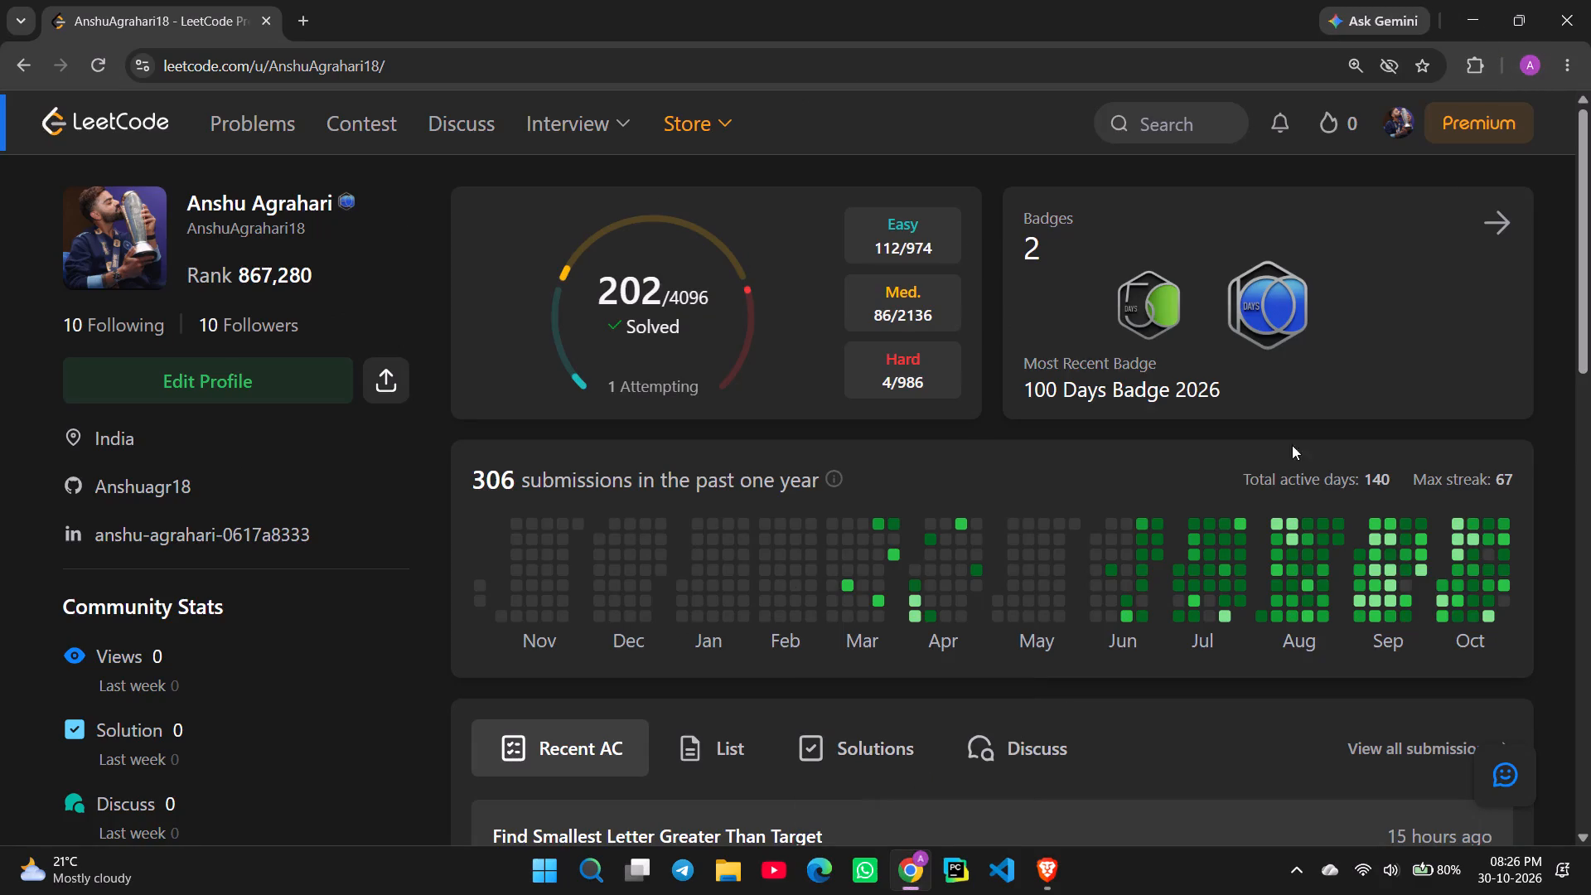
click(1524, 69)
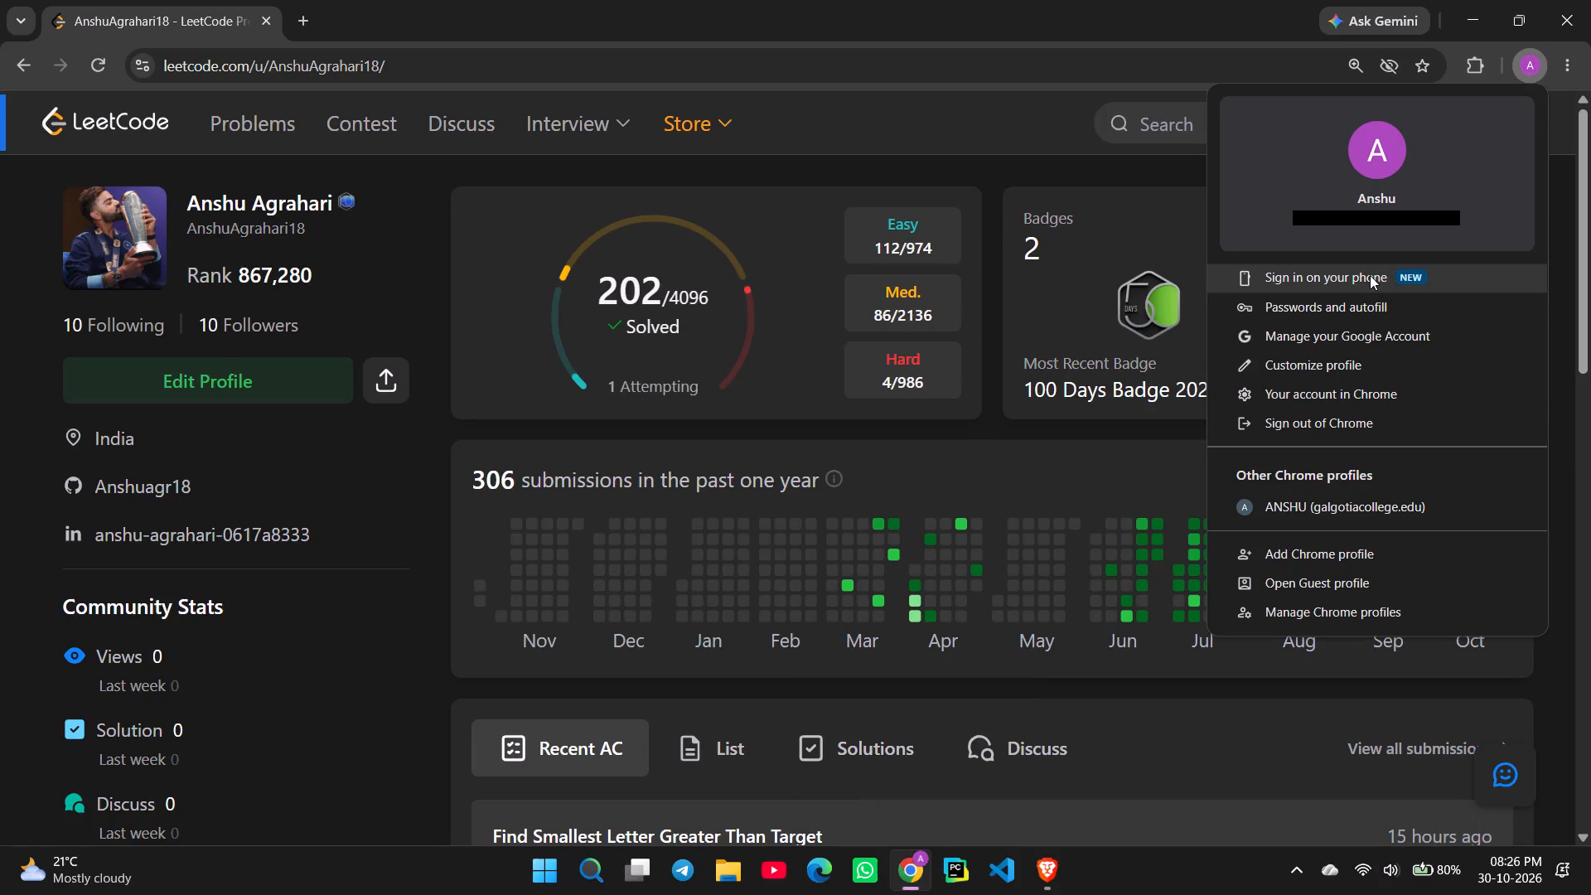
click(1308, 495)
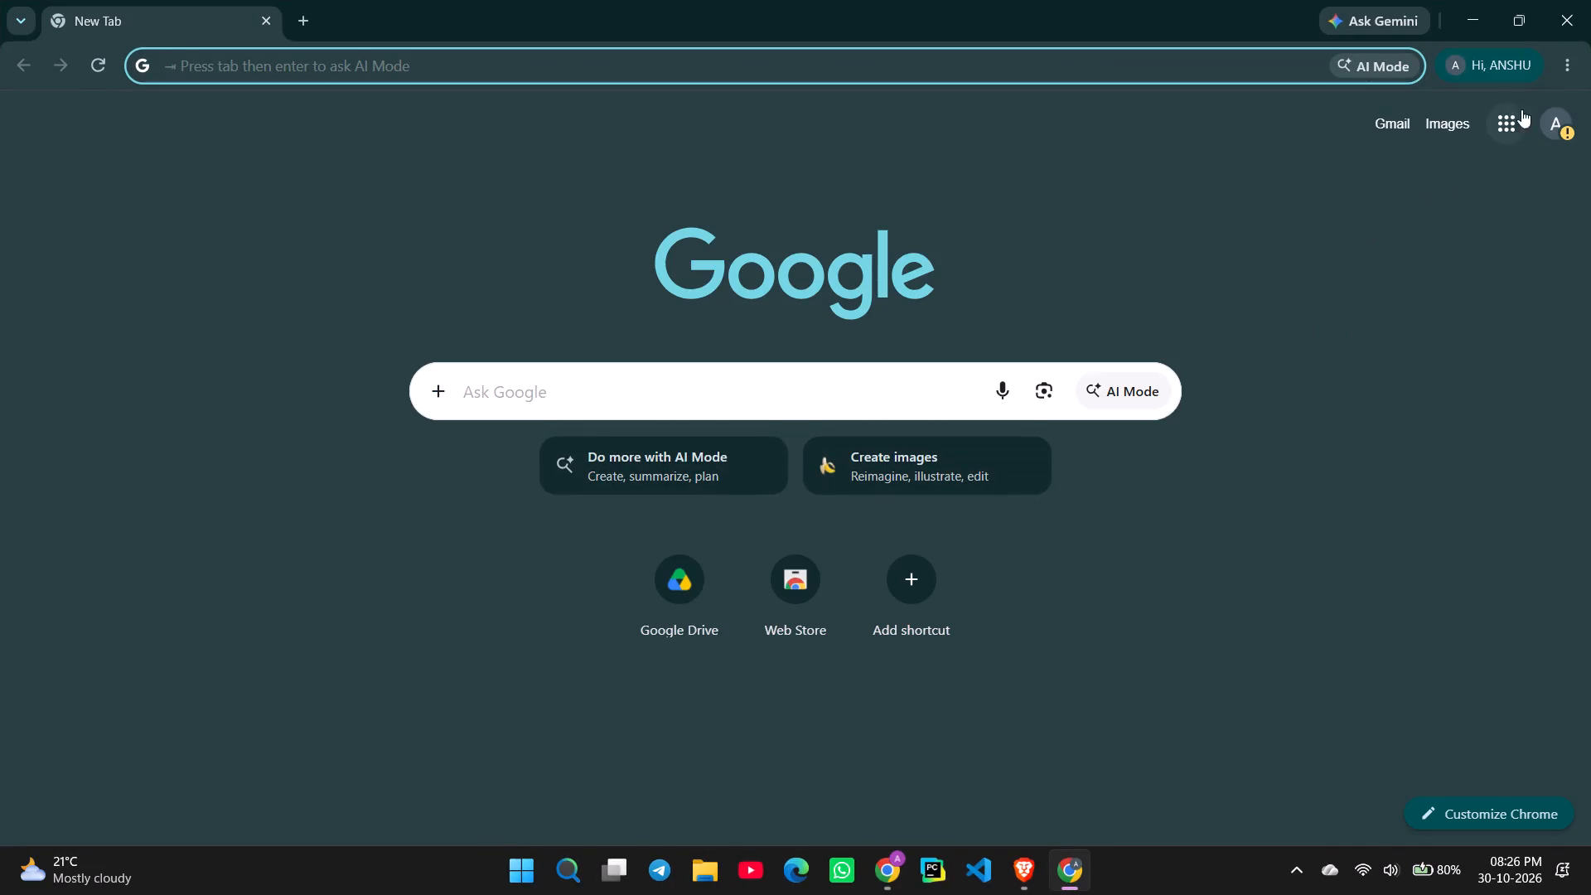
click(1569, 129)
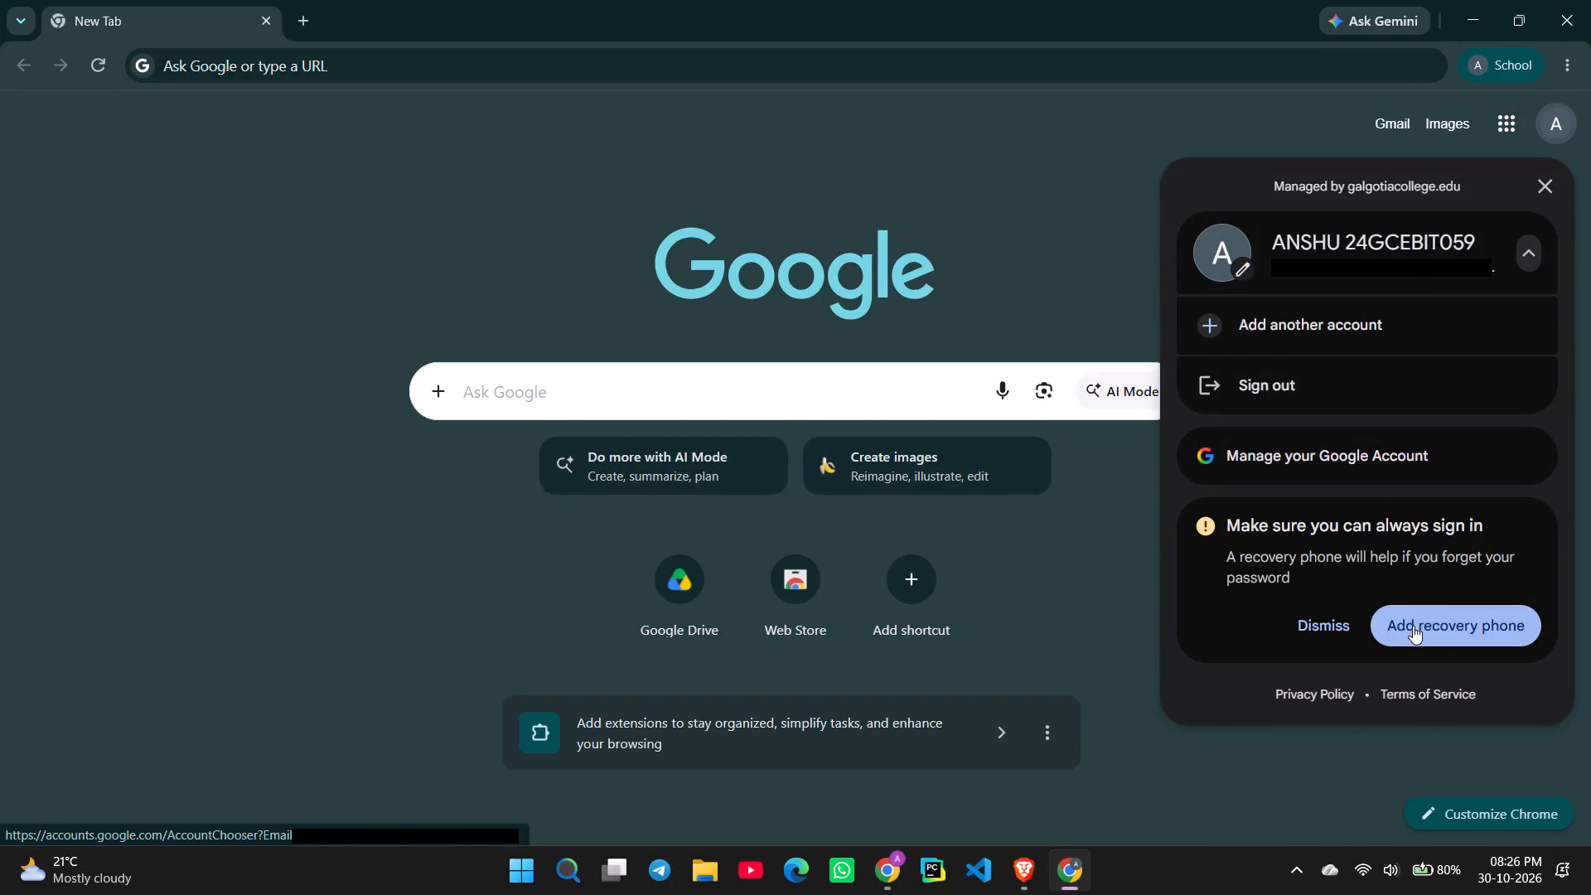
click(1342, 623)
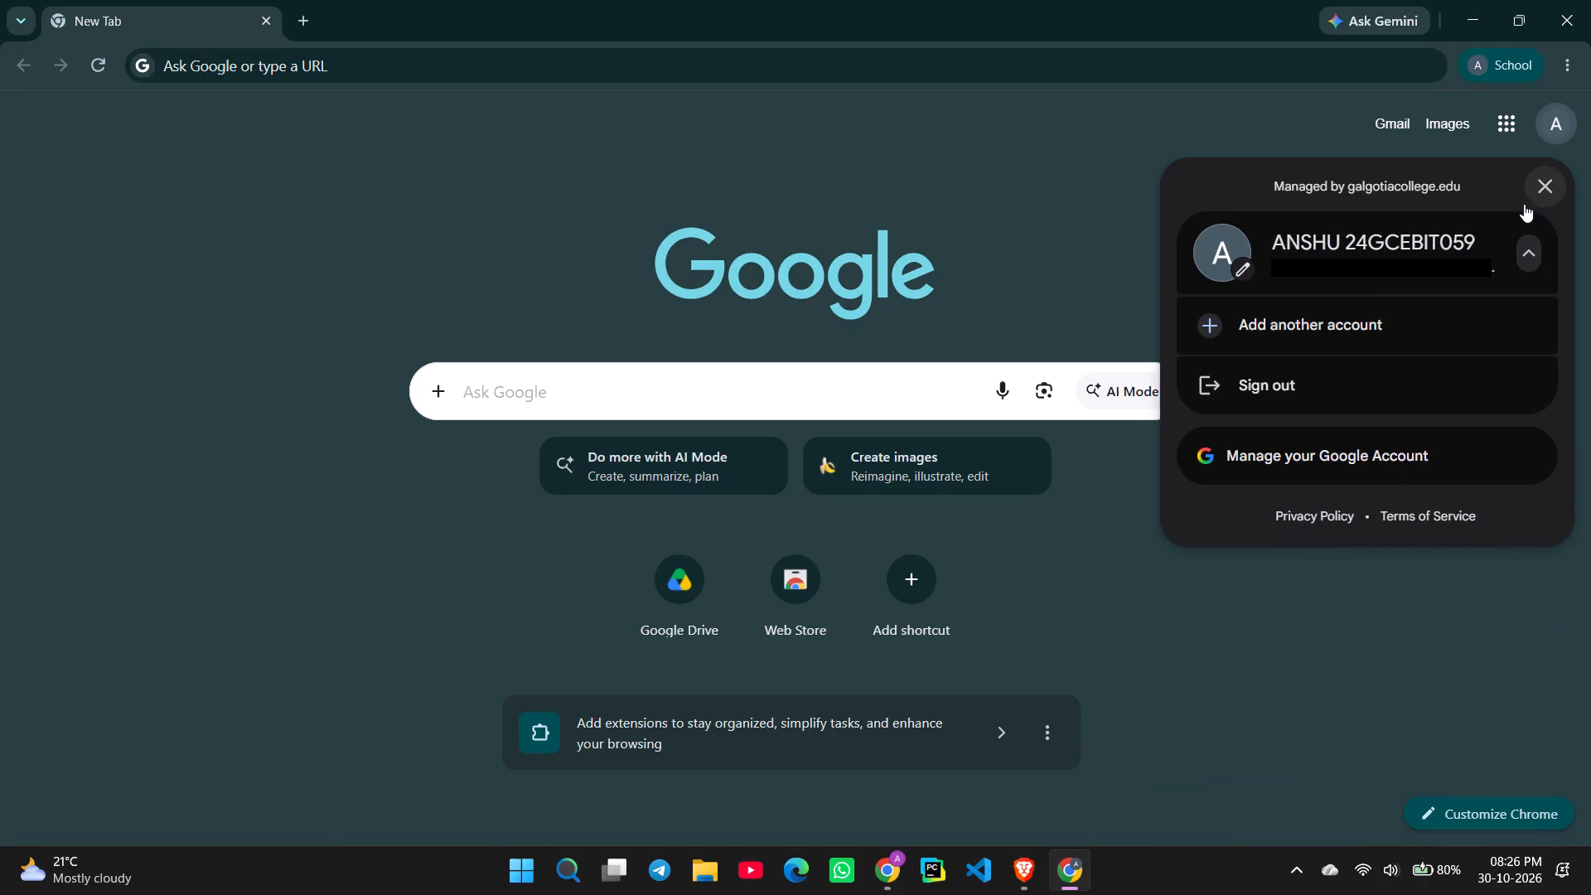
click(1532, 197)
click(1583, 7)
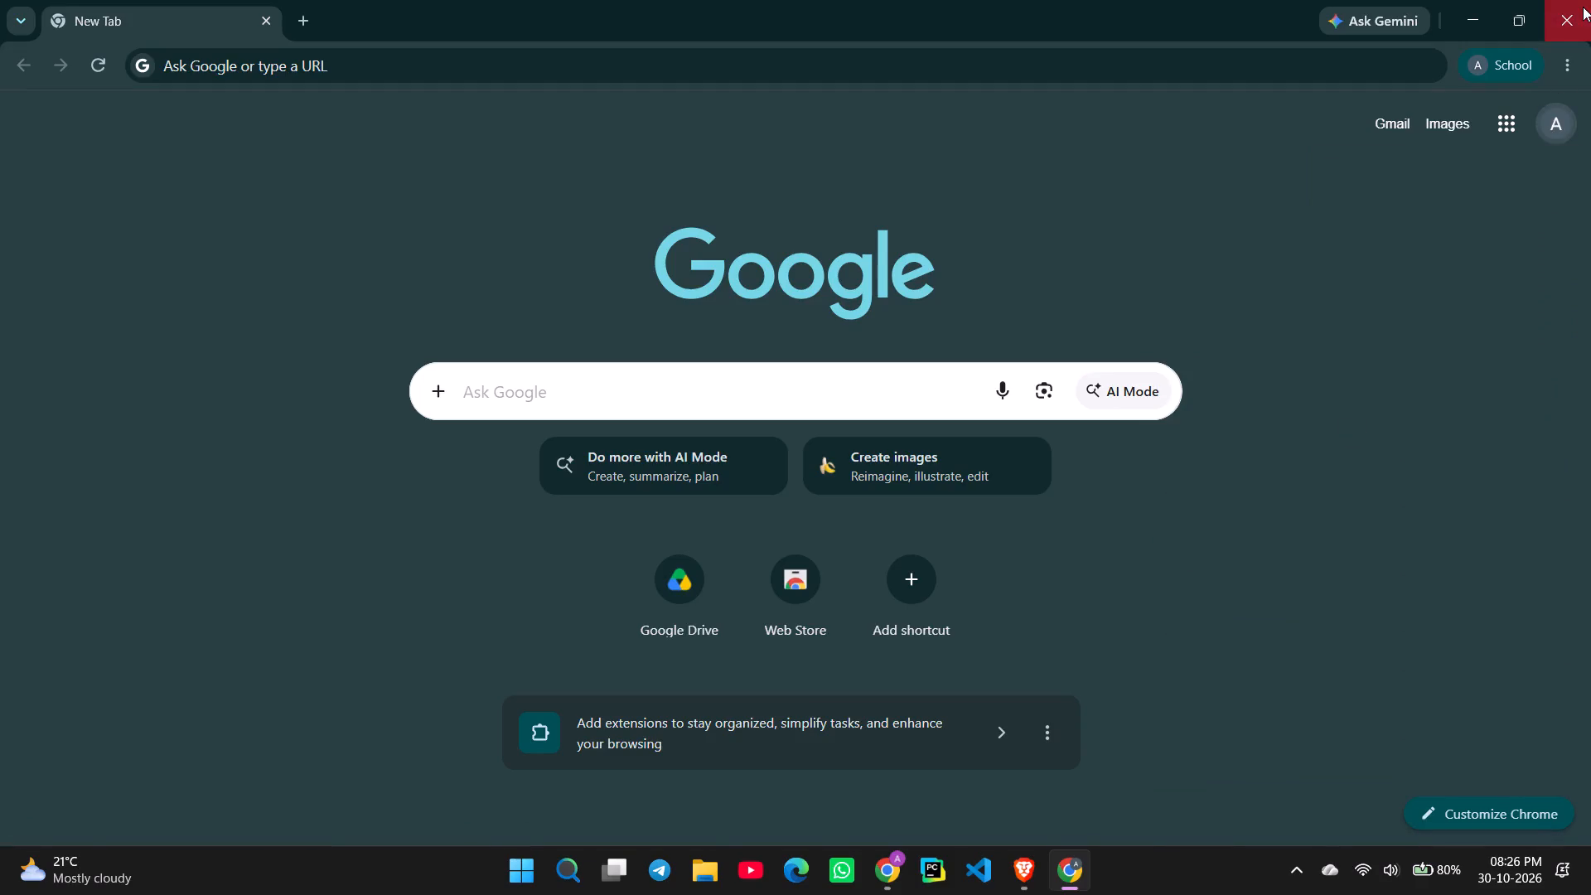
Close the remaining Chrome window with the LeetCode profile page.
click(1518, 80)
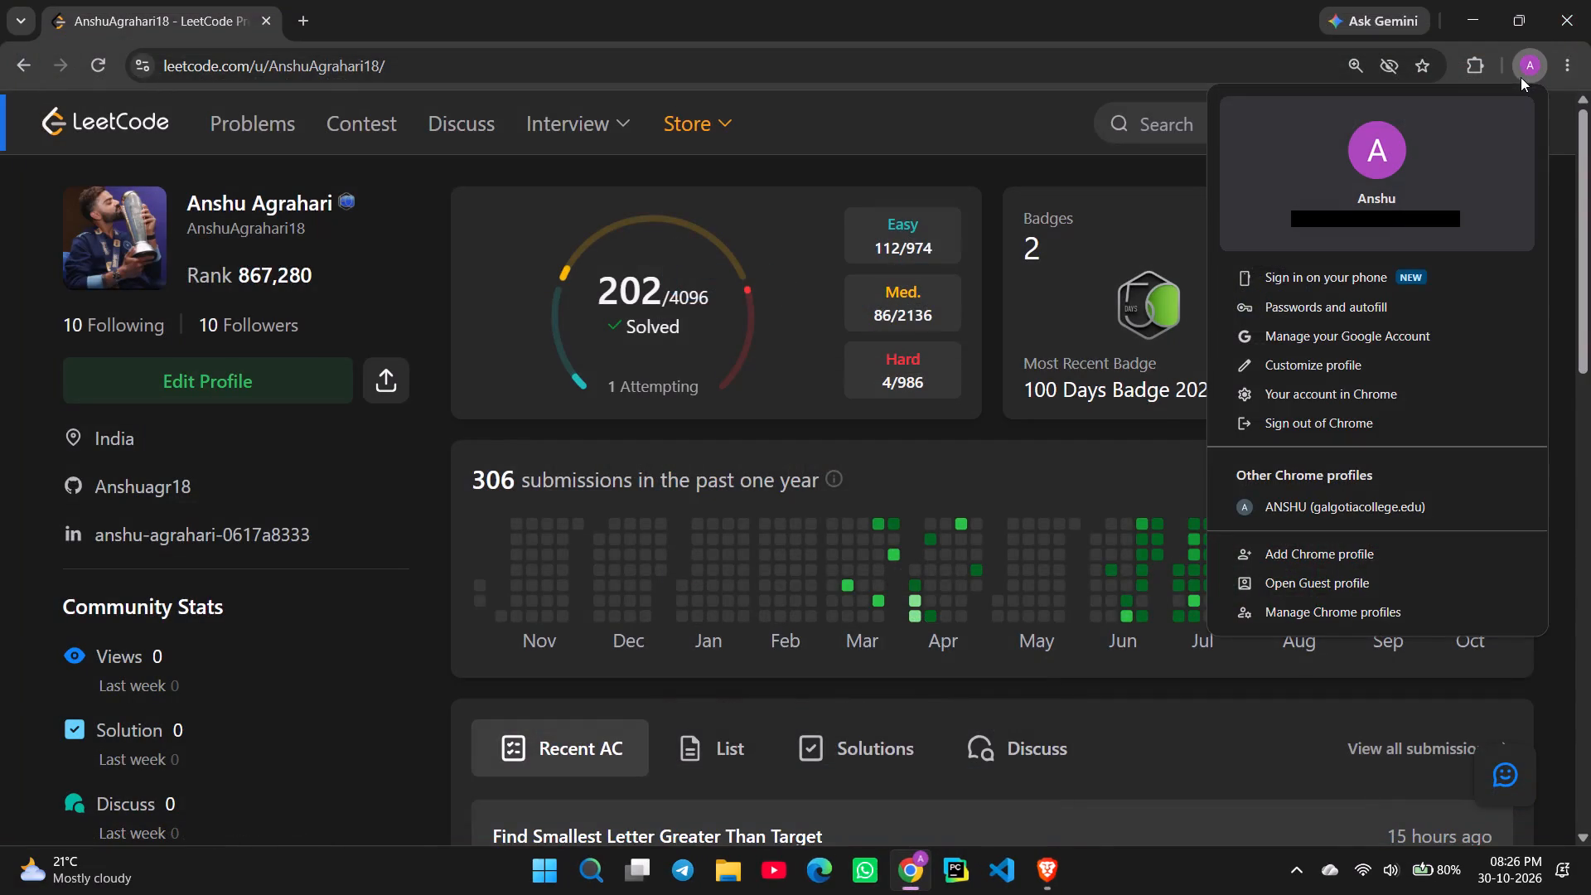
click(1575, 17)
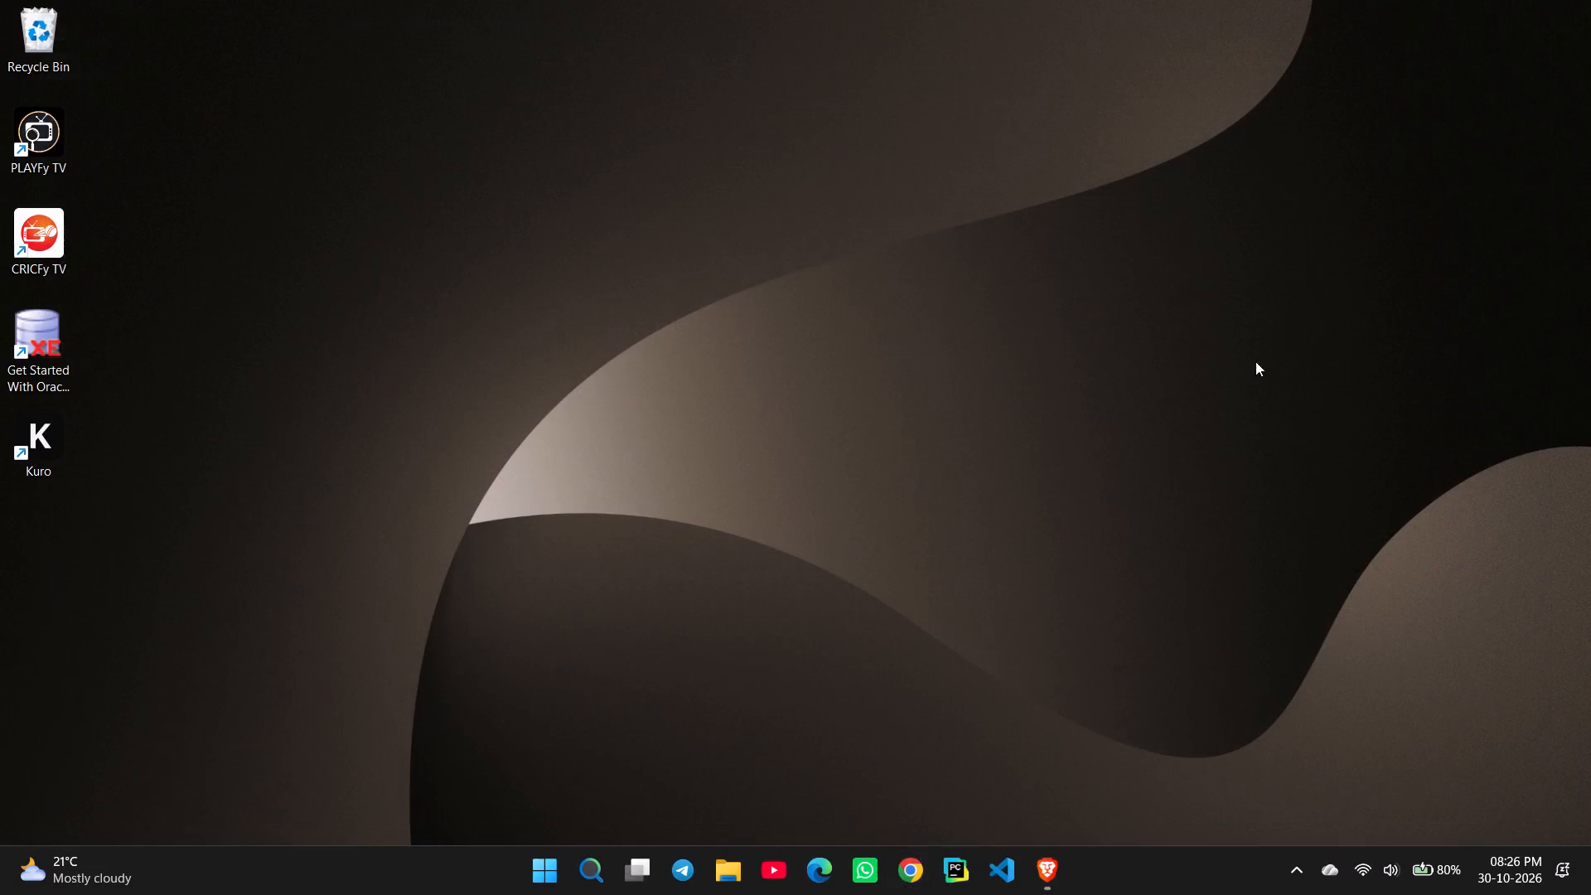
Reopen Chrome with the Person 1 profile and open the LeetCode Explore page from its shortcut.
click(912, 860)
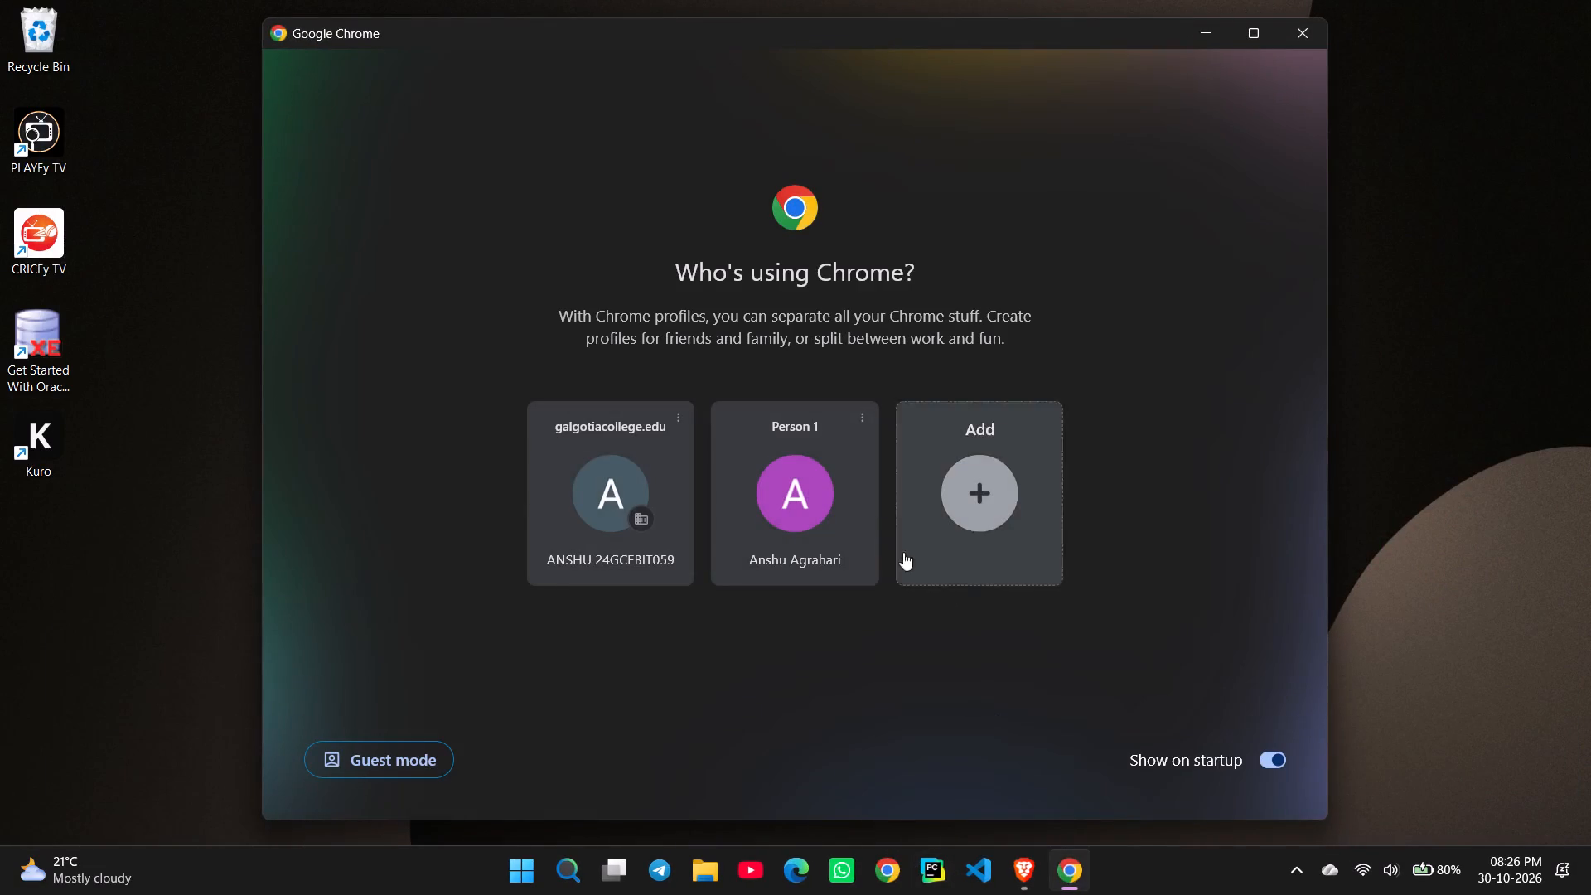
click(773, 535)
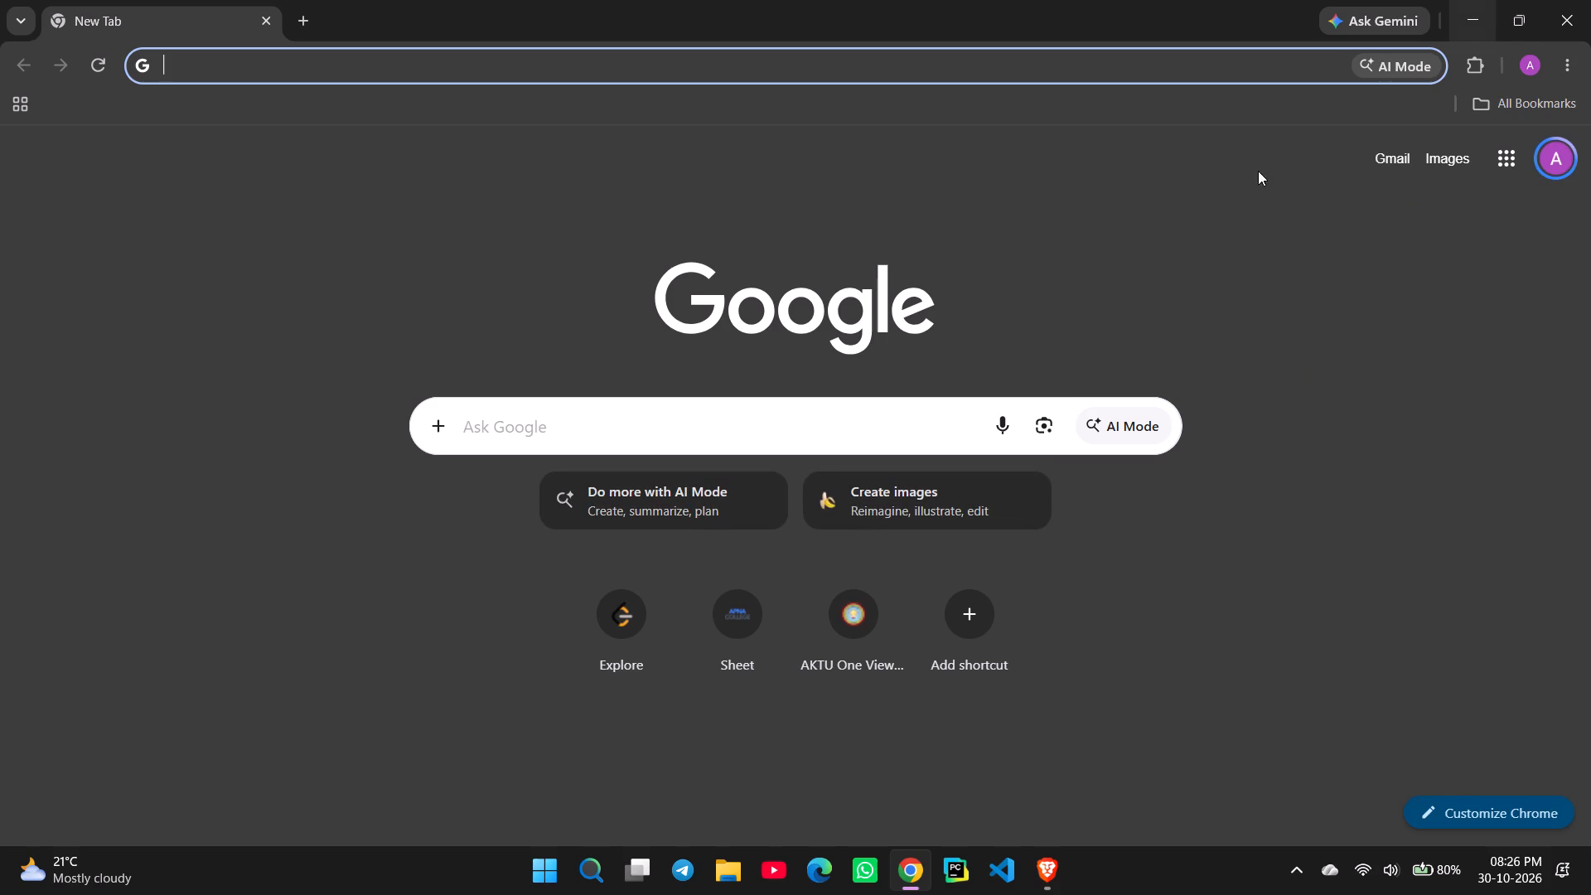
click(621, 629)
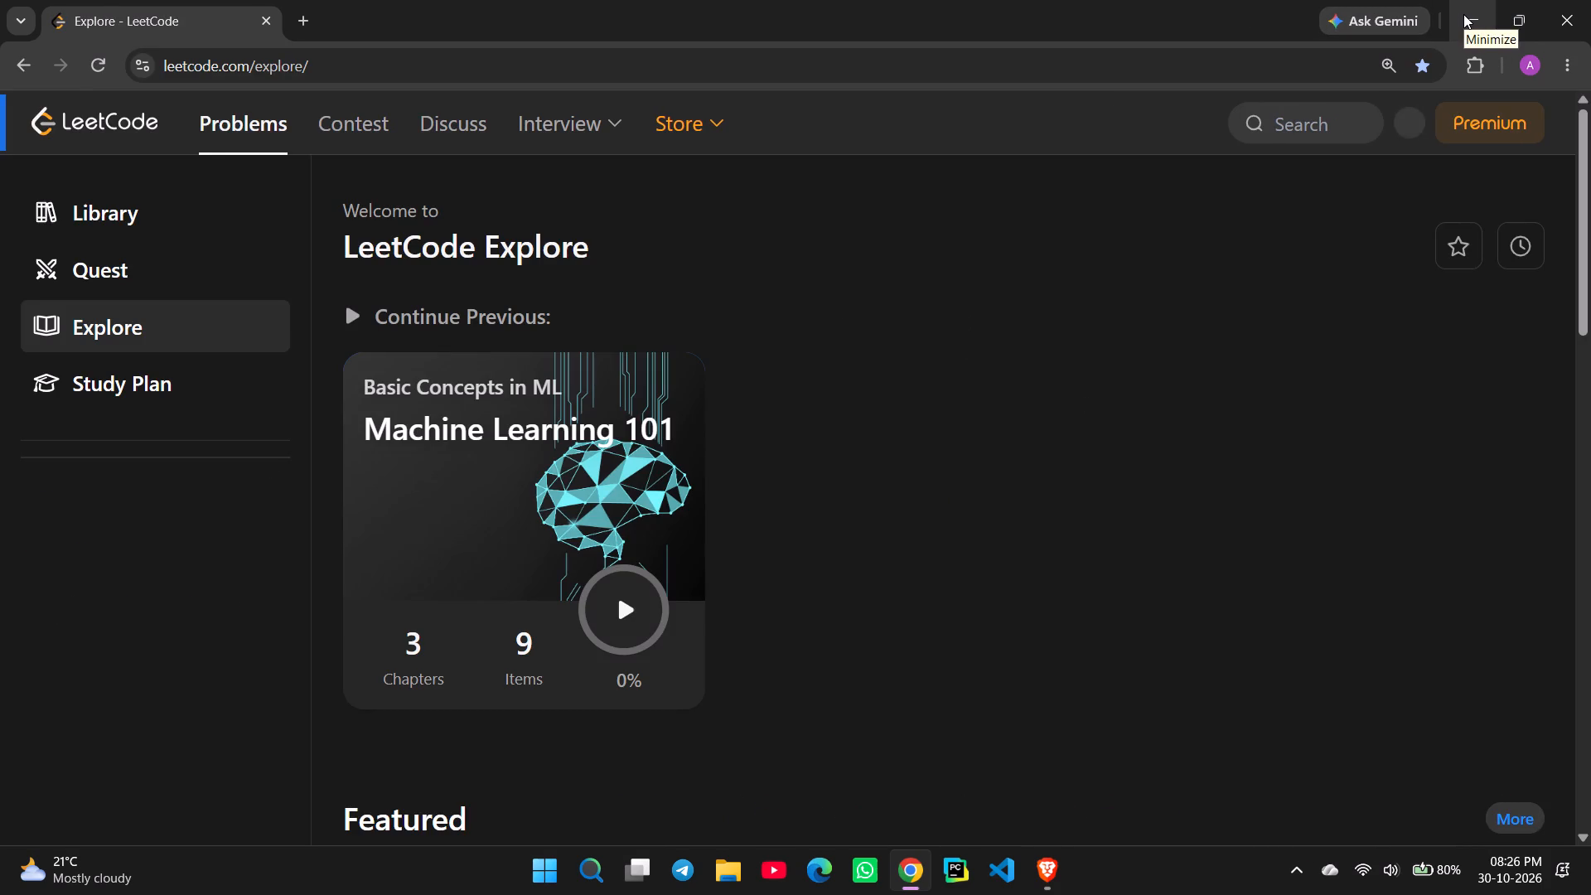
Open today's LeetCode daily question from the streak counter.
click(1400, 128)
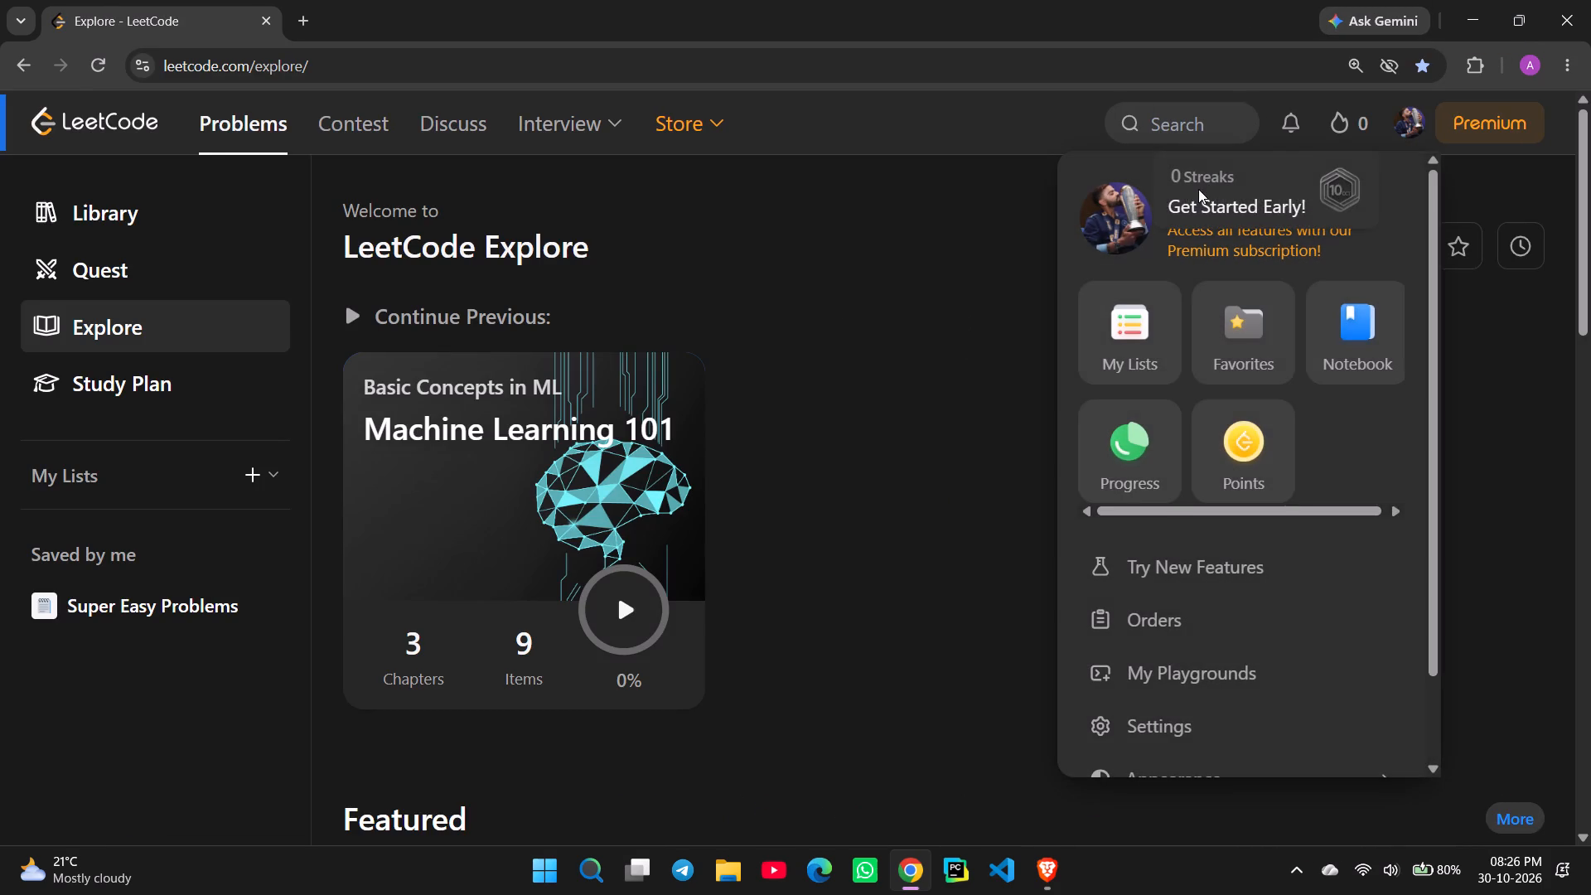
click(1335, 134)
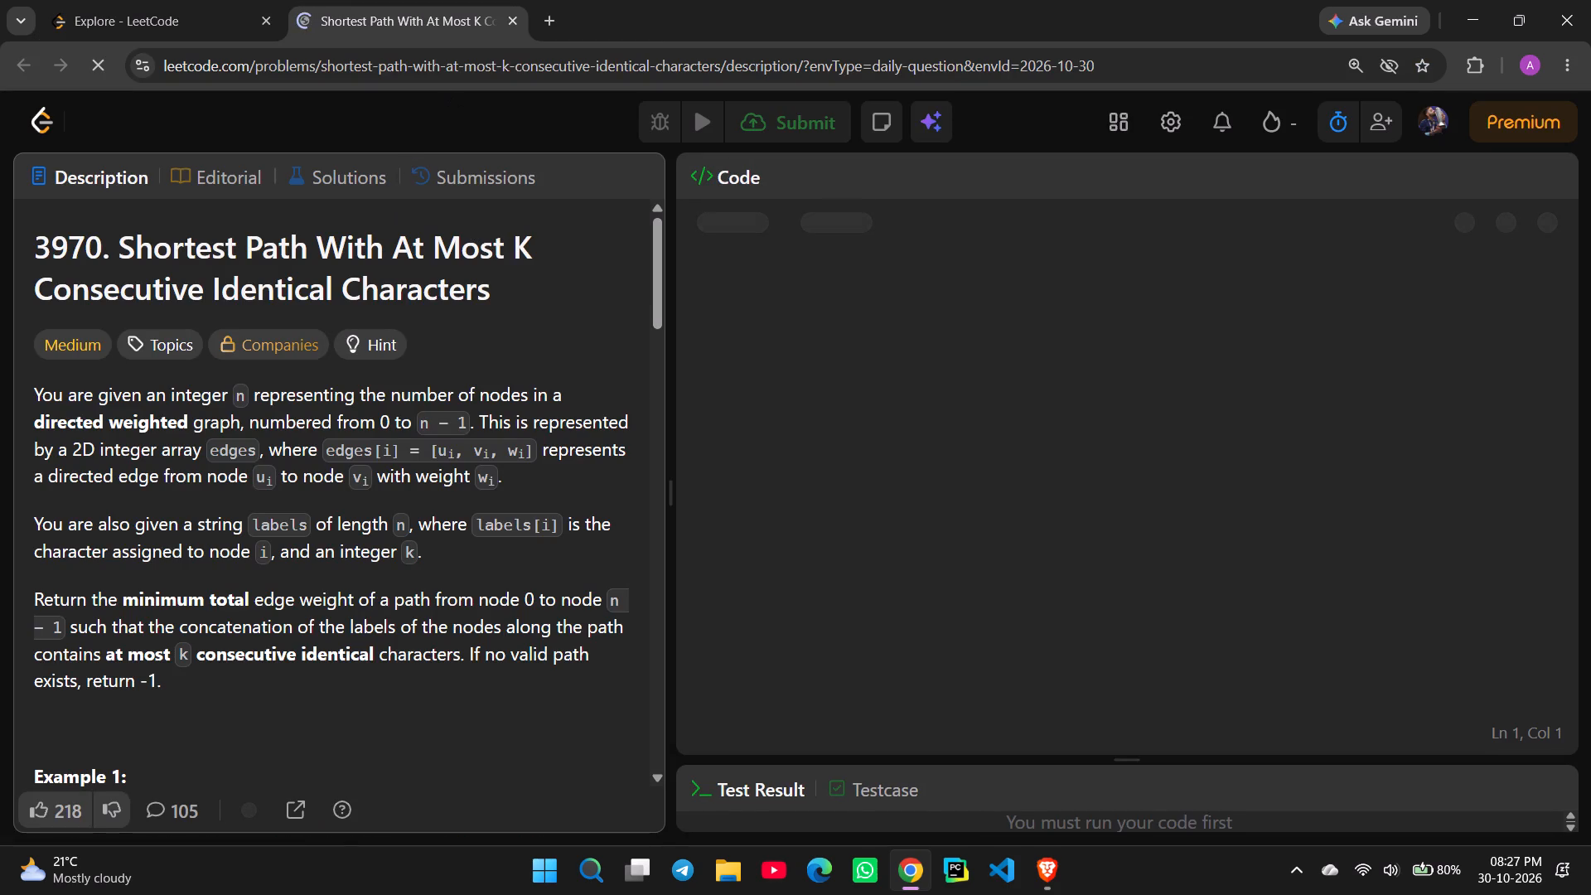
Return to the LeetCode Explore page and open the Problems library there.
click(171, 17)
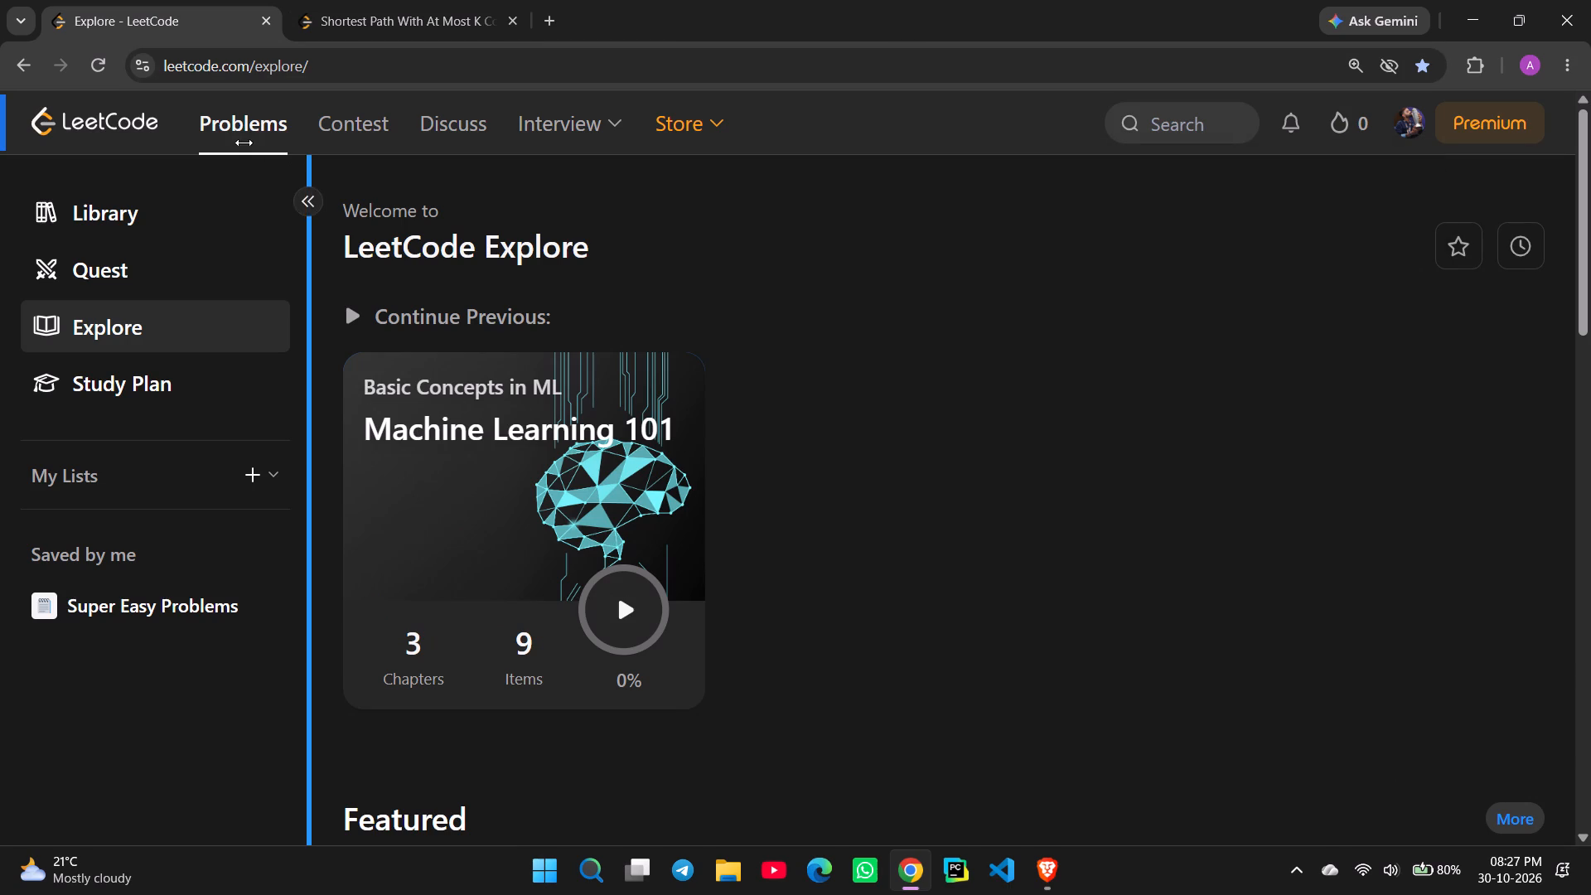
click(246, 127)
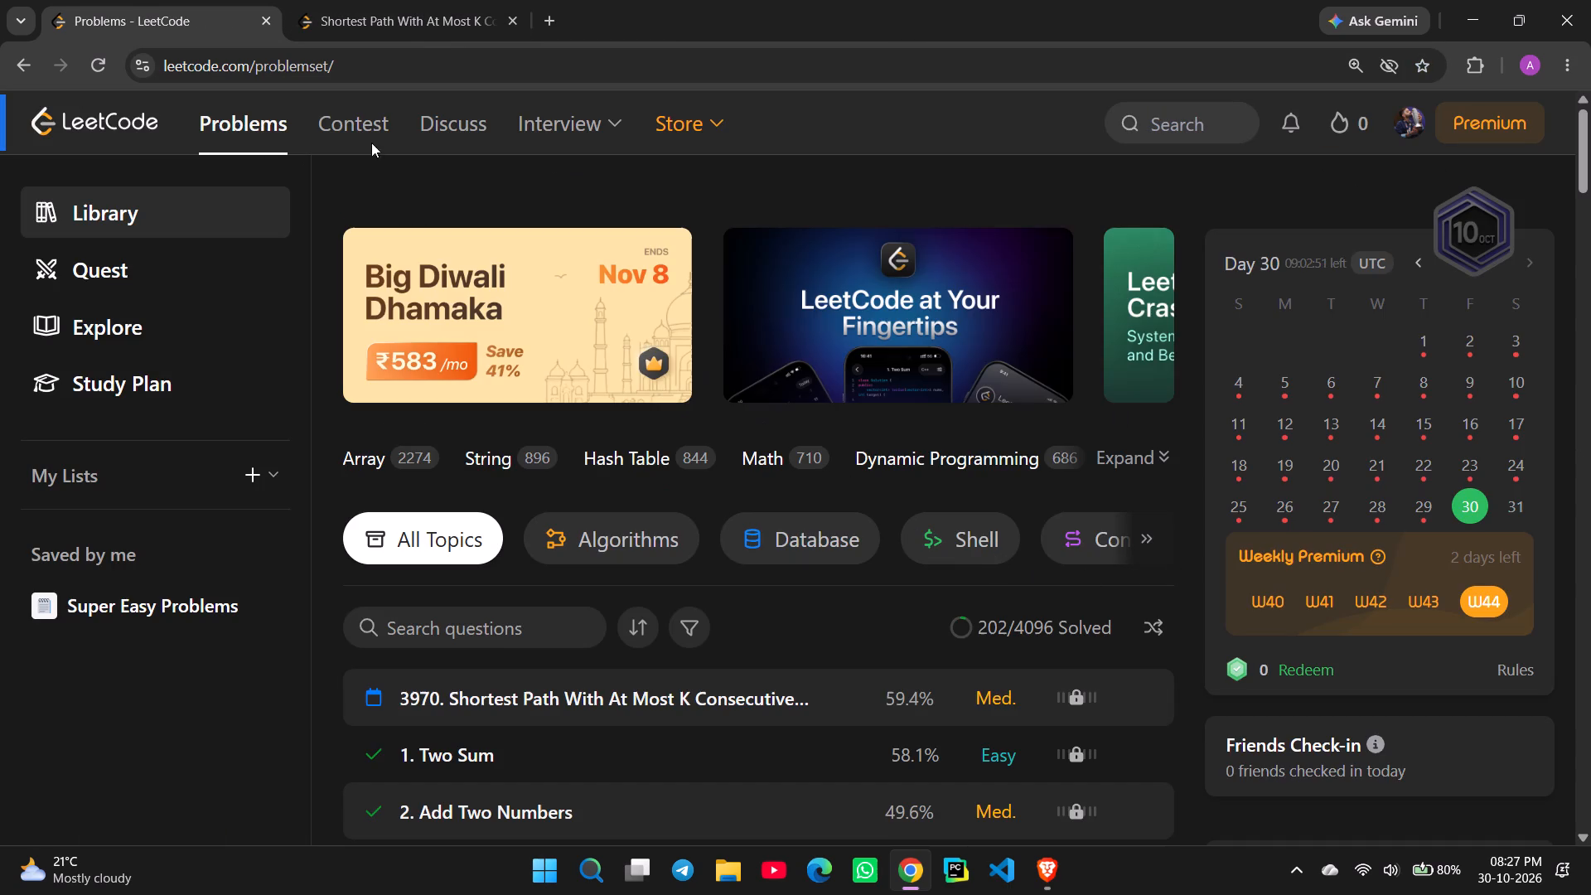
Close the daily question tab, Shortest Path With At Most K Consecutive Identical Characters, and minimize the Chrome window.
click(379, 13)
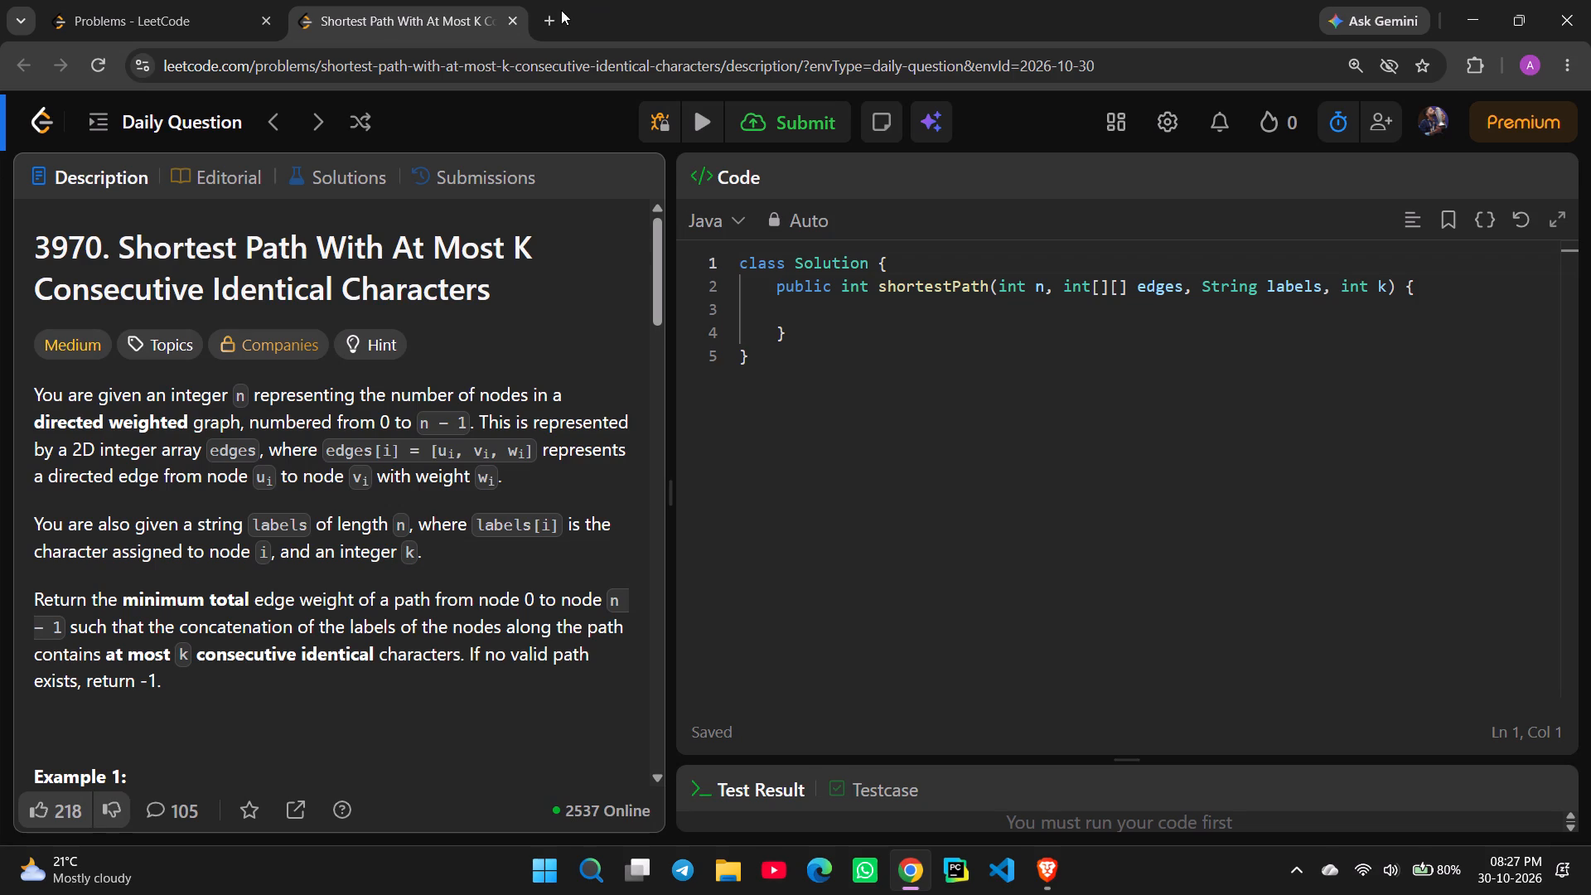
click(511, 17)
click(1471, 9)
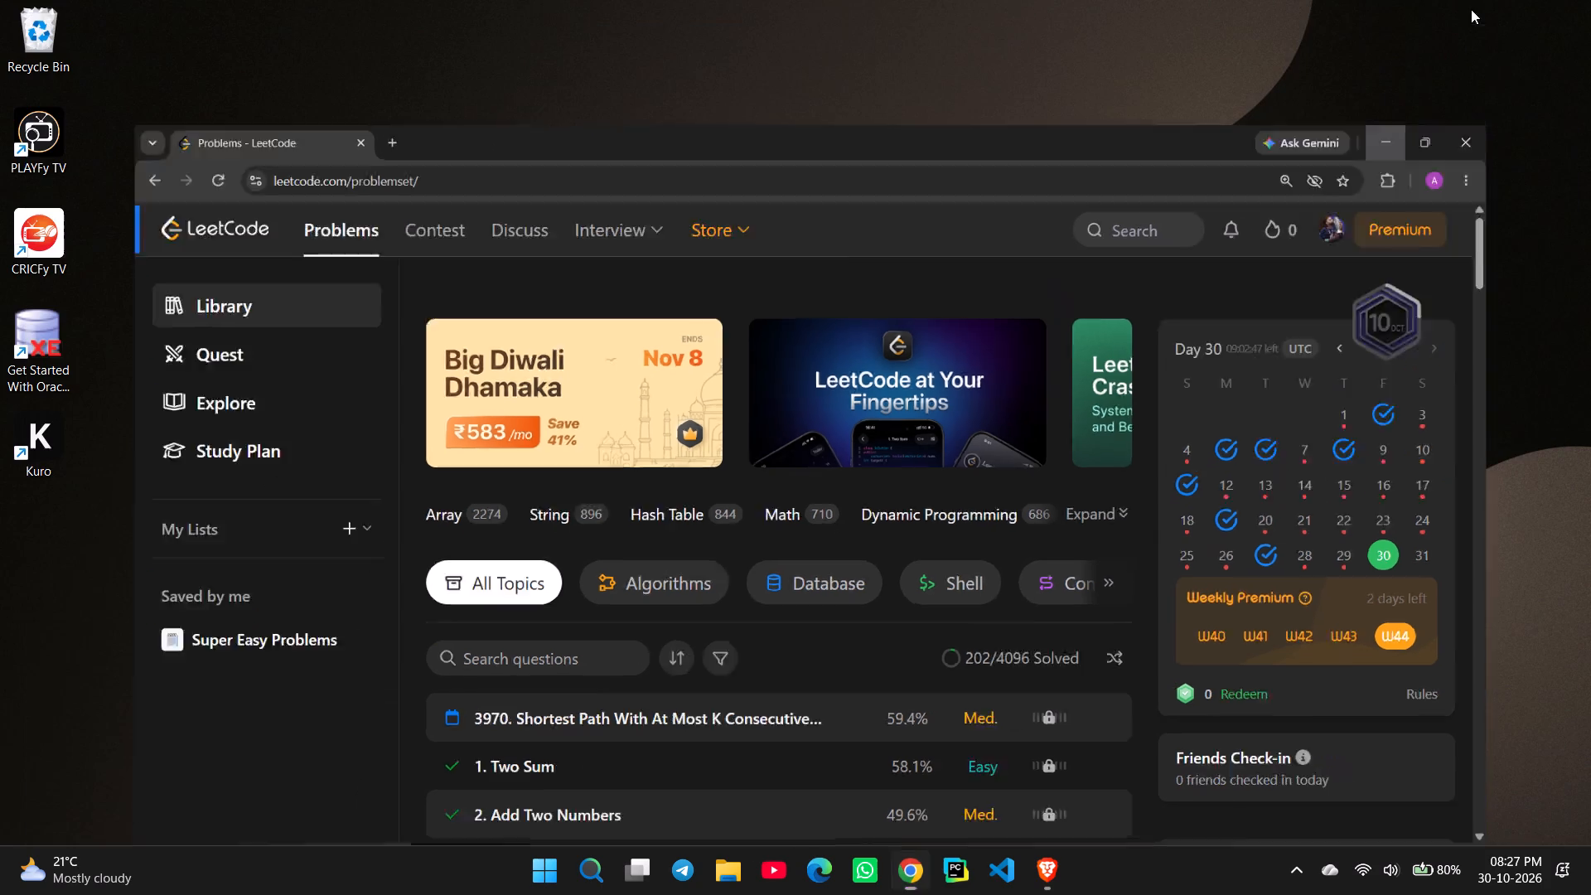
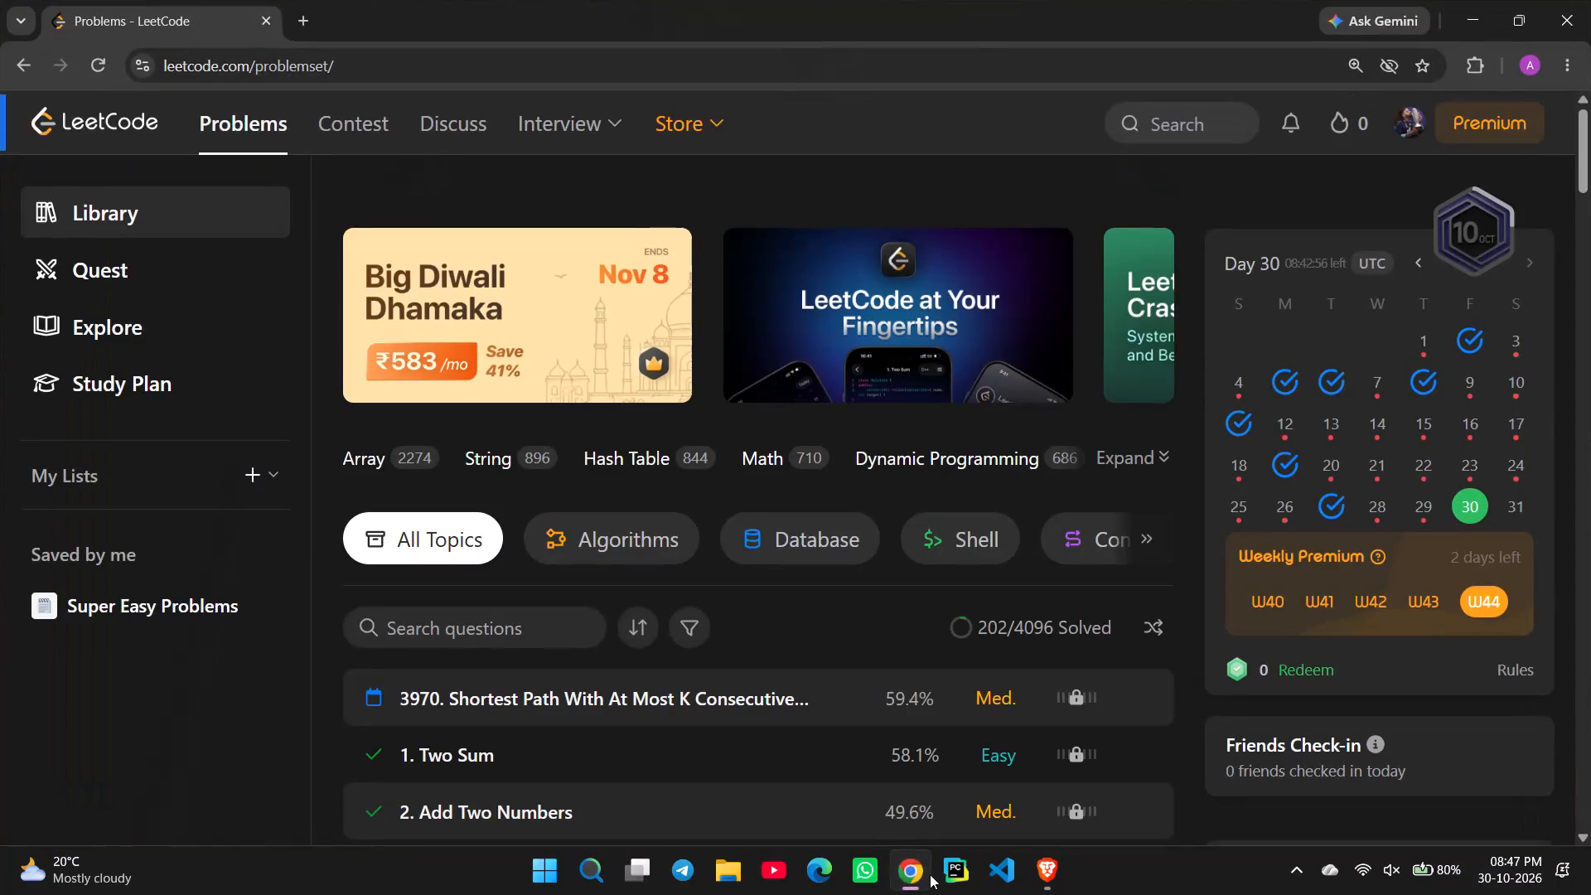
Minimize the browser window showing the LeetCode Problems page.
click(930, 874)
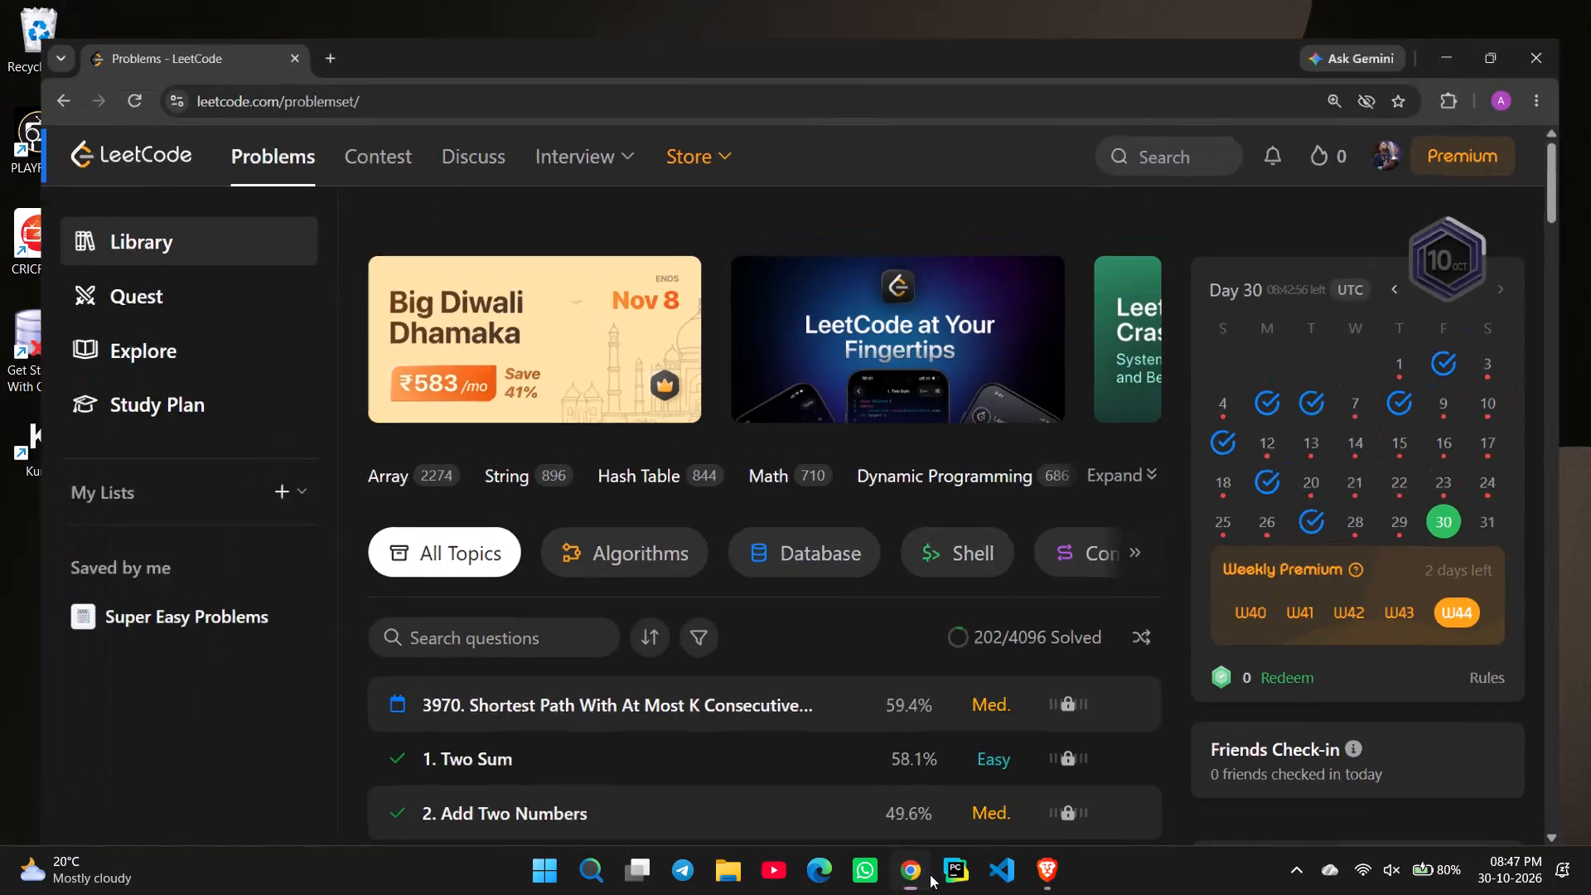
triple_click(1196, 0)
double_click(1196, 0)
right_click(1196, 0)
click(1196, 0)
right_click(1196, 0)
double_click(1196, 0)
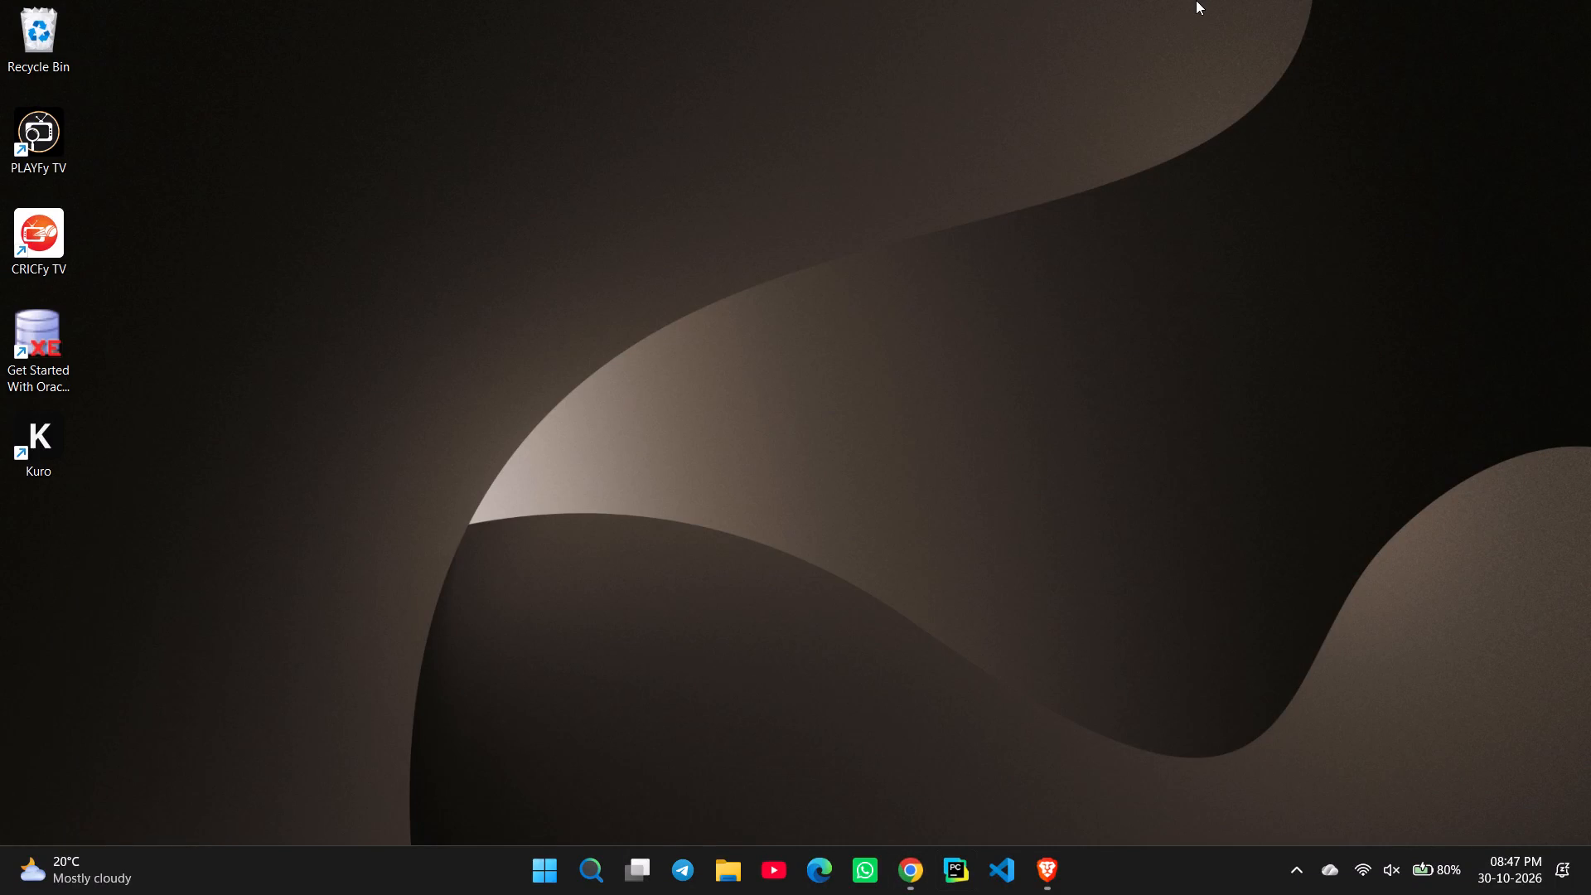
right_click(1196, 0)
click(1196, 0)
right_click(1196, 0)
Bring back the minimized Chrome window with LeetCode Problems and open the galgotiacollege.edu Chrome profile from it.
click(899, 870)
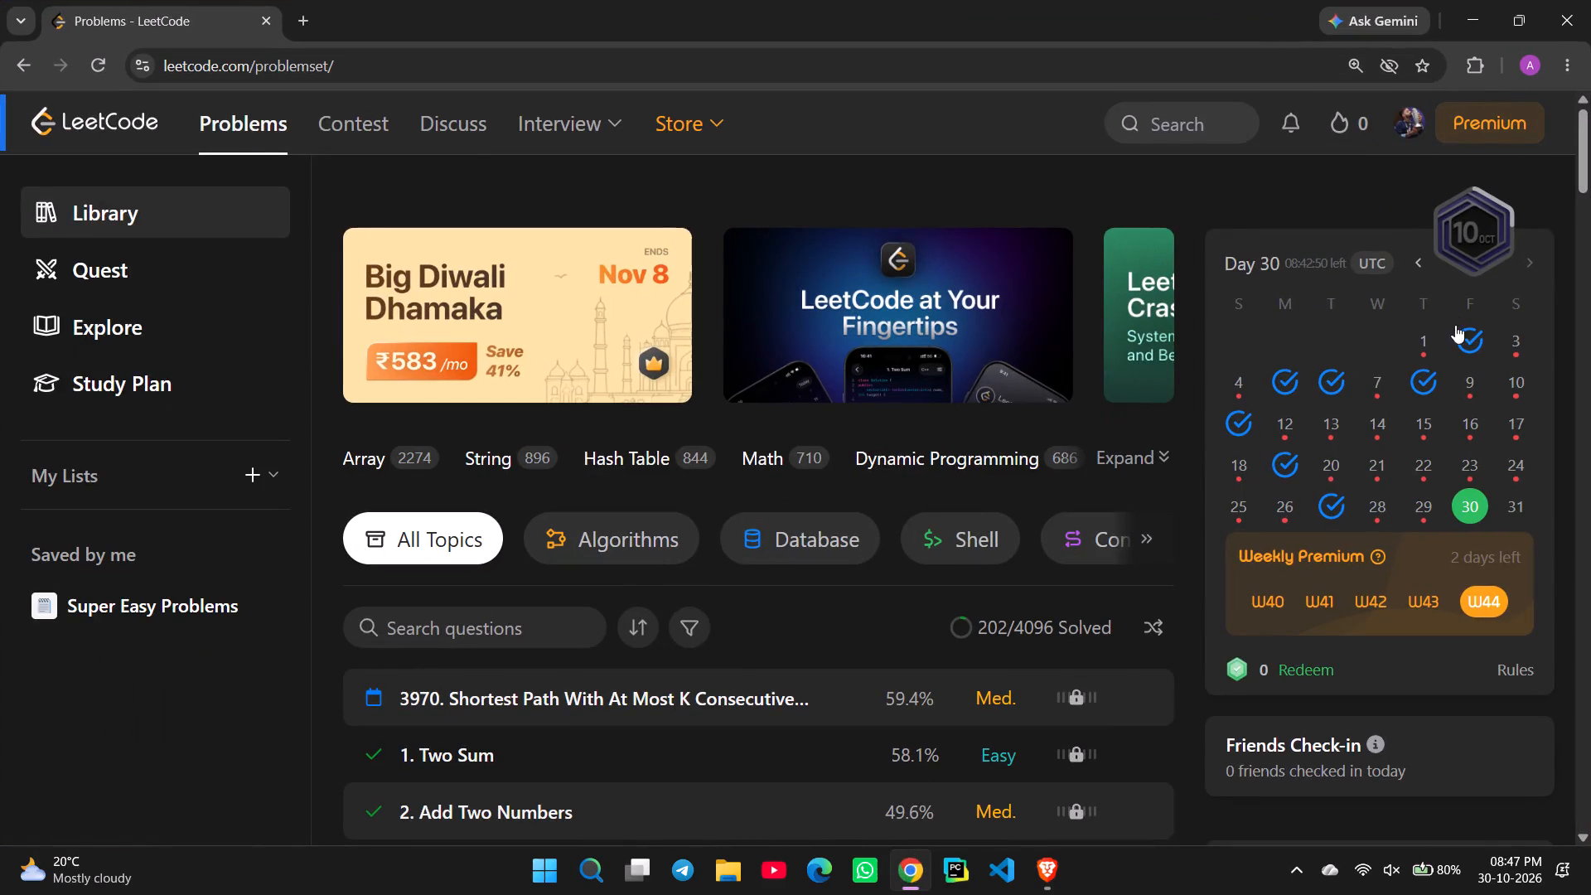
click(1531, 69)
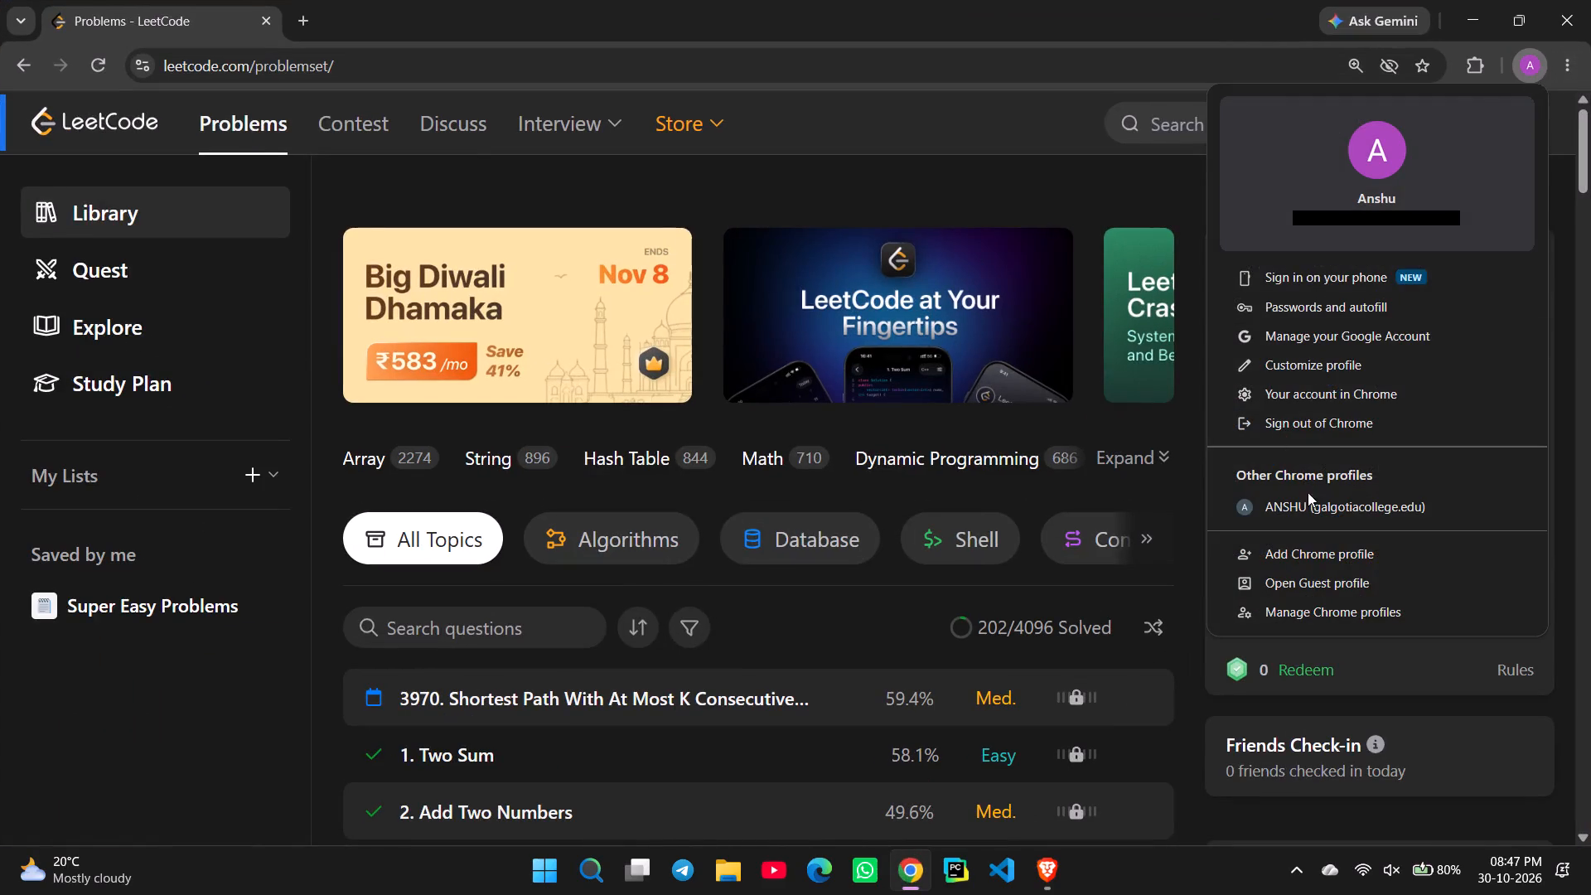
click(1308, 501)
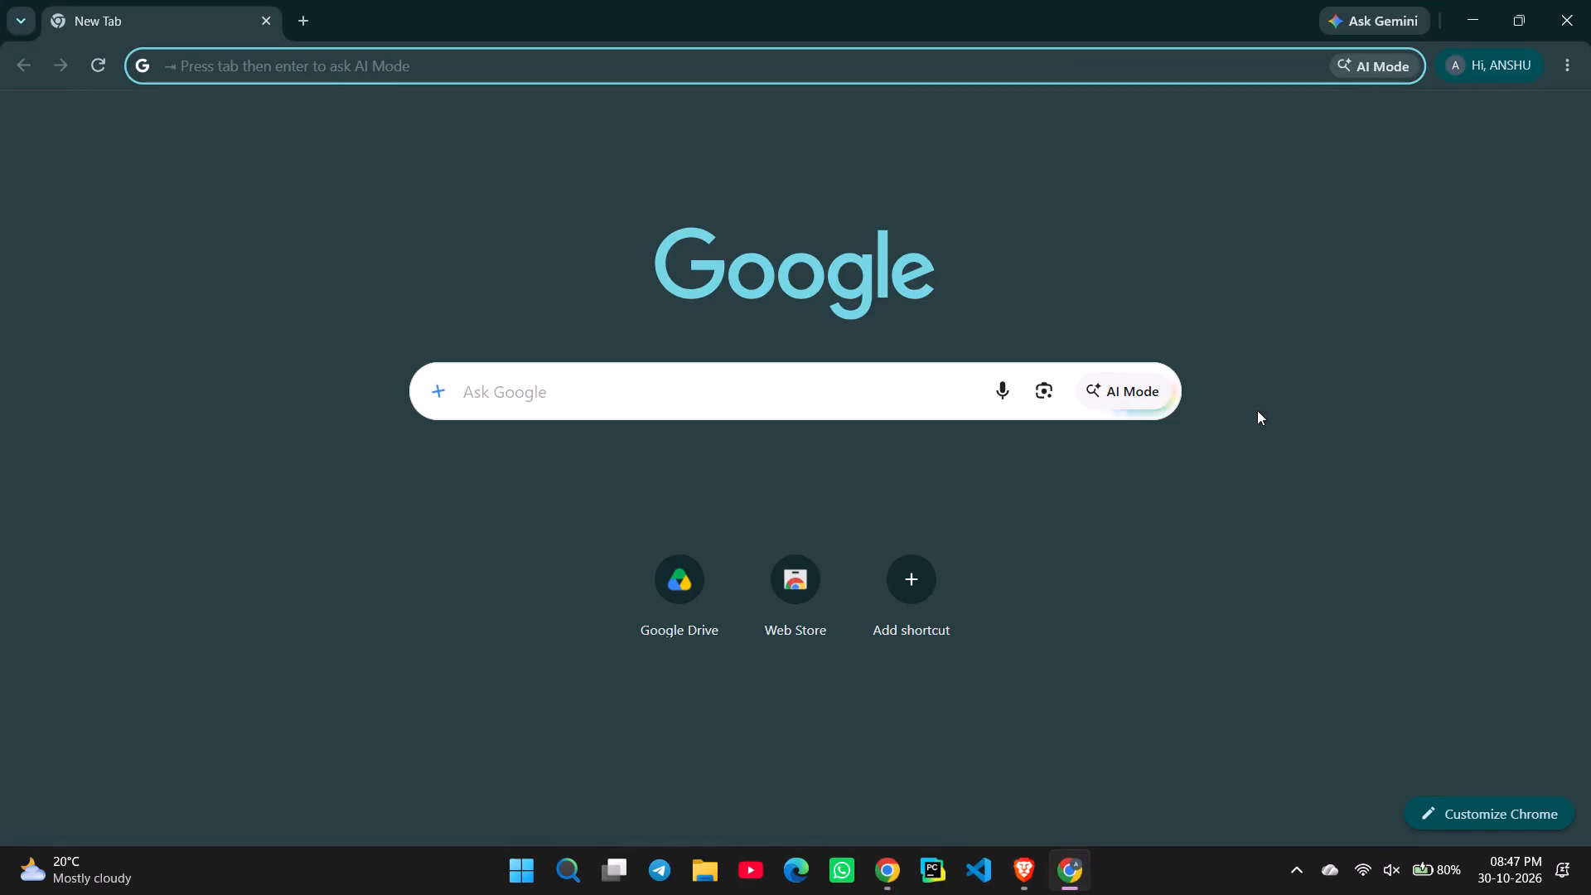
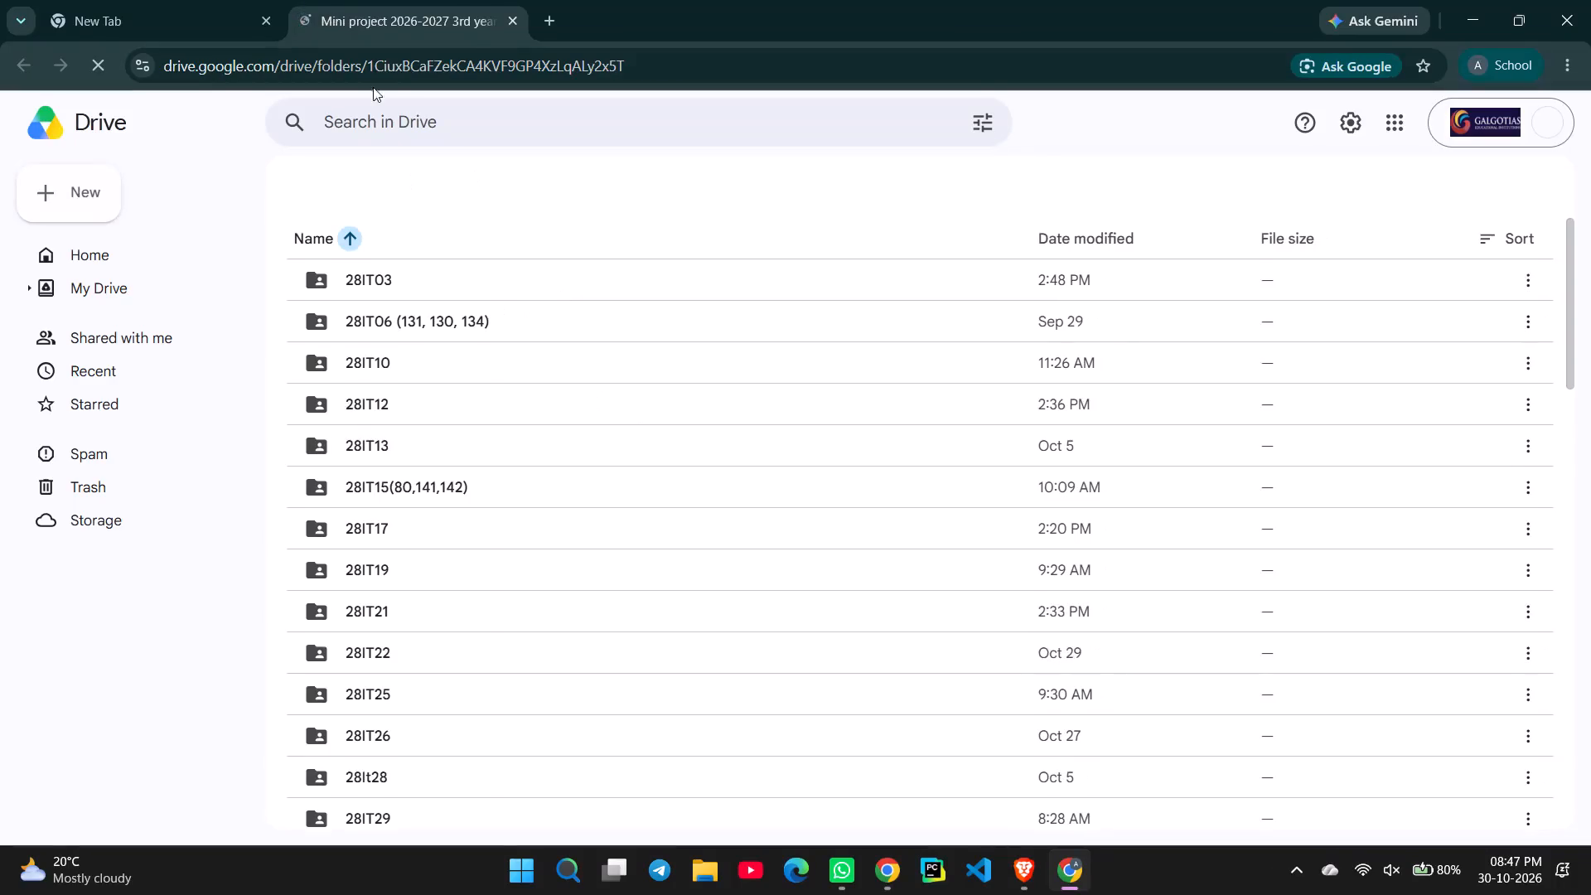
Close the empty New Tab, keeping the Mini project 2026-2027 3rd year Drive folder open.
click(159, 0)
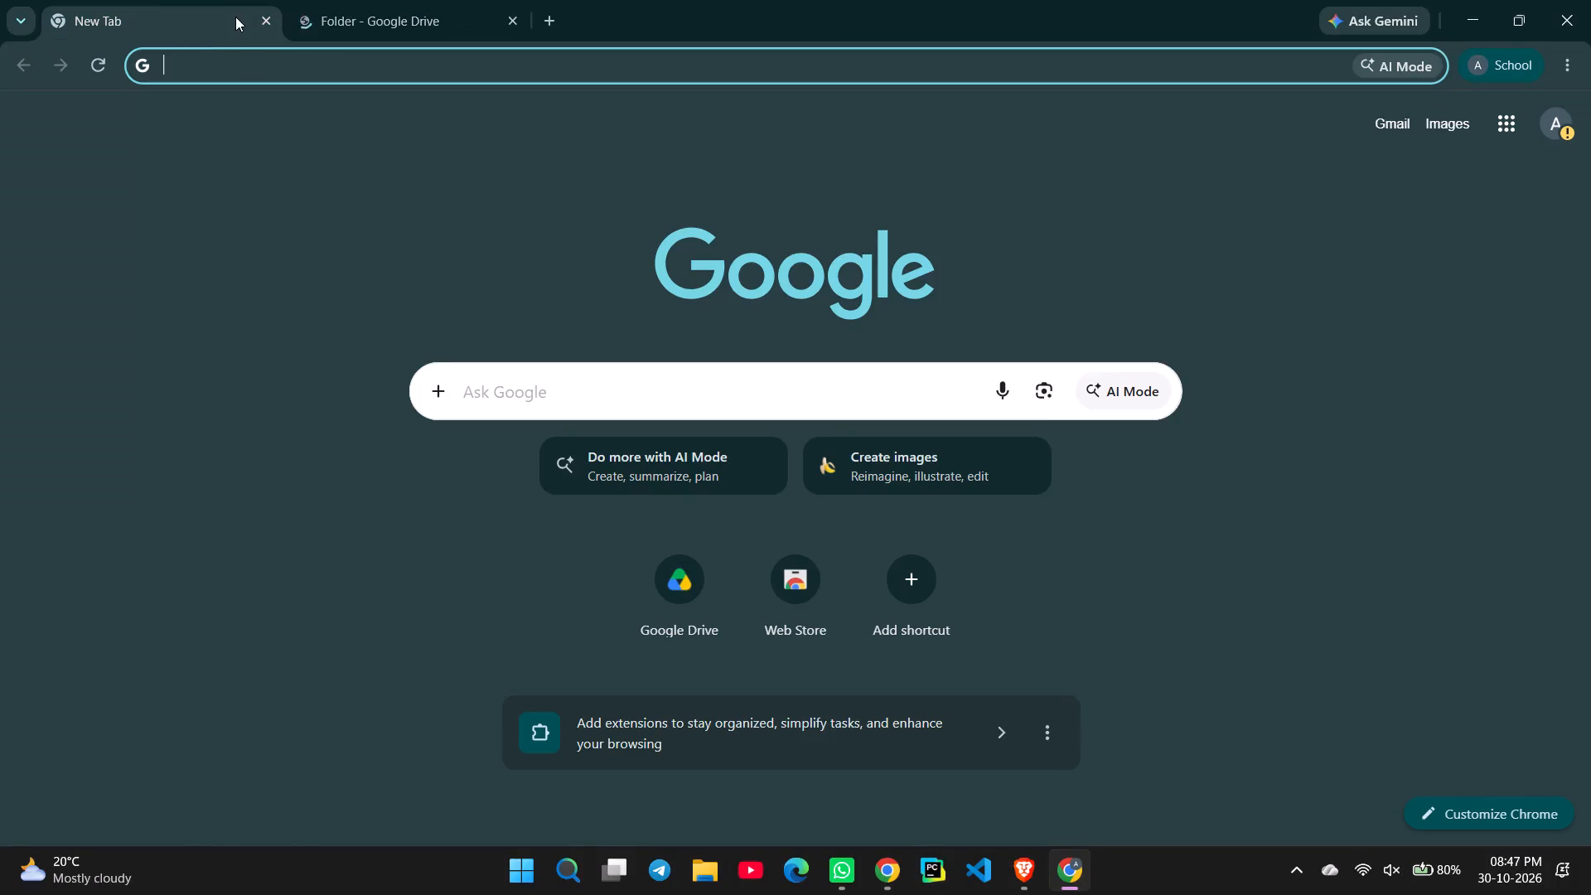
click(270, 18)
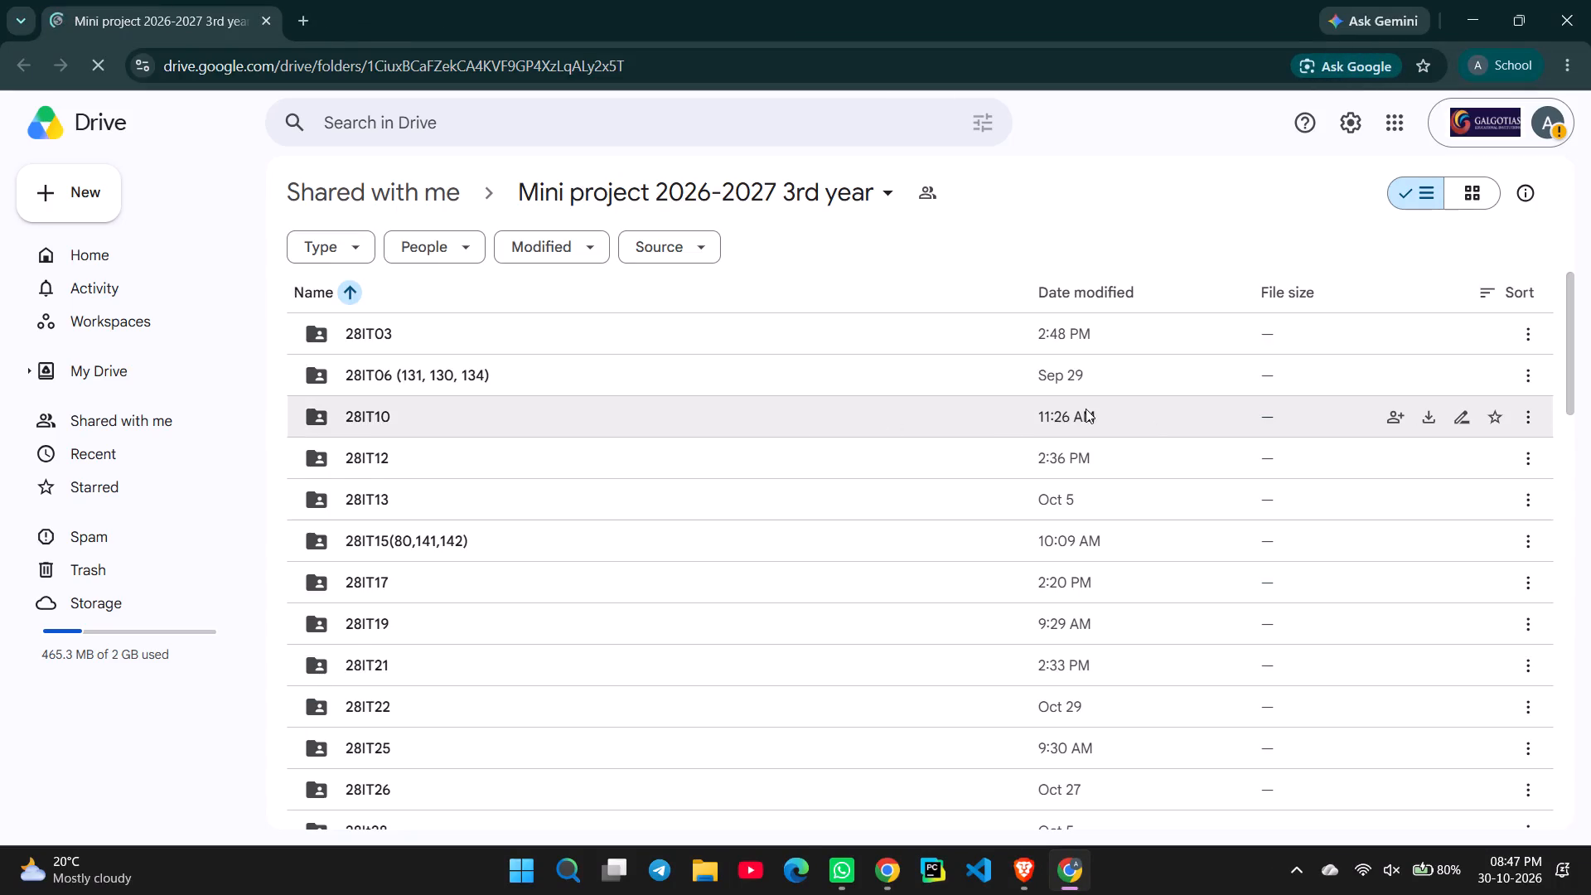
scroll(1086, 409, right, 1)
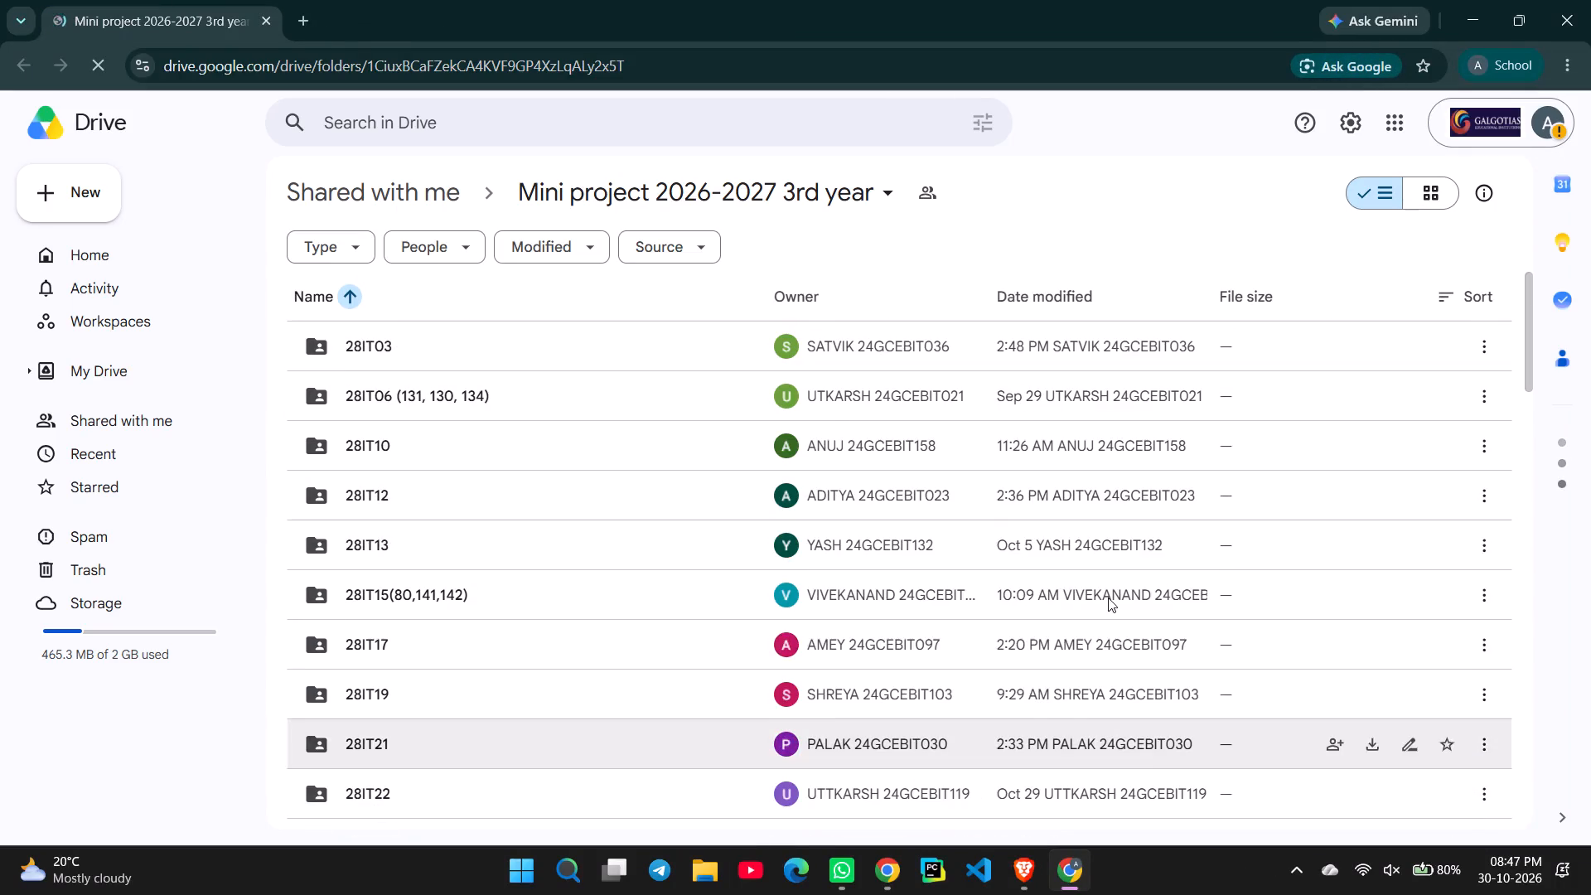
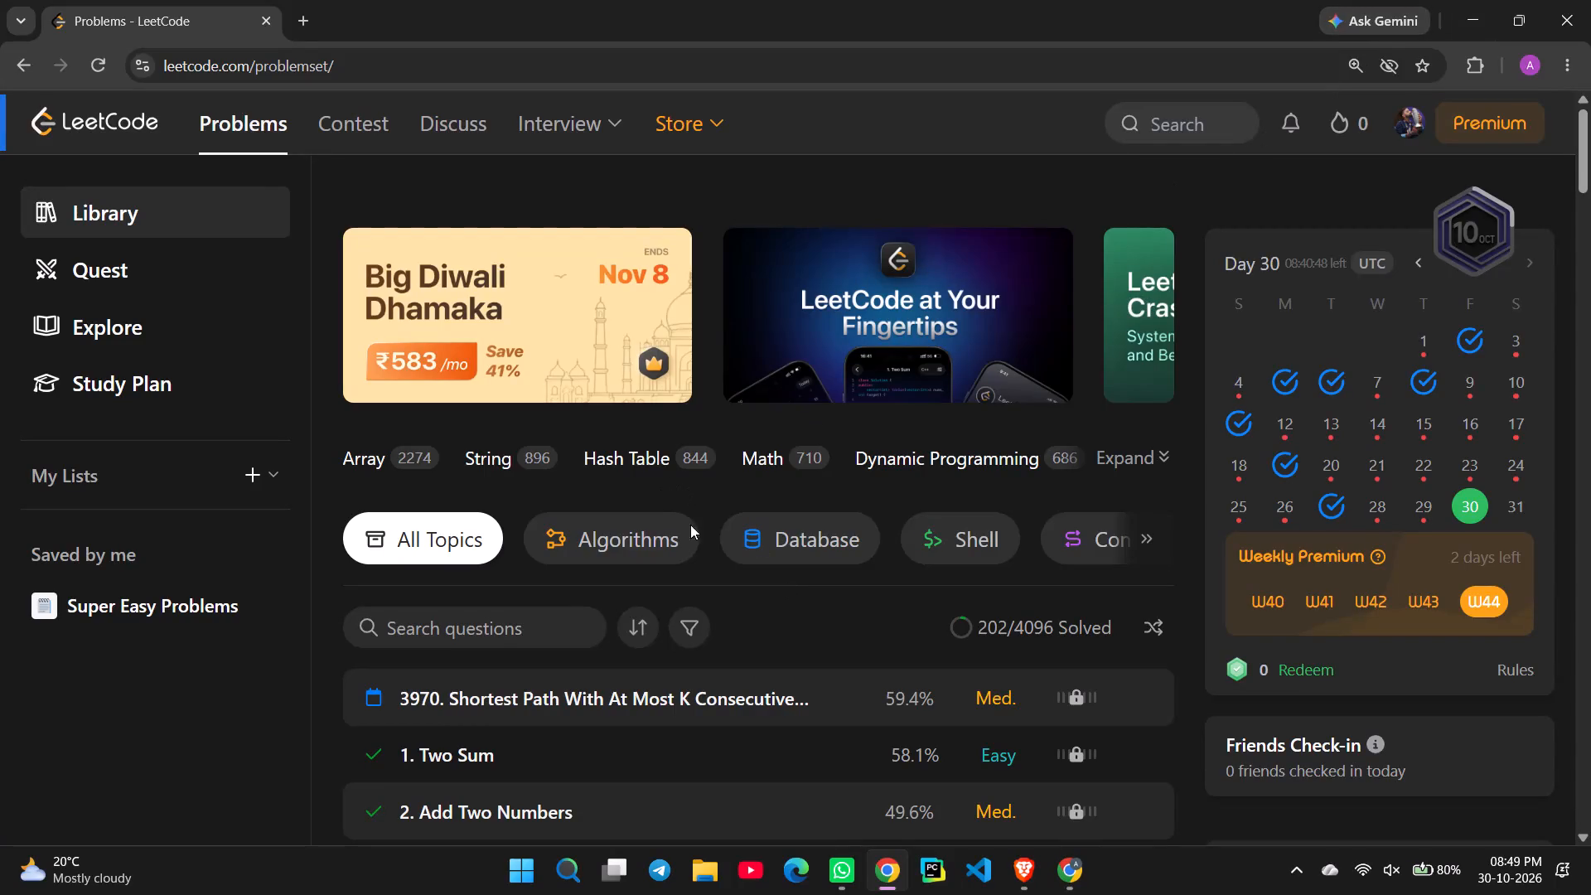
Open the Recycle Bin and bring up the properties of the deleted 28 IT 36 Certificate Word document.
double_click(34, 48)
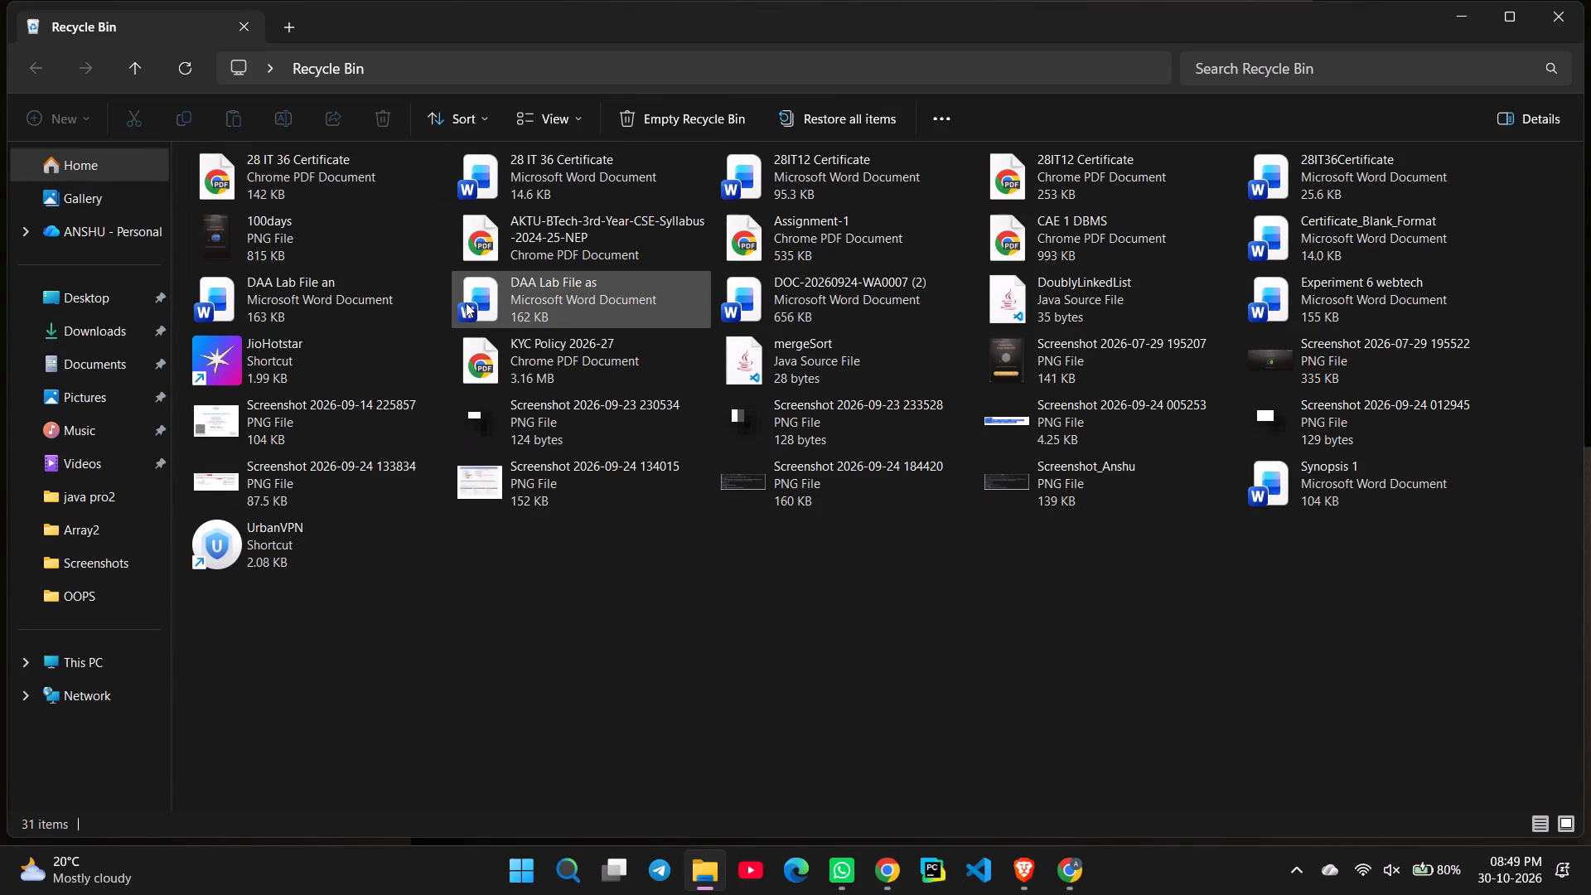
click(525, 172)
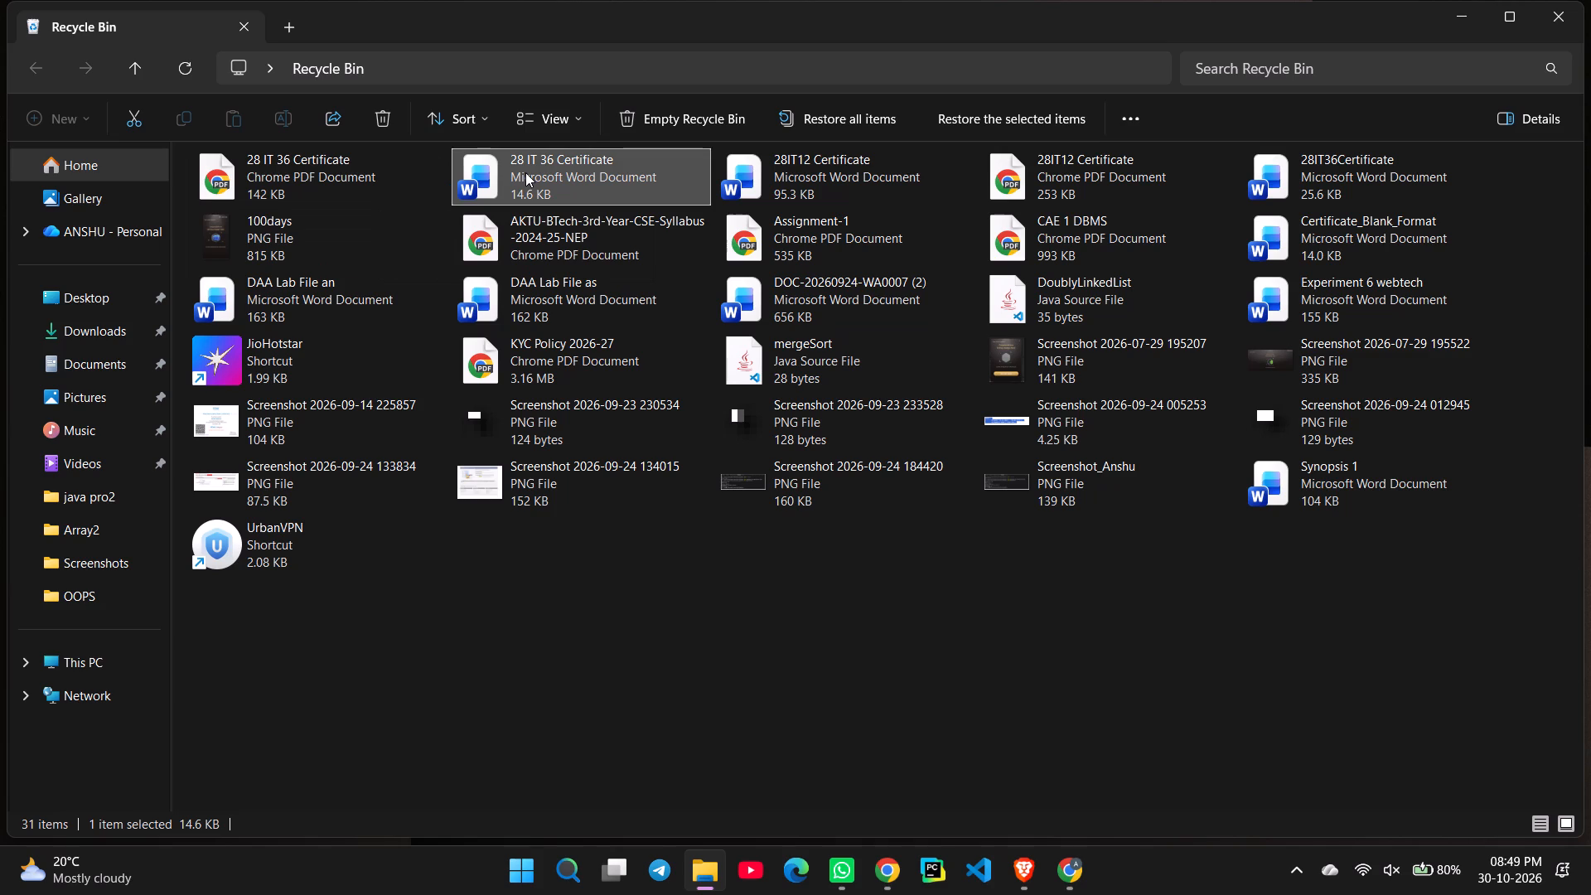
double_click(525, 172)
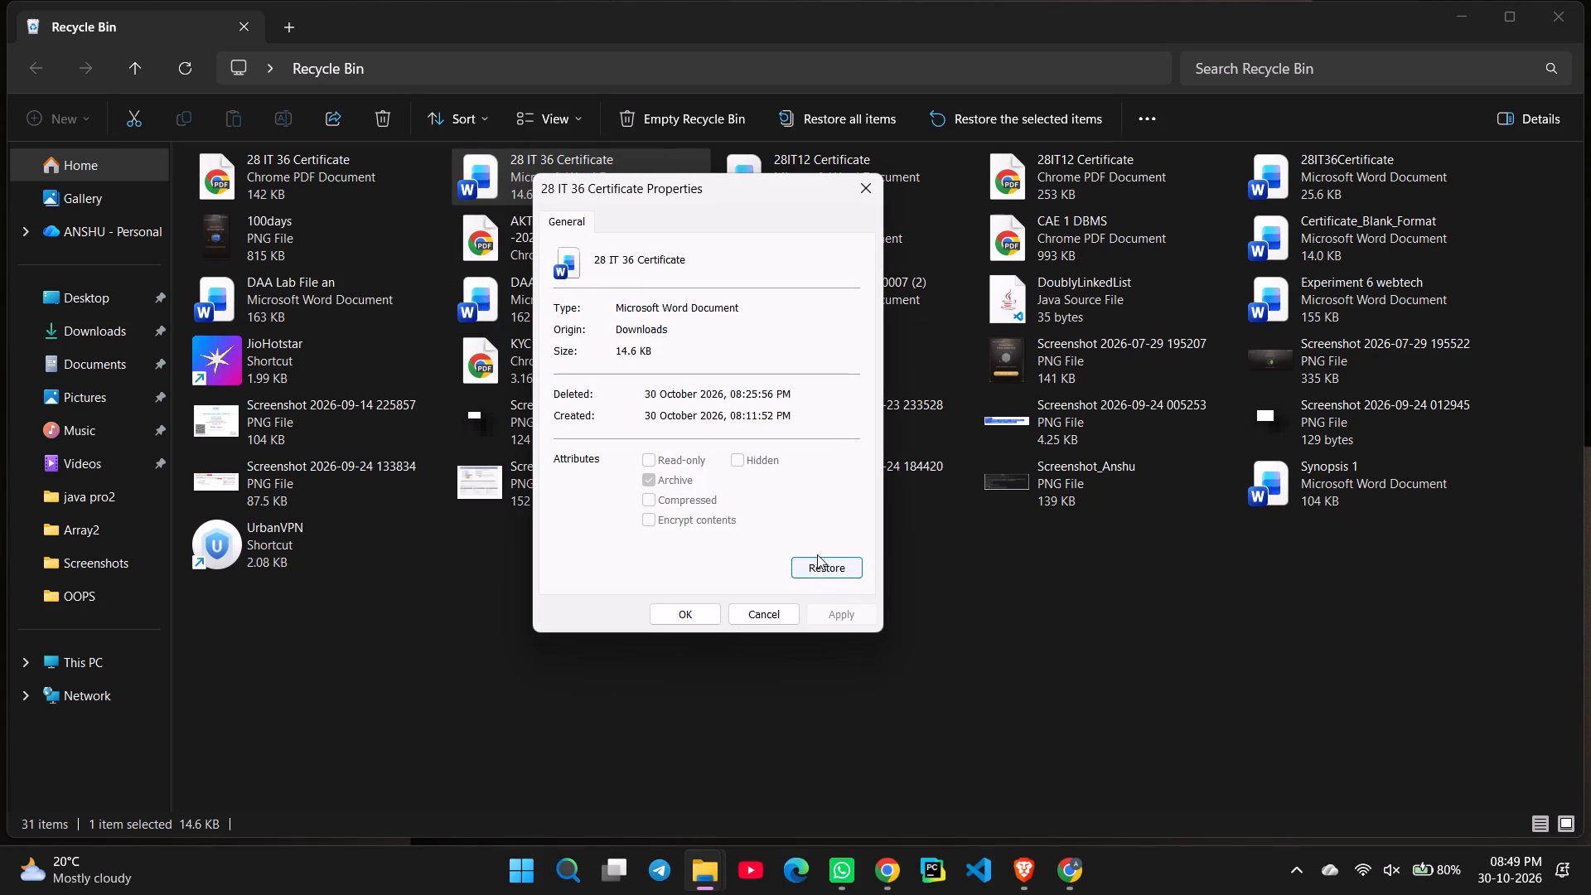
Restore the 28 IT 36 Certificate Word document from the Recycle Bin and minimize the Recycle Bin window.
click(858, 194)
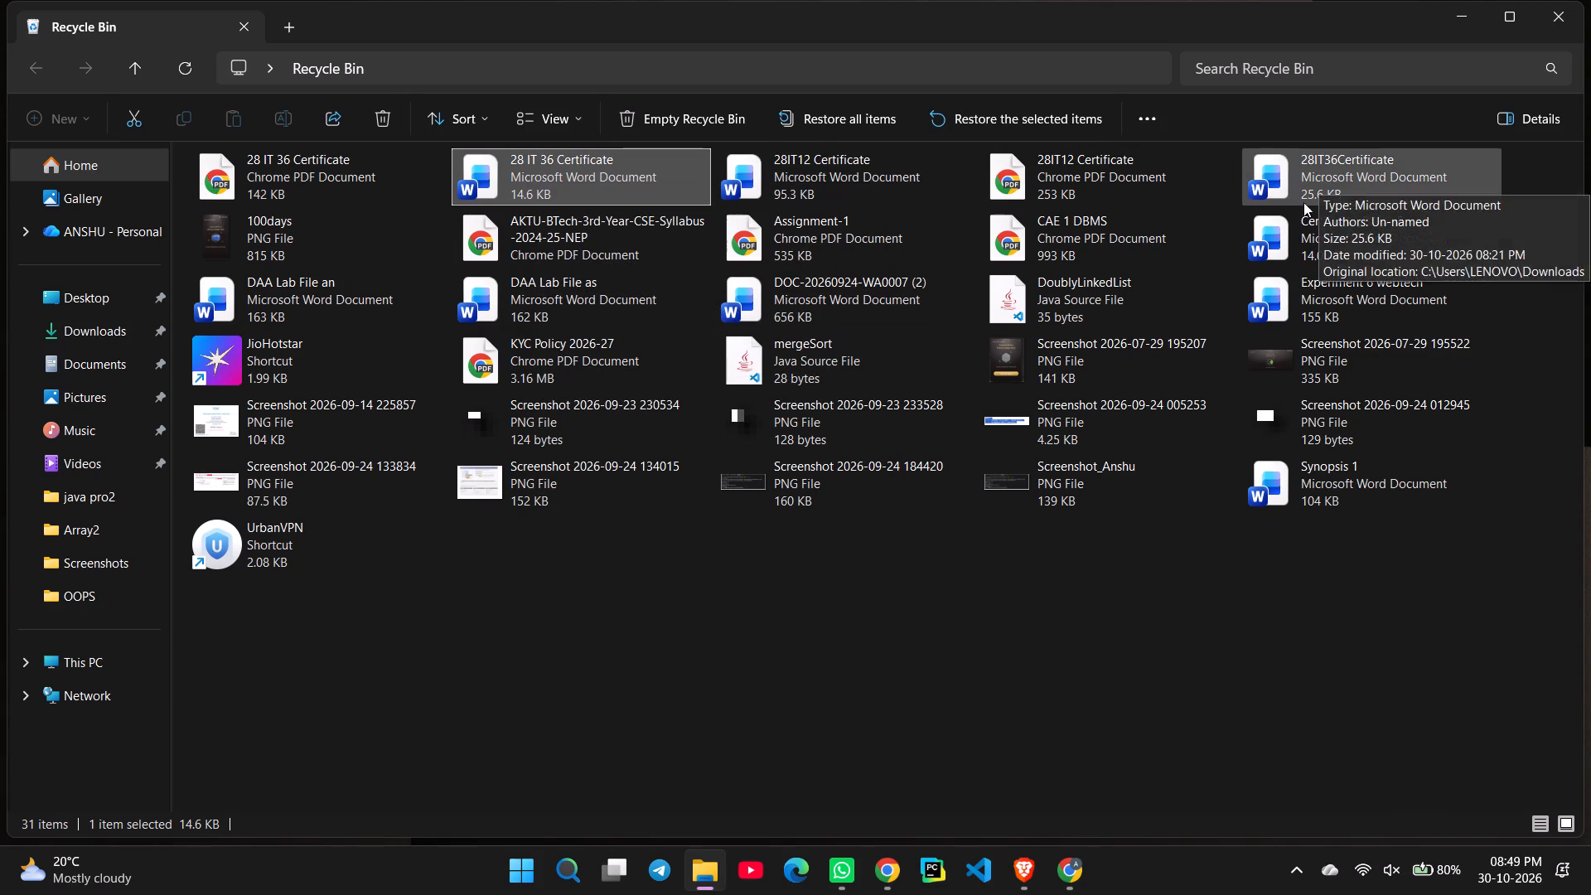
double_click(610, 177)
click(899, 579)
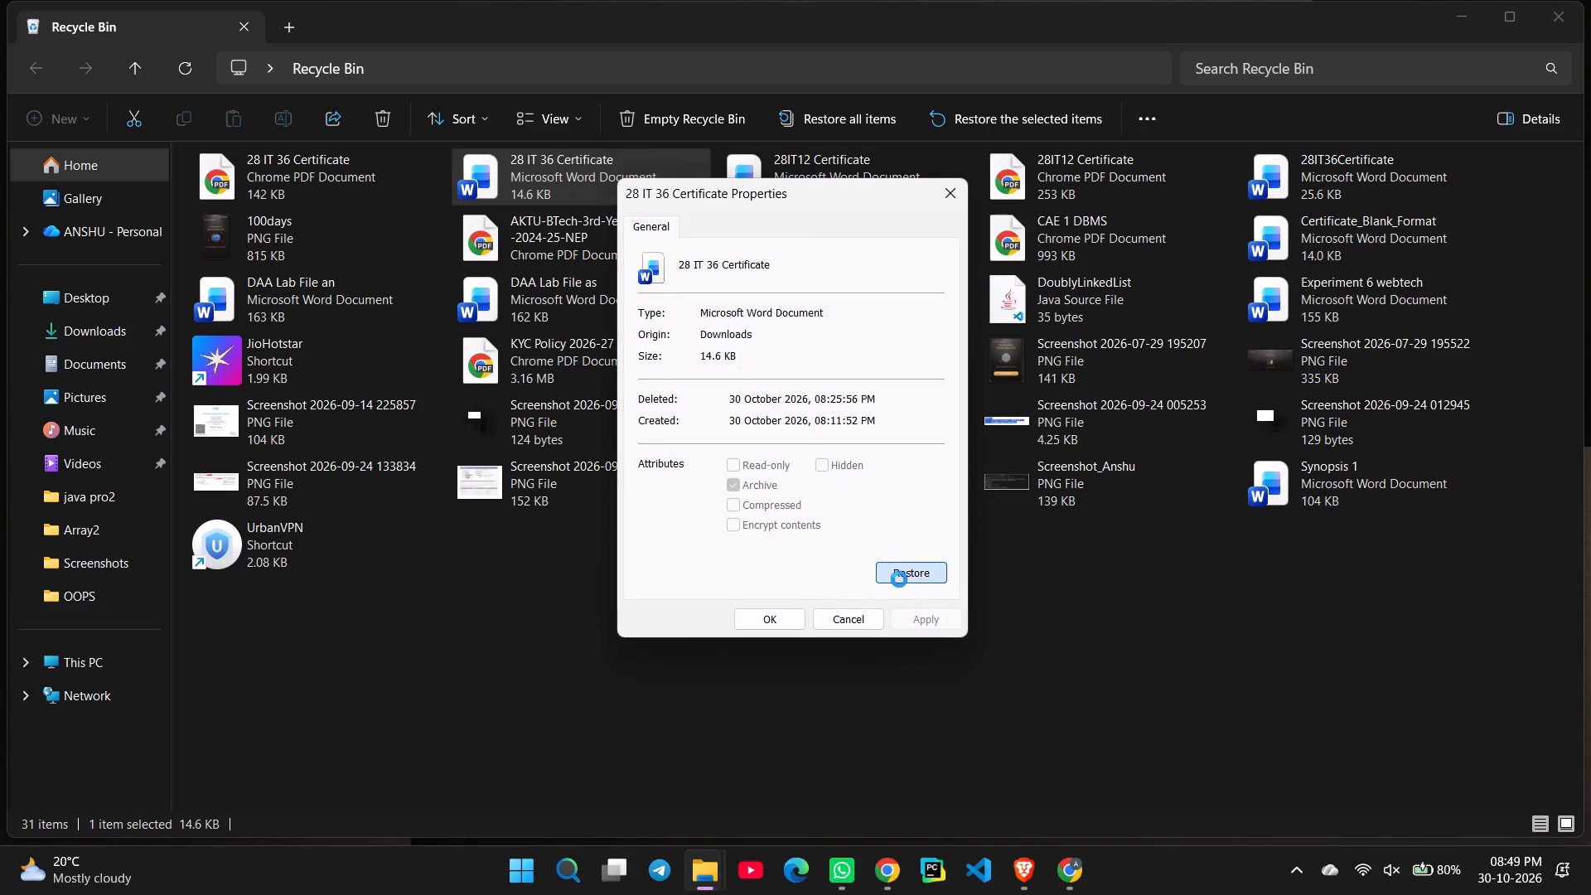
click(555, 581)
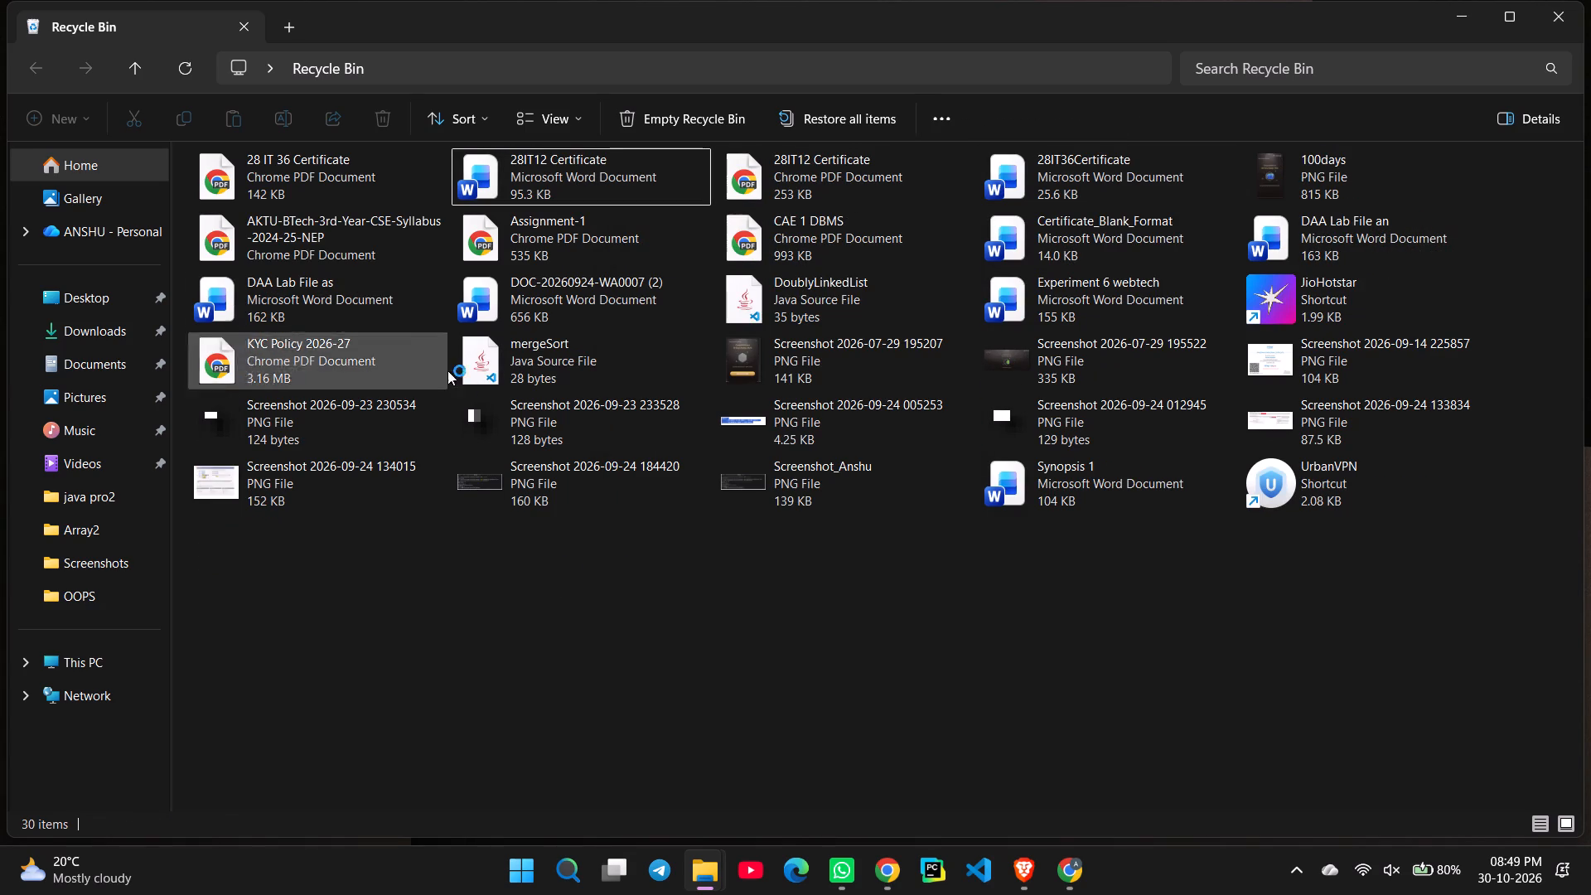
click(1468, 3)
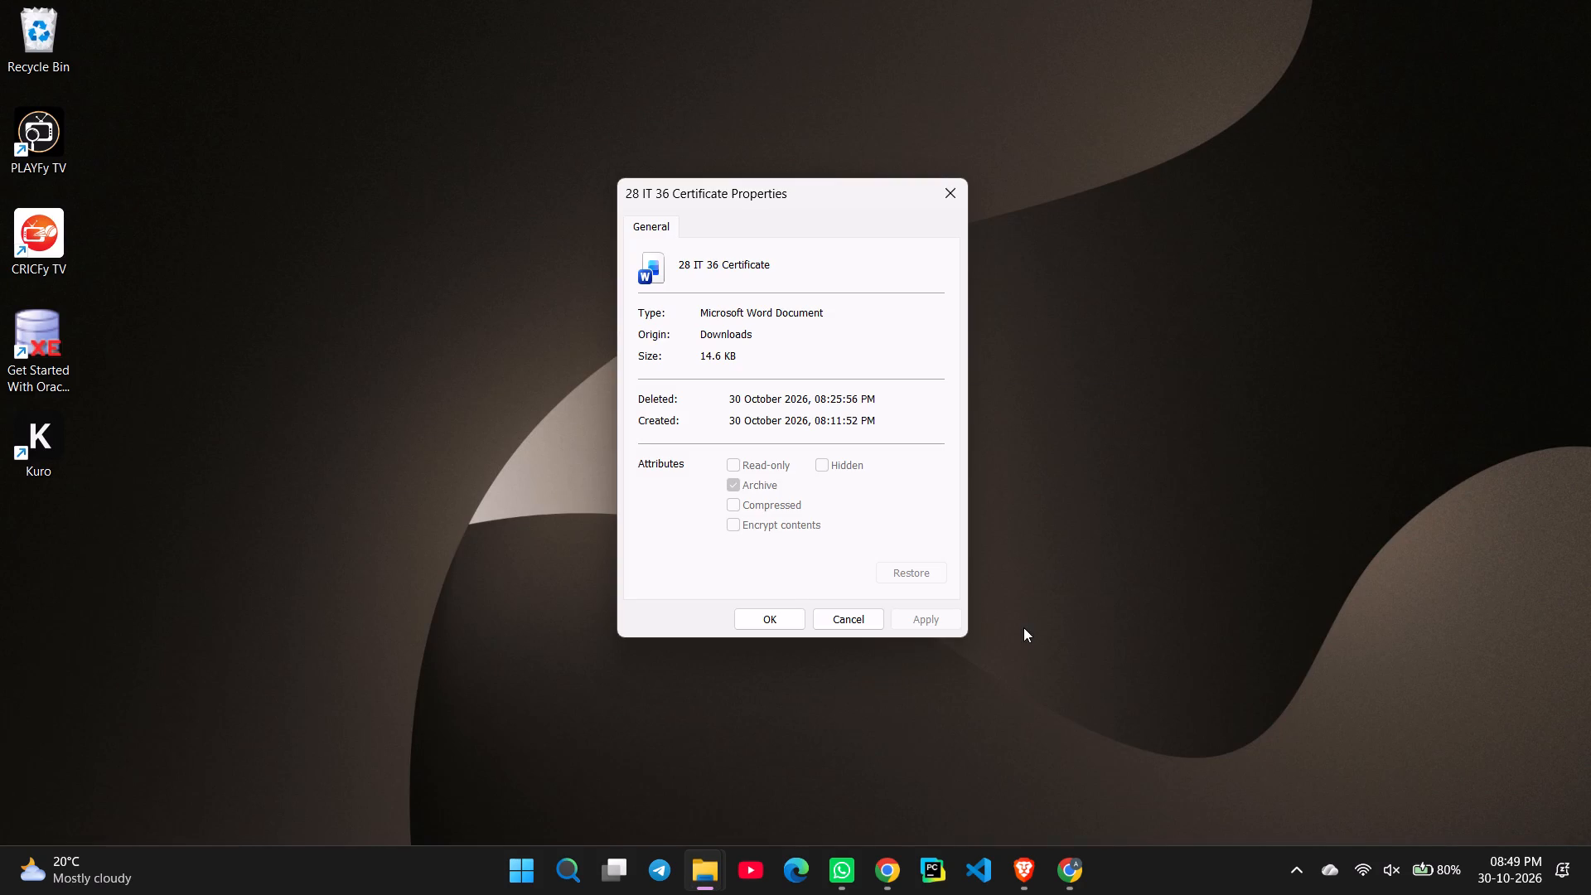
Switch to Chrome, open 28 IT 36 Certificate.docx from the download history, check its contents in Word, and close it.
click(1073, 883)
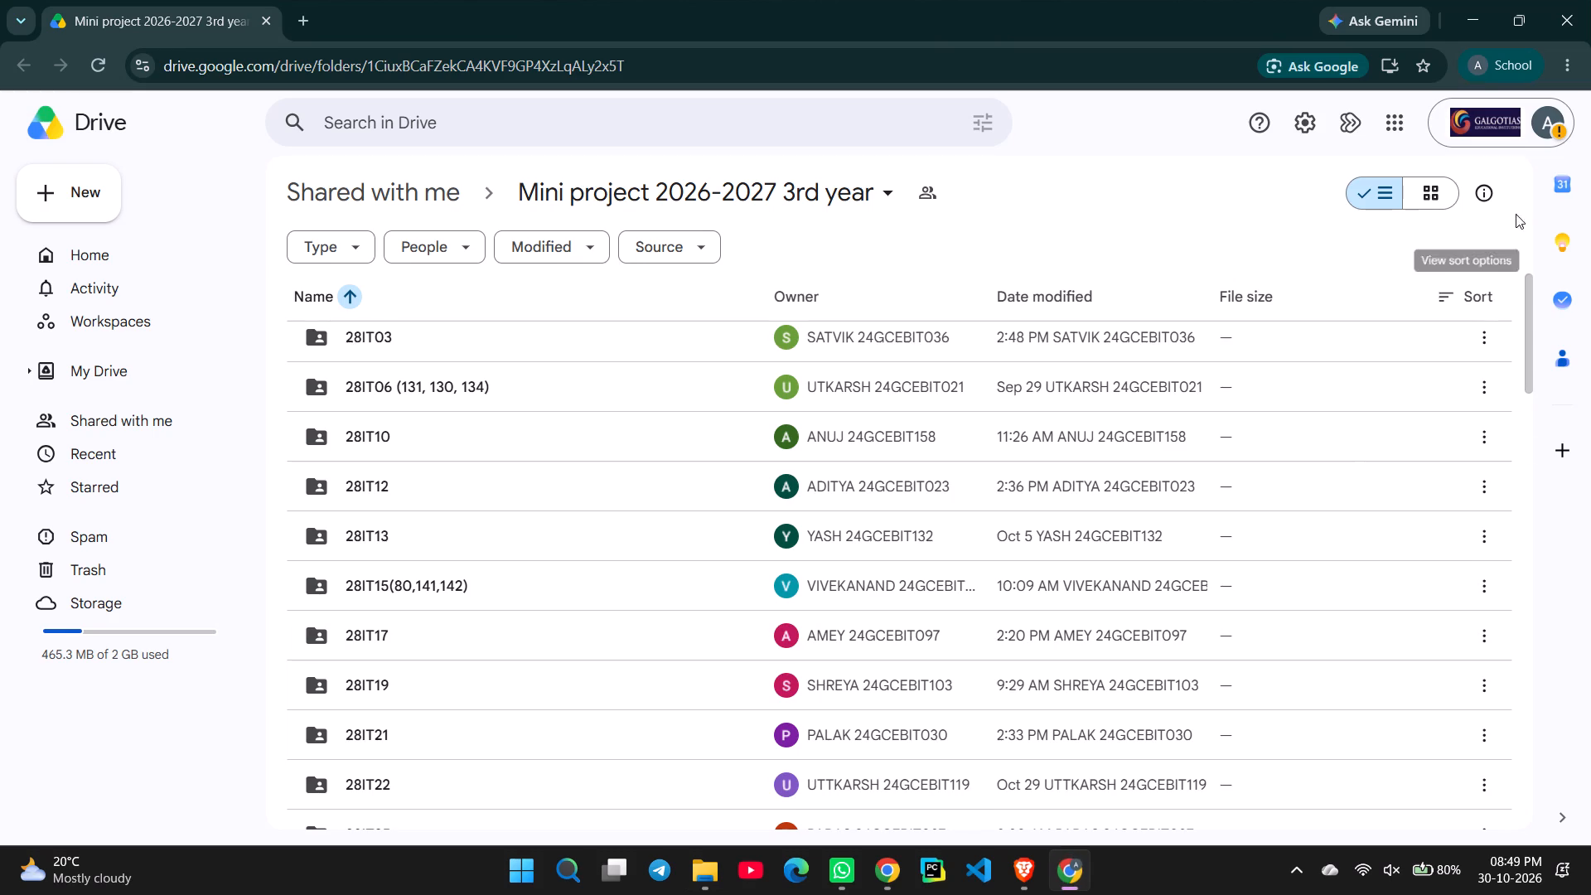
click(1559, 63)
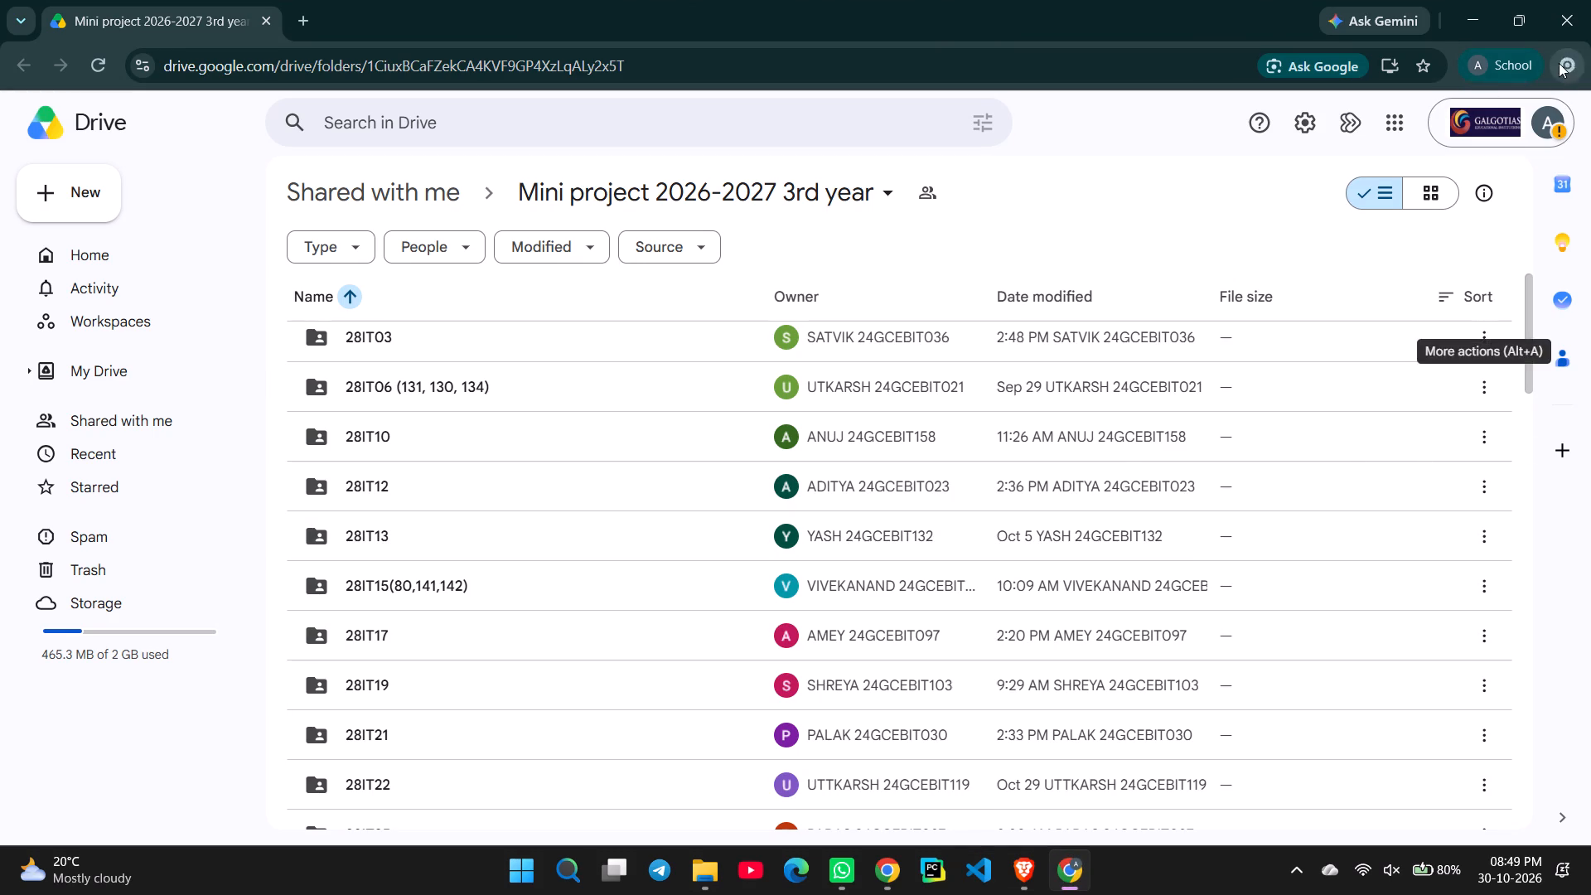
click(1305, 323)
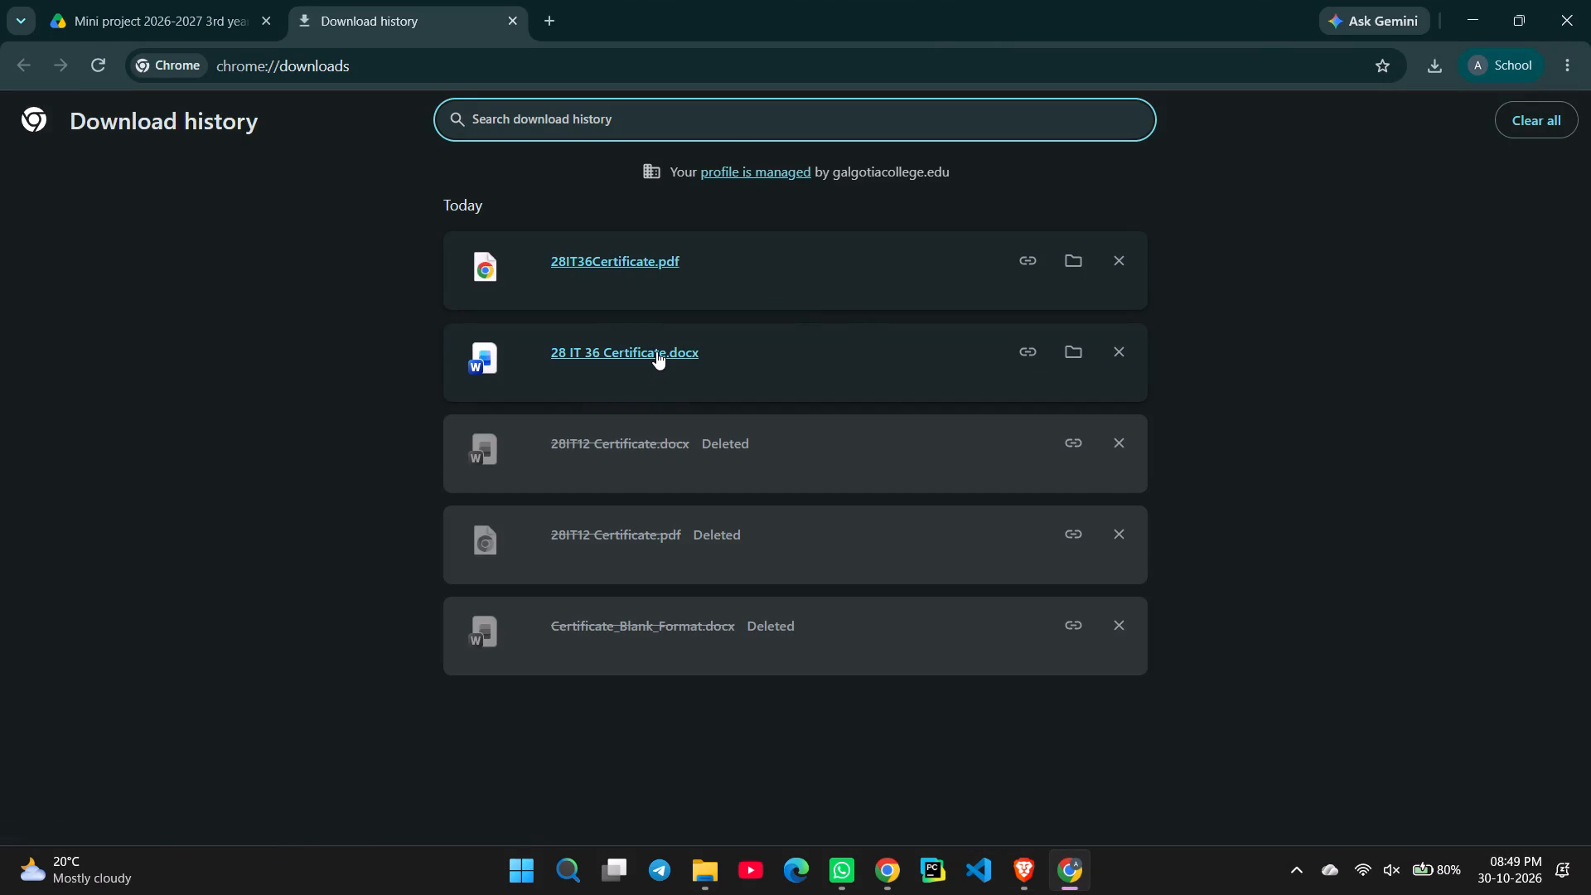
click(656, 351)
click(656, 351)
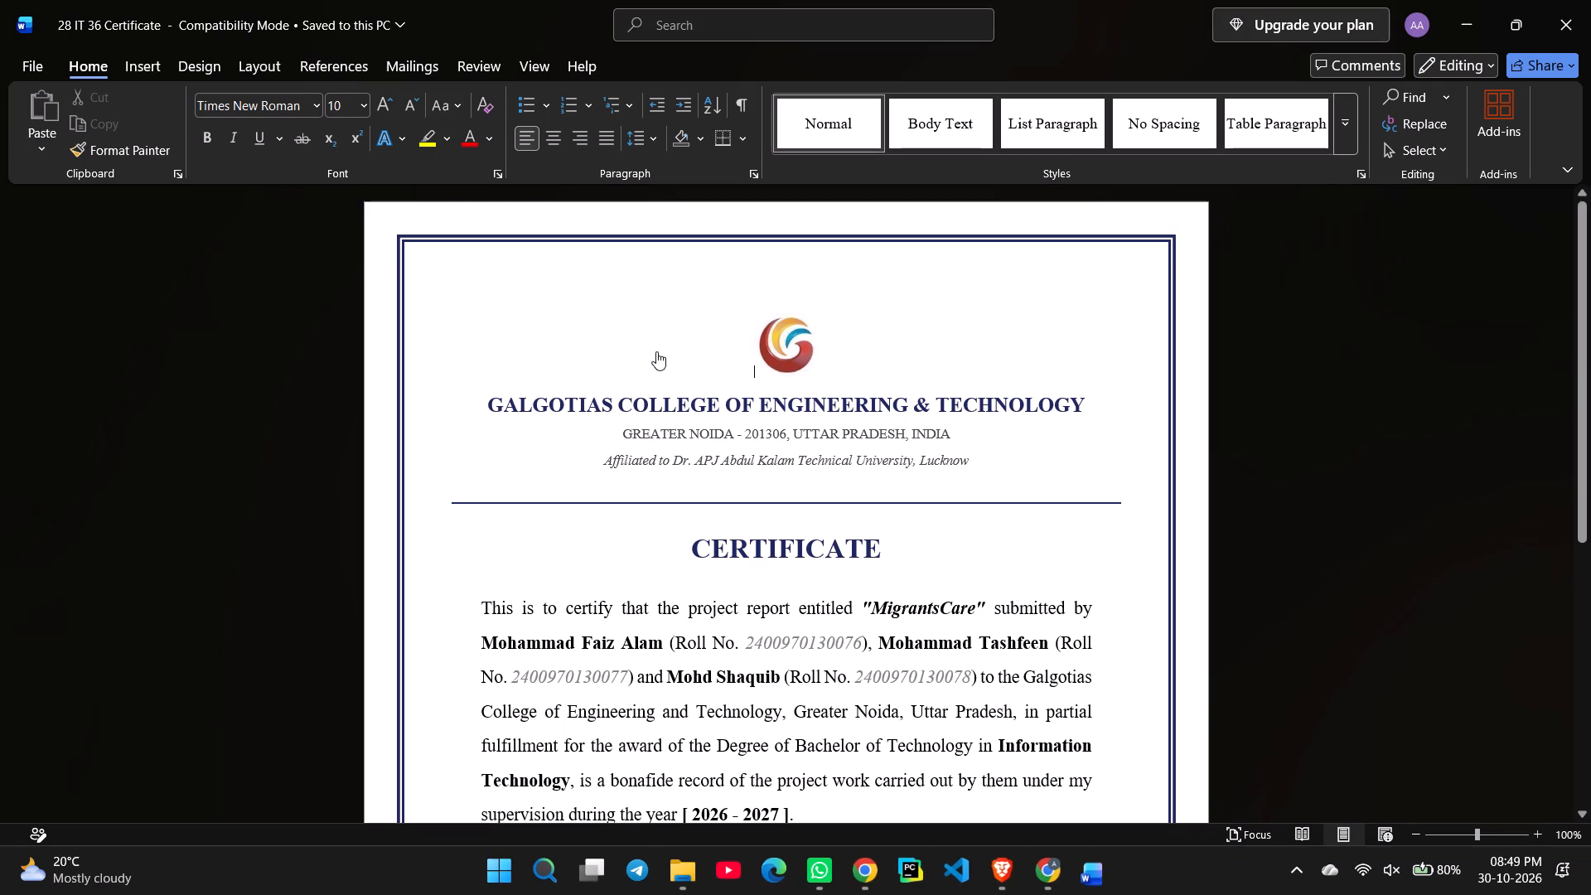
scroll(1024, 601, up, 1)
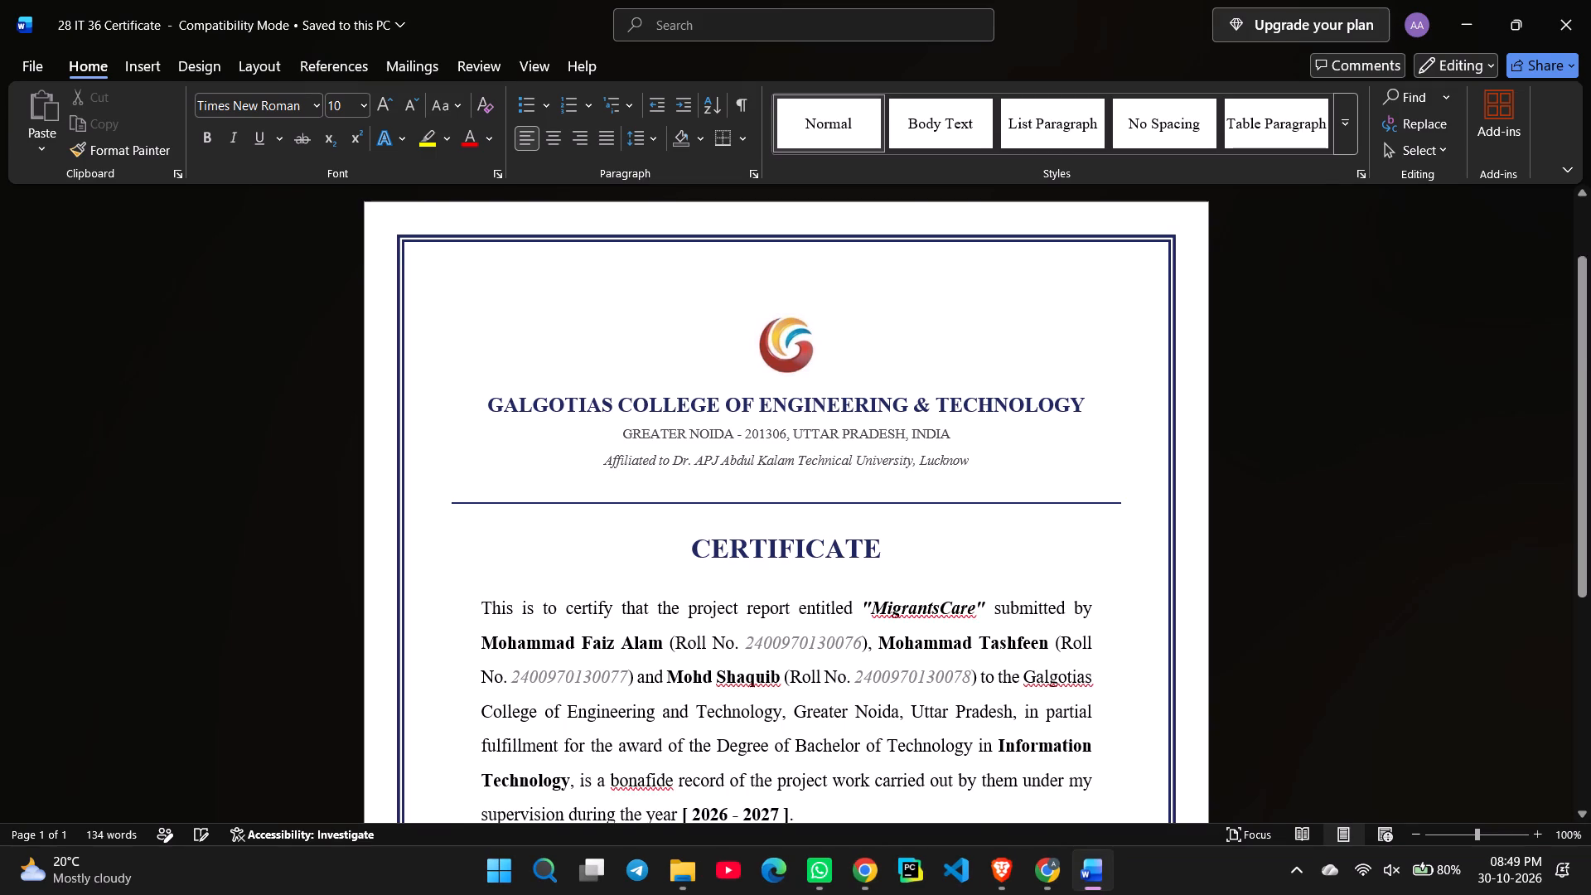
scroll(1024, 601, up, 1)
click(1567, 0)
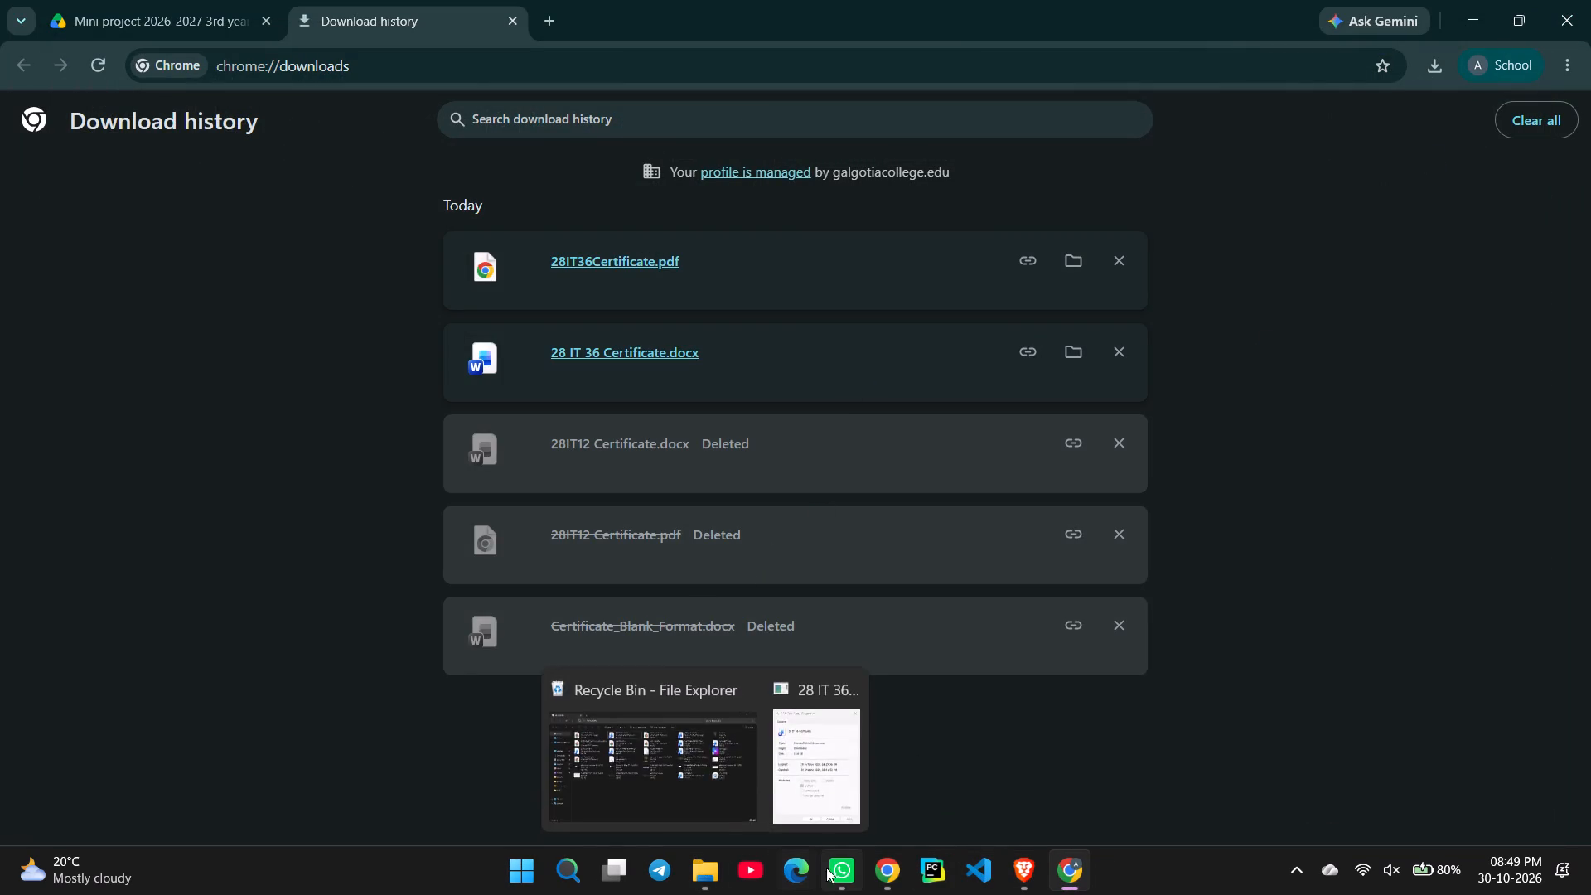
Close the Recycle Bin window and the leftover 28 IT 36 Certificate Properties dialog.
click(711, 888)
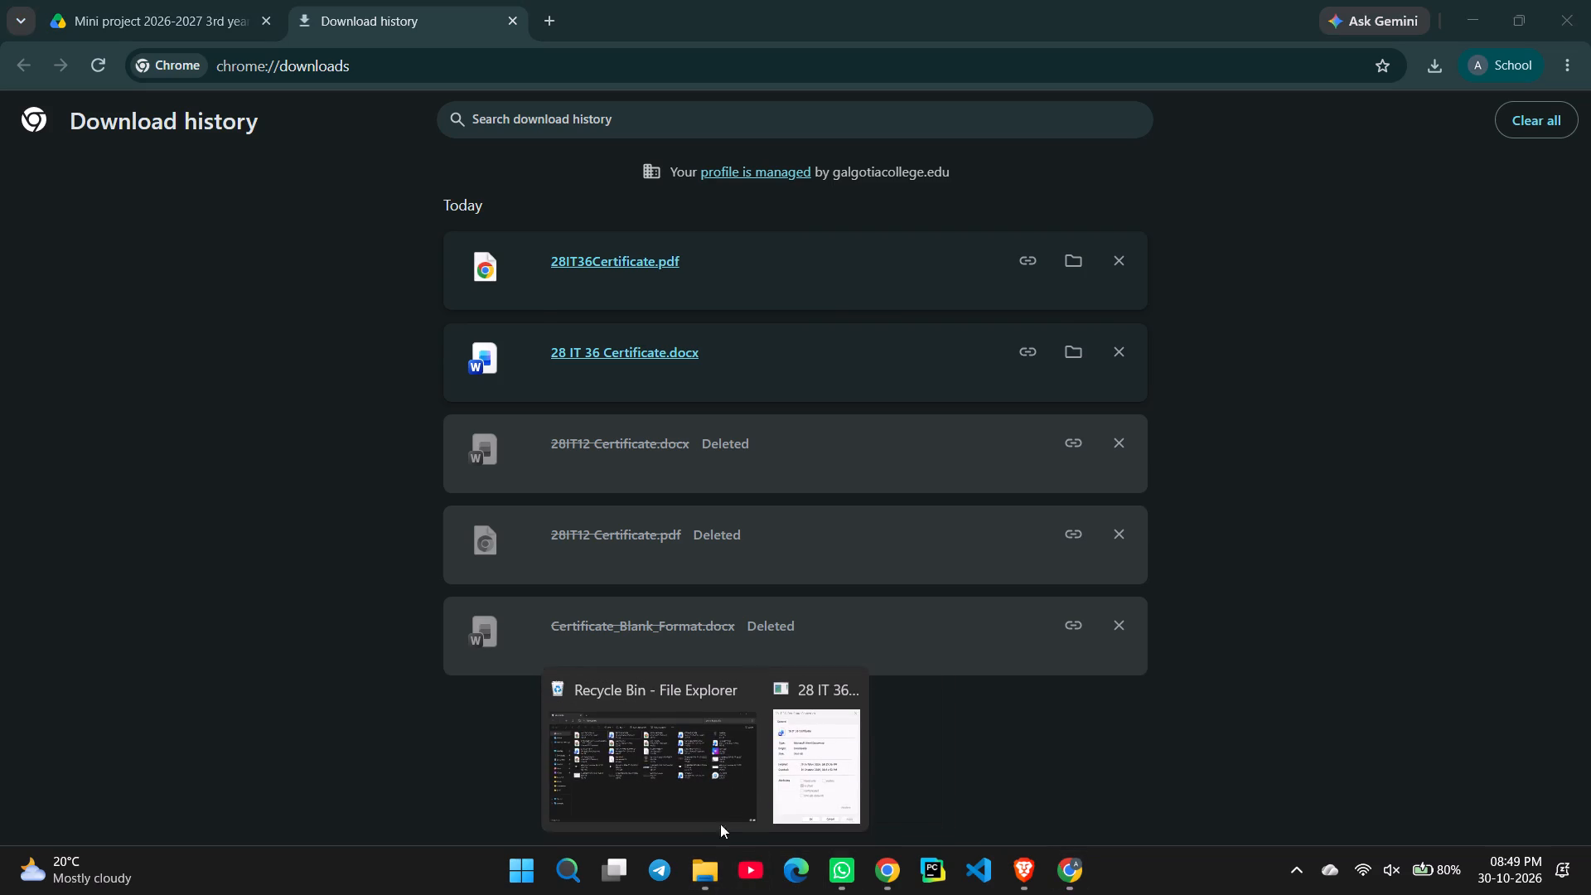
click(725, 779)
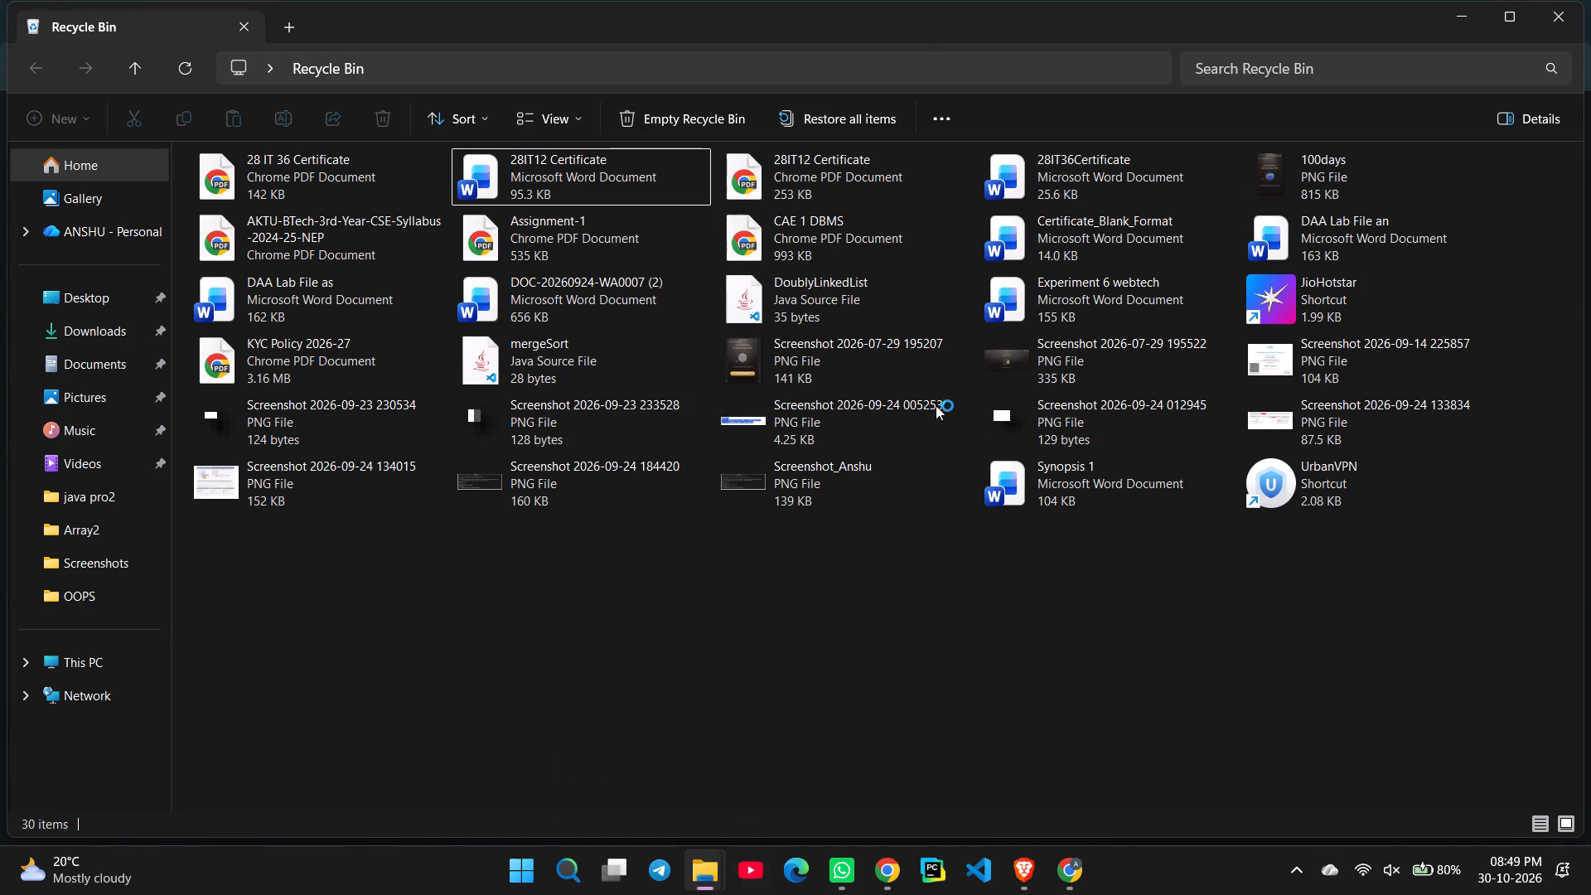
click(1564, 12)
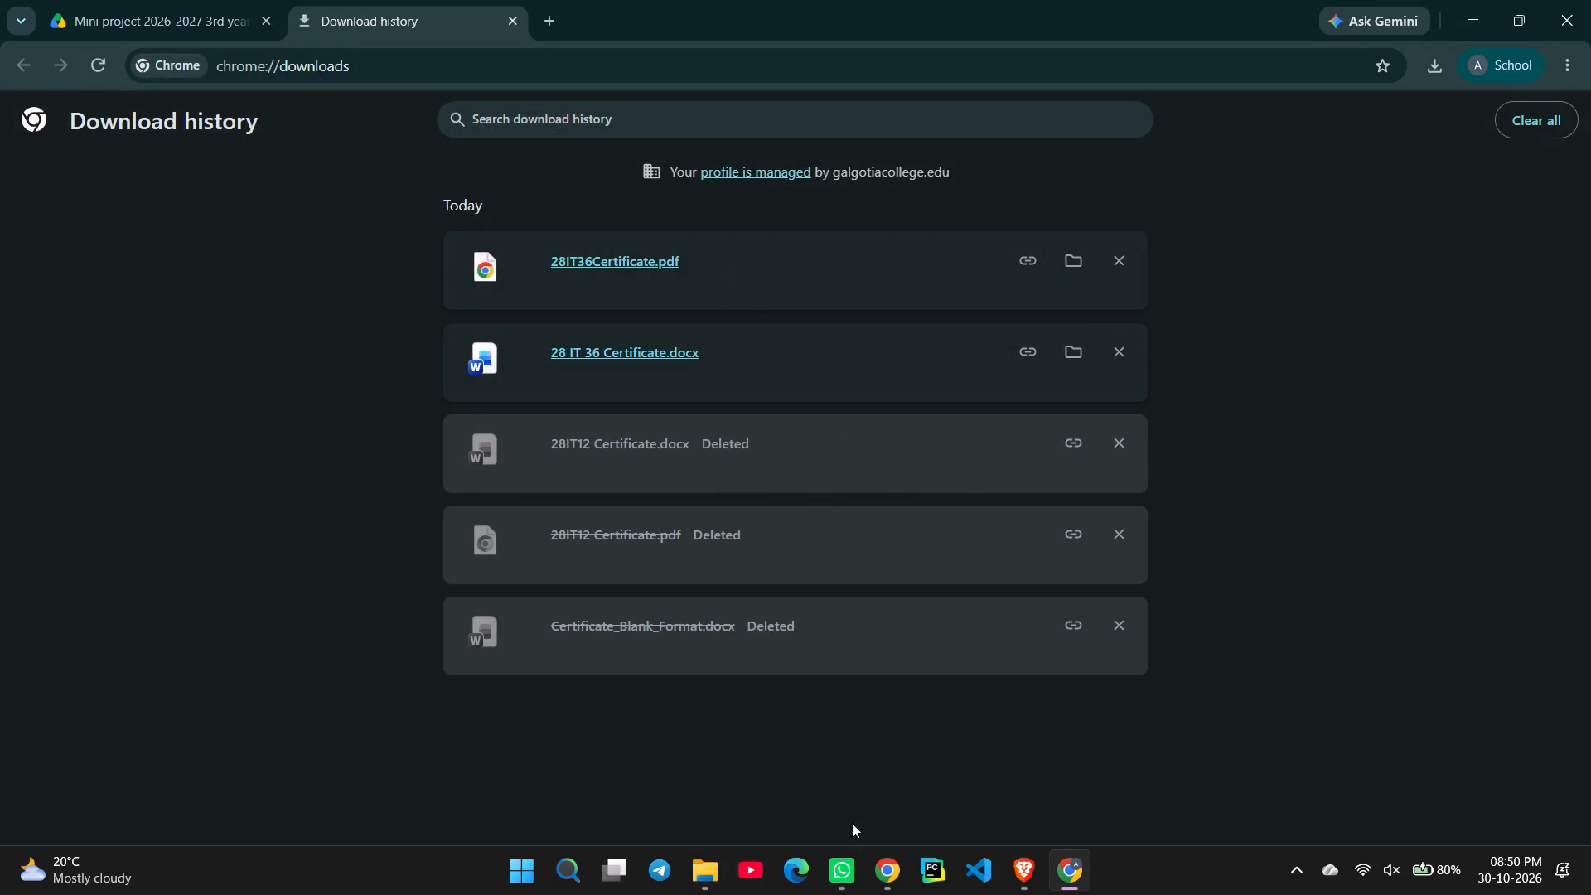
click(711, 887)
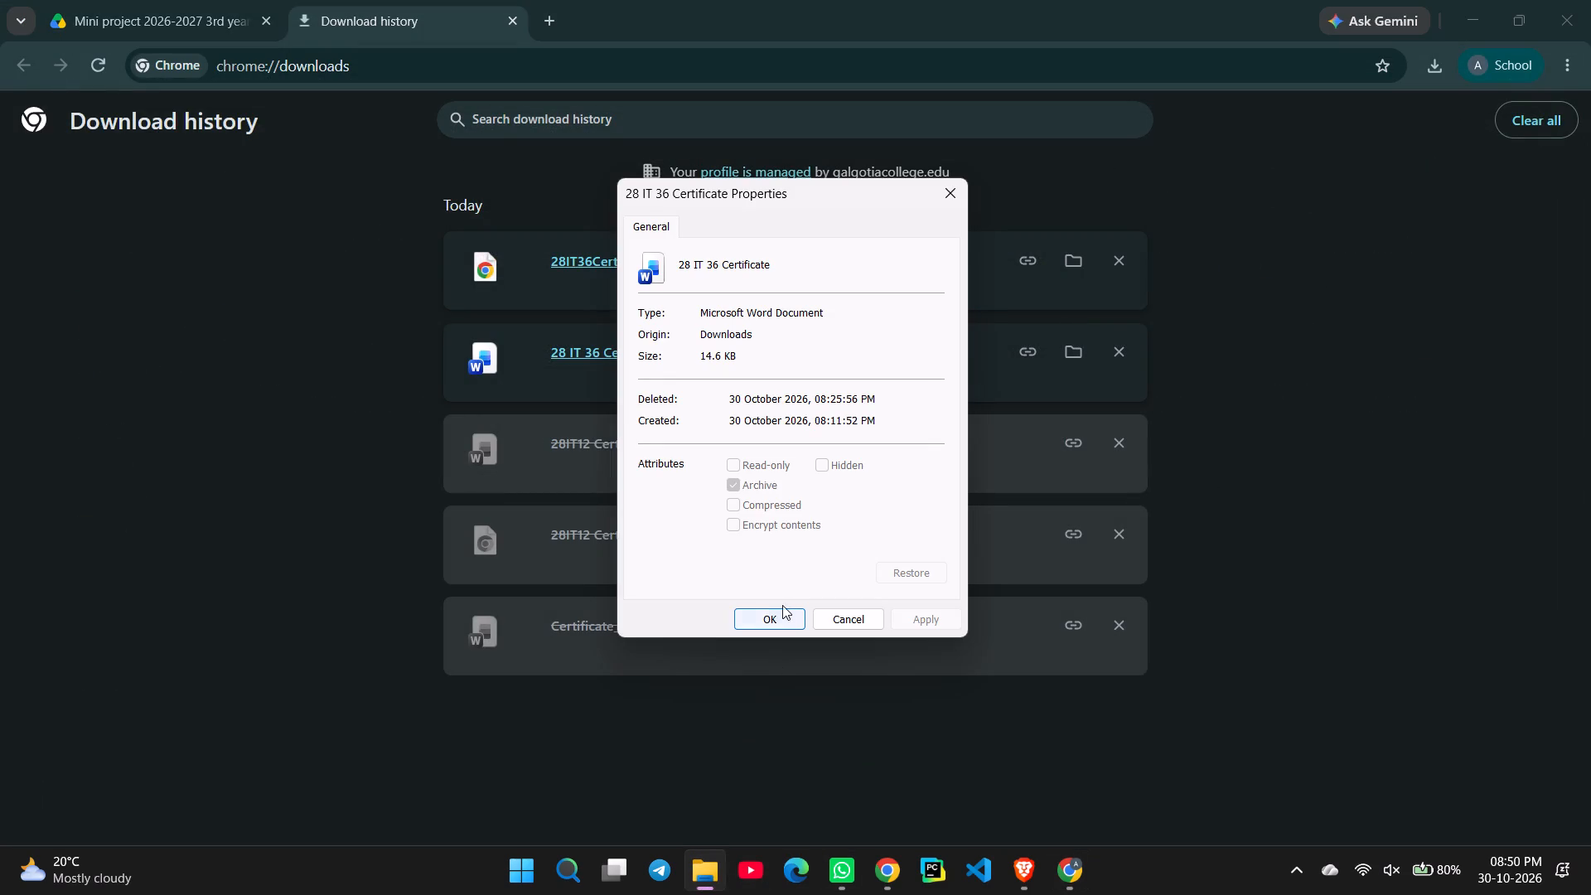
click(781, 620)
Check the 28 IT 36 Certificate Word document from File Explorer's recent files and from Downloads, closing it each time.
click(719, 886)
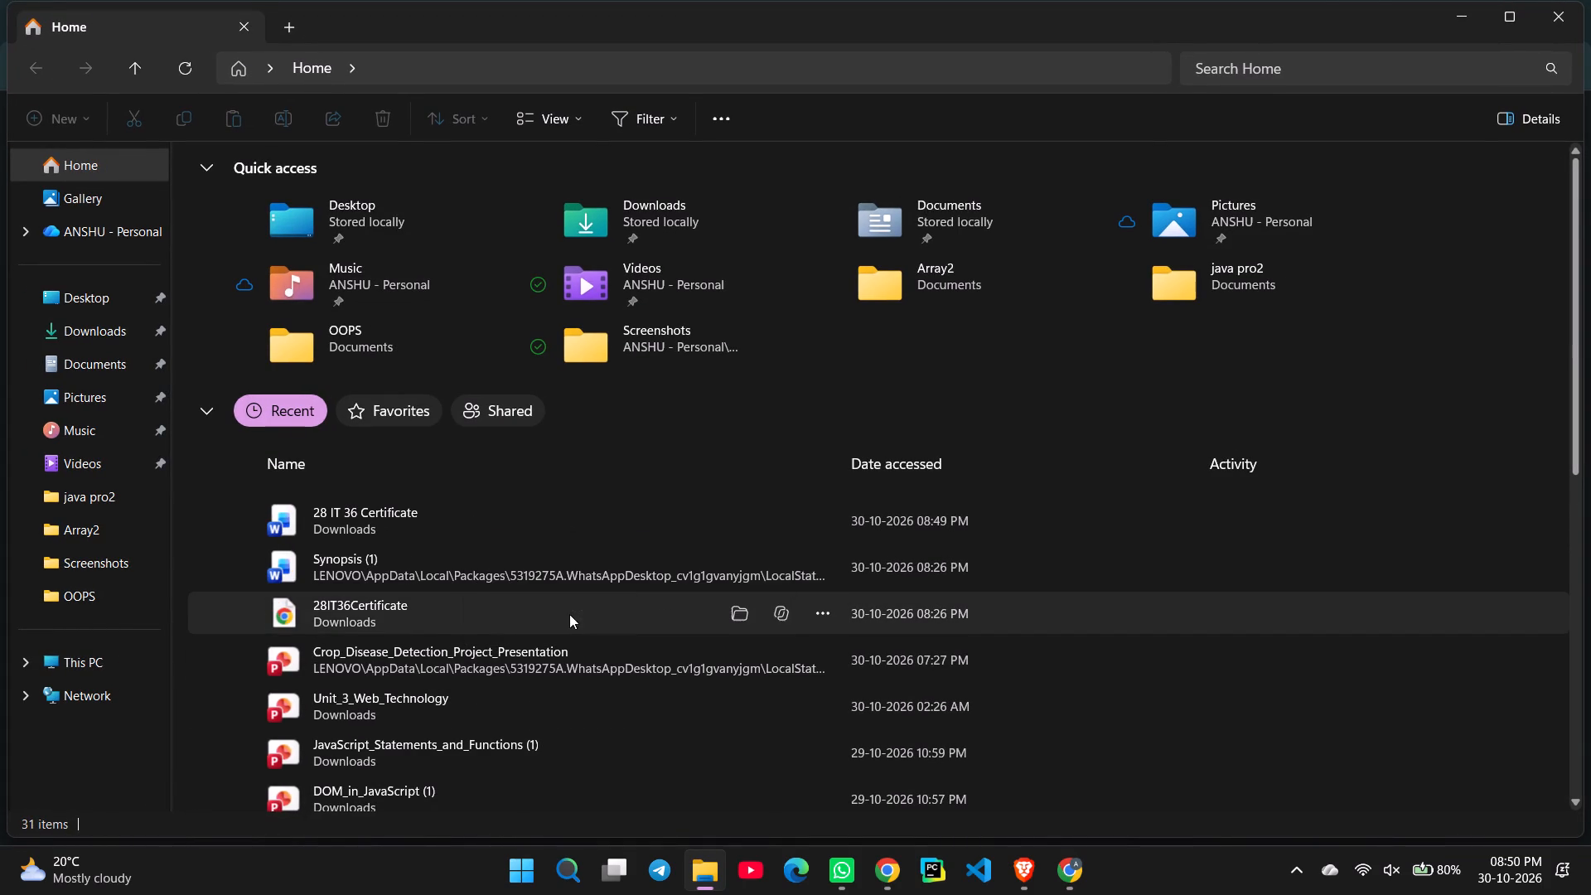
drag(489, 541, 505, 528)
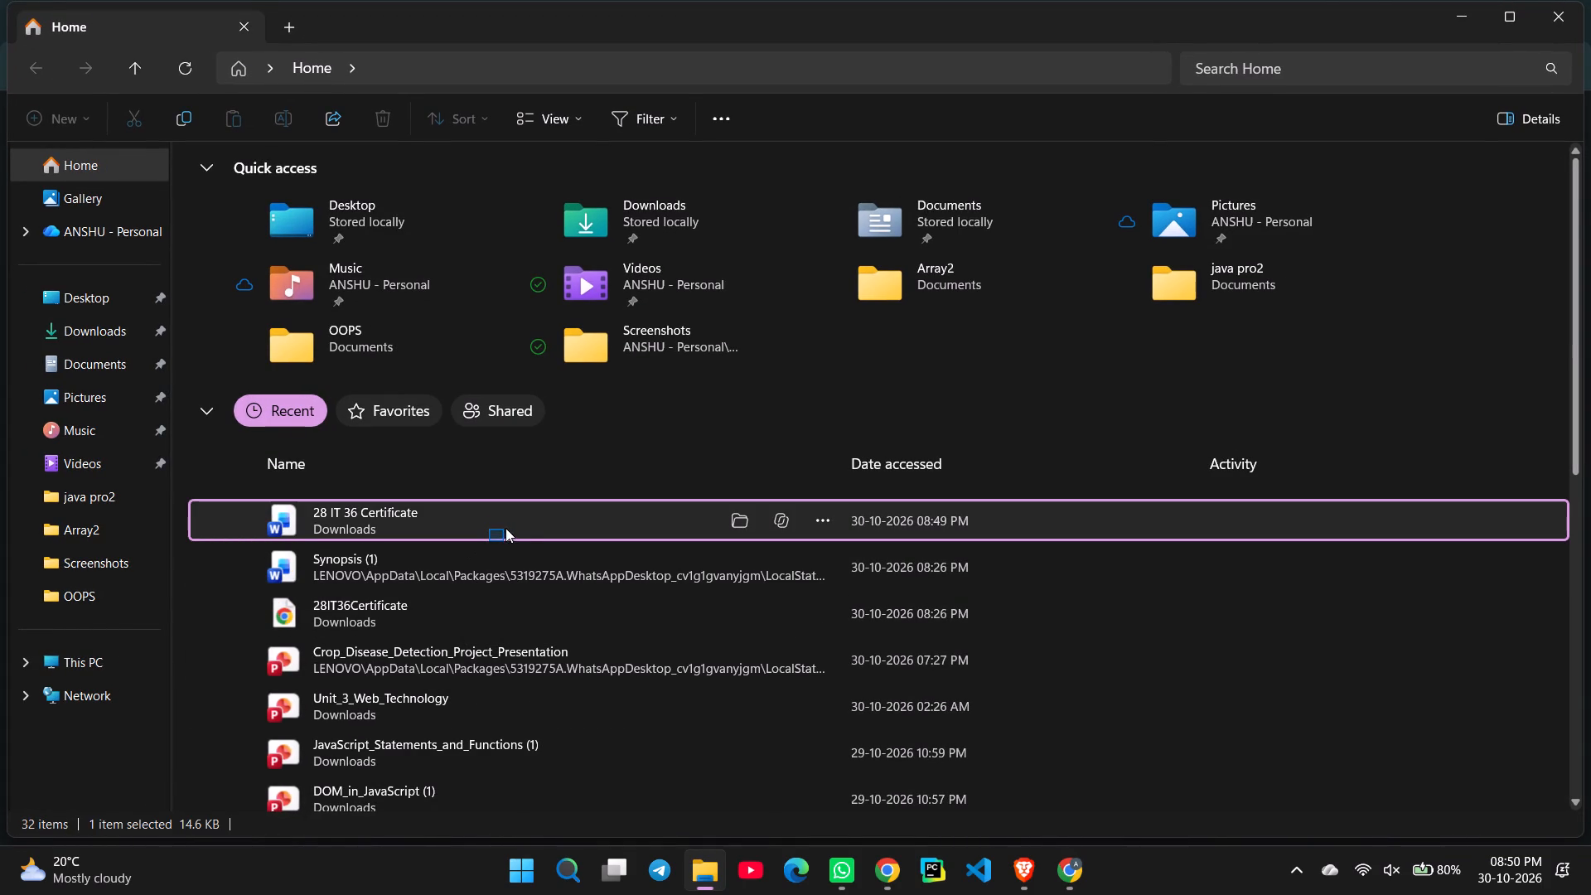
drag(505, 528, 381, 522)
double_click(381, 522)
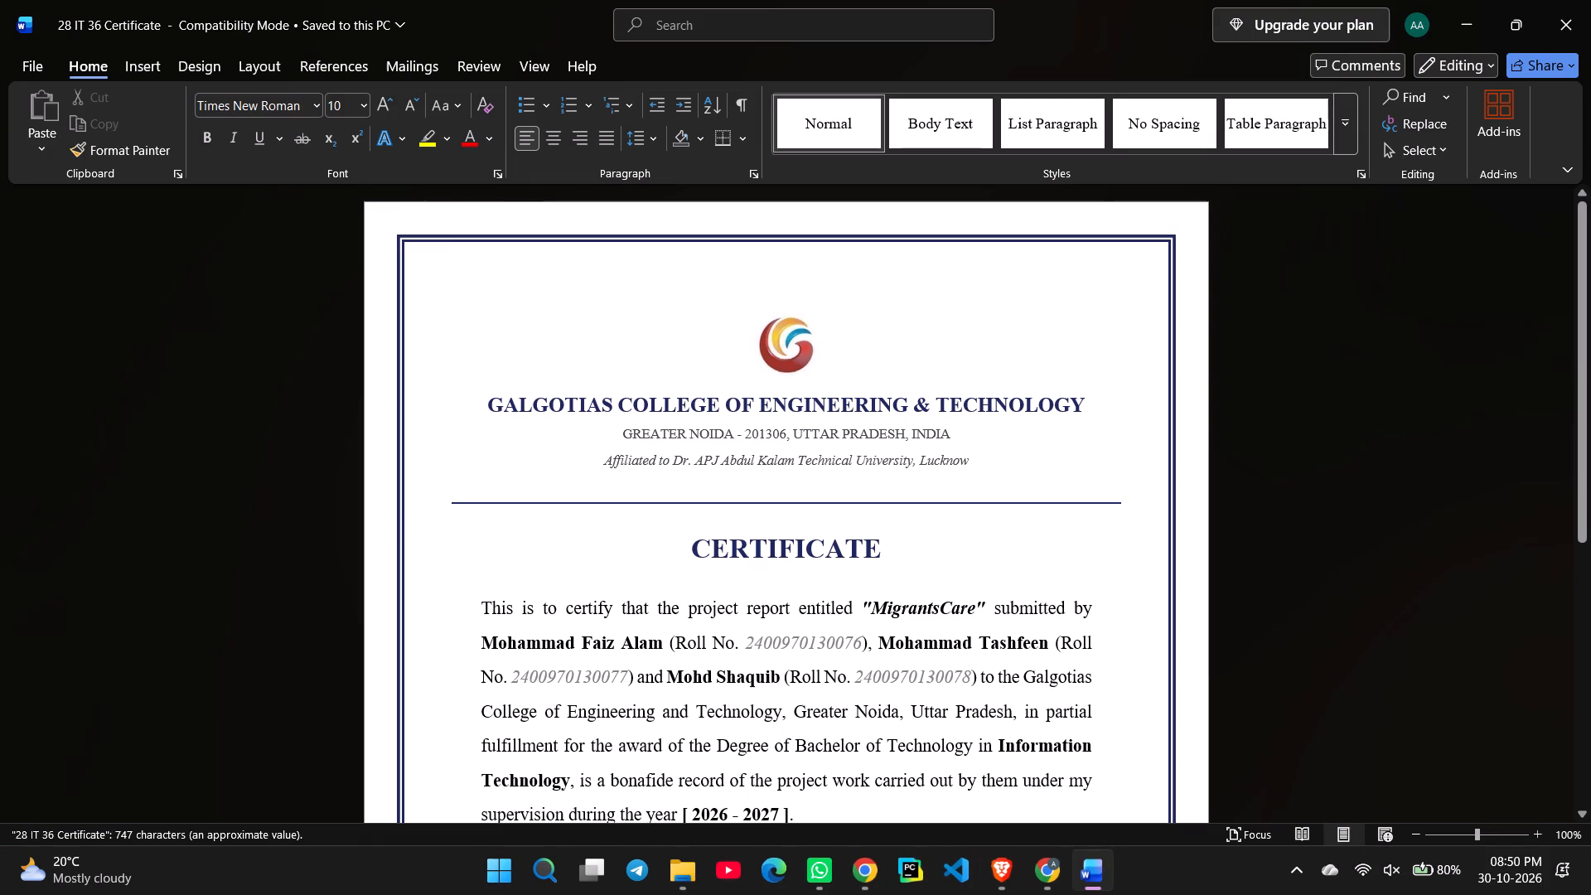
click(1582, 2)
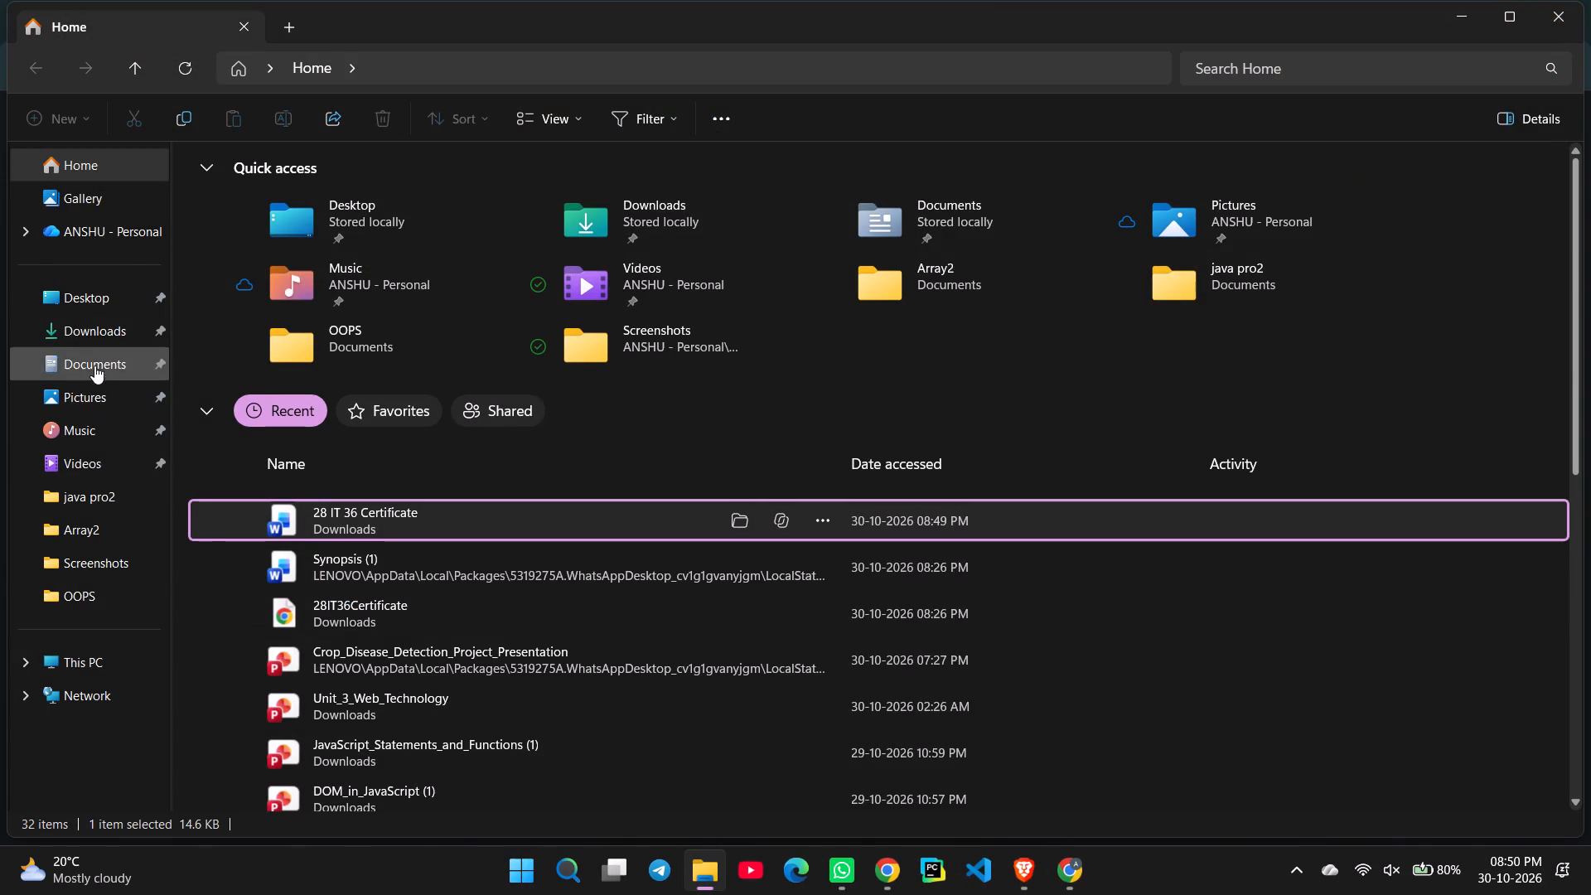
click(94, 333)
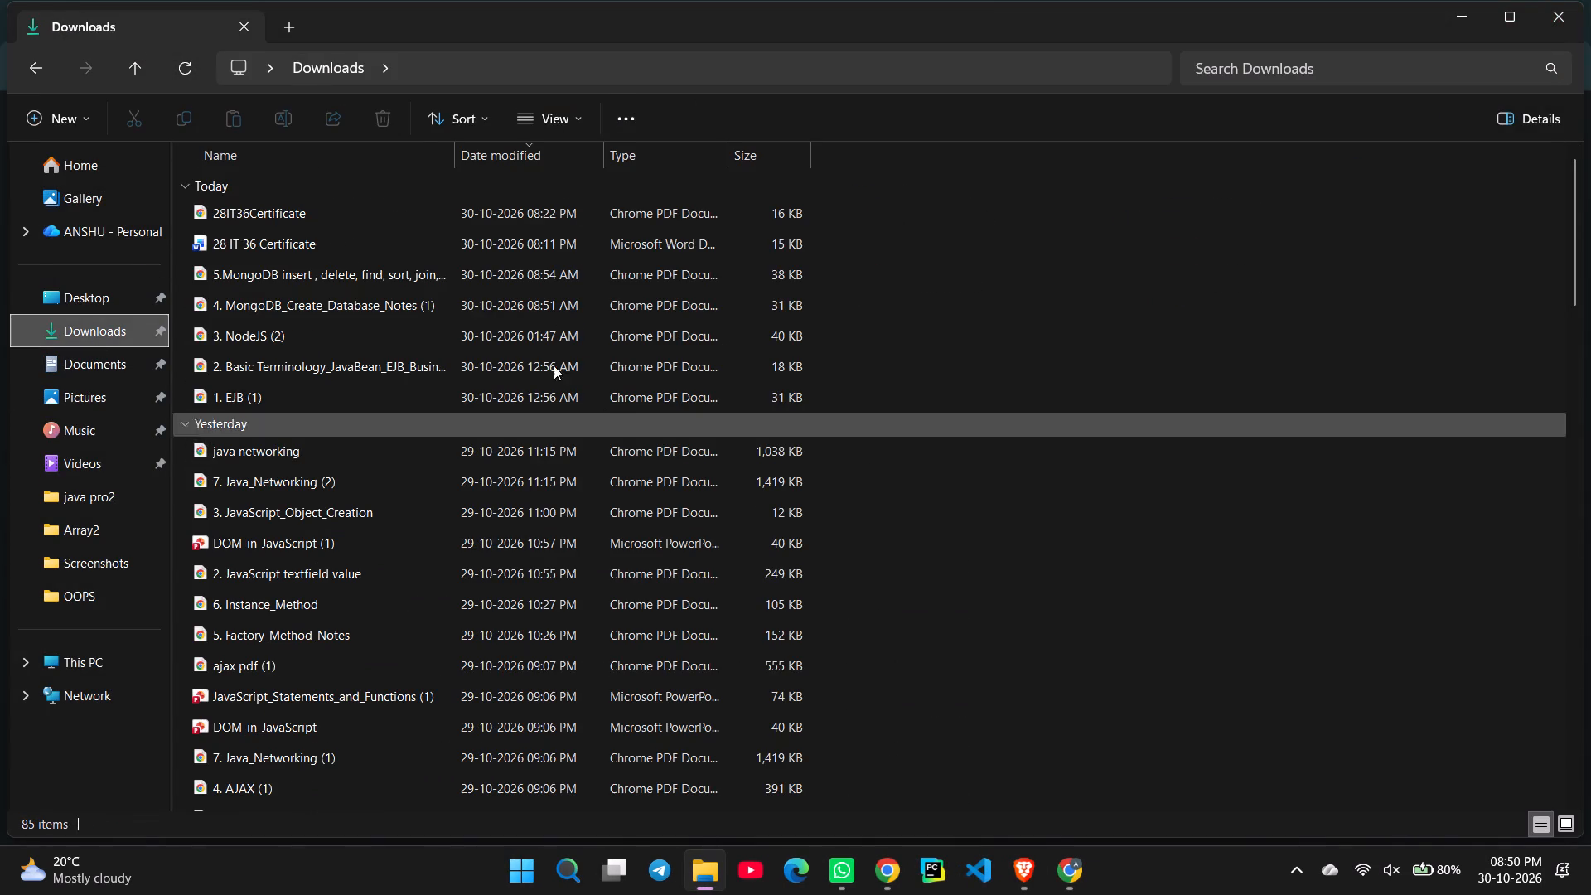
triple_click(393, 246)
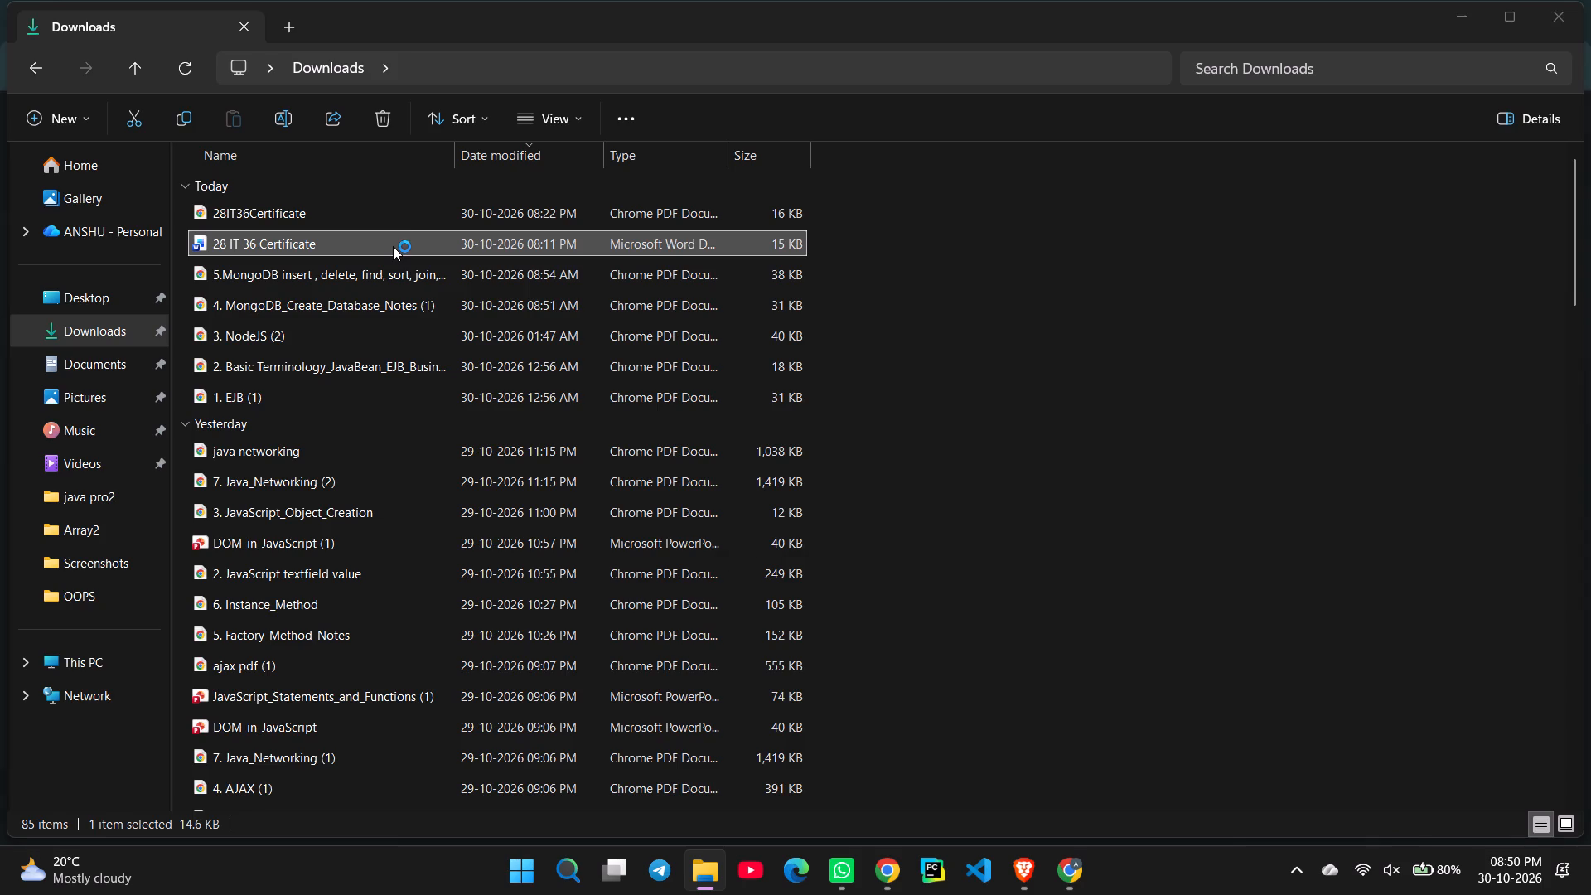
click(1585, 9)
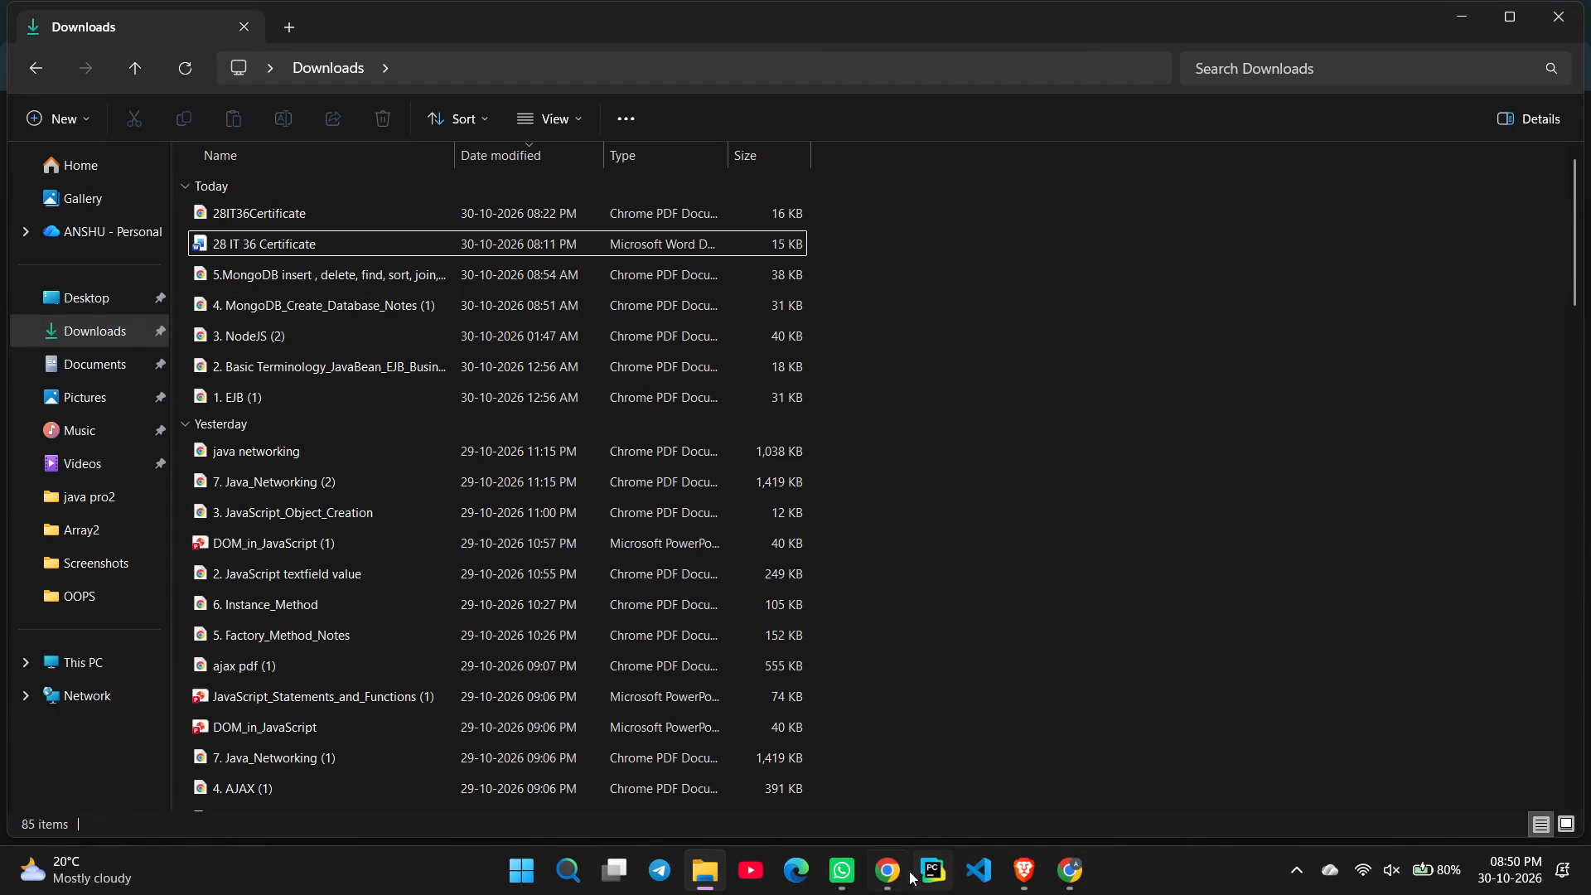
Switch back to Chrome and close the Download history tab.
click(1080, 874)
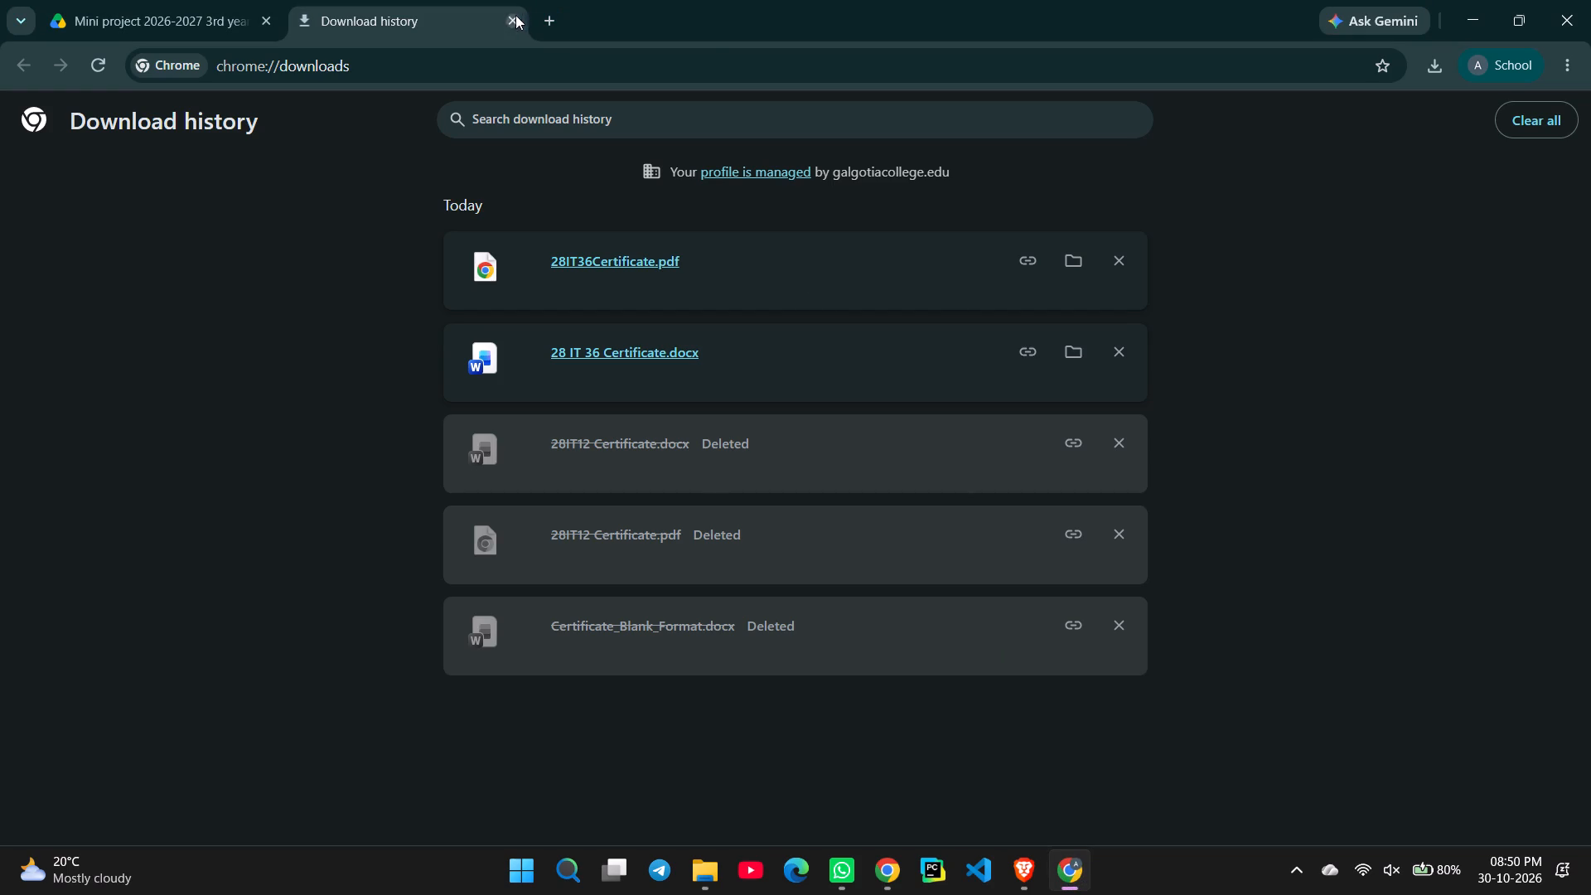
click(514, 17)
Search Google for "pdf to word" in a new tab and open iLovePDF's PDF to Word converter.
click(305, 22)
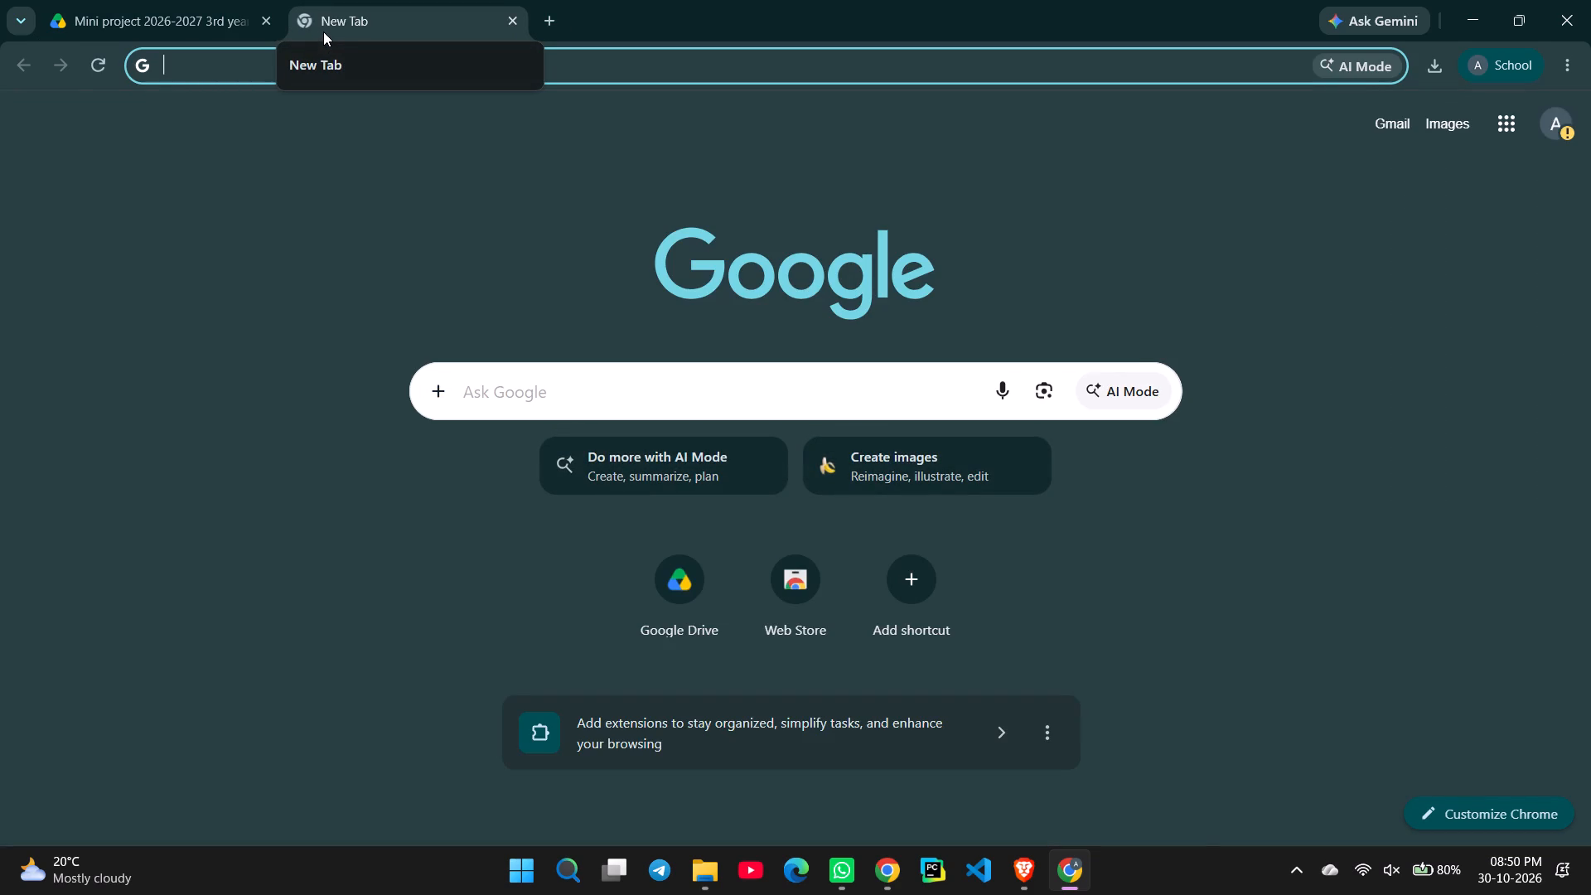
click(568, 58)
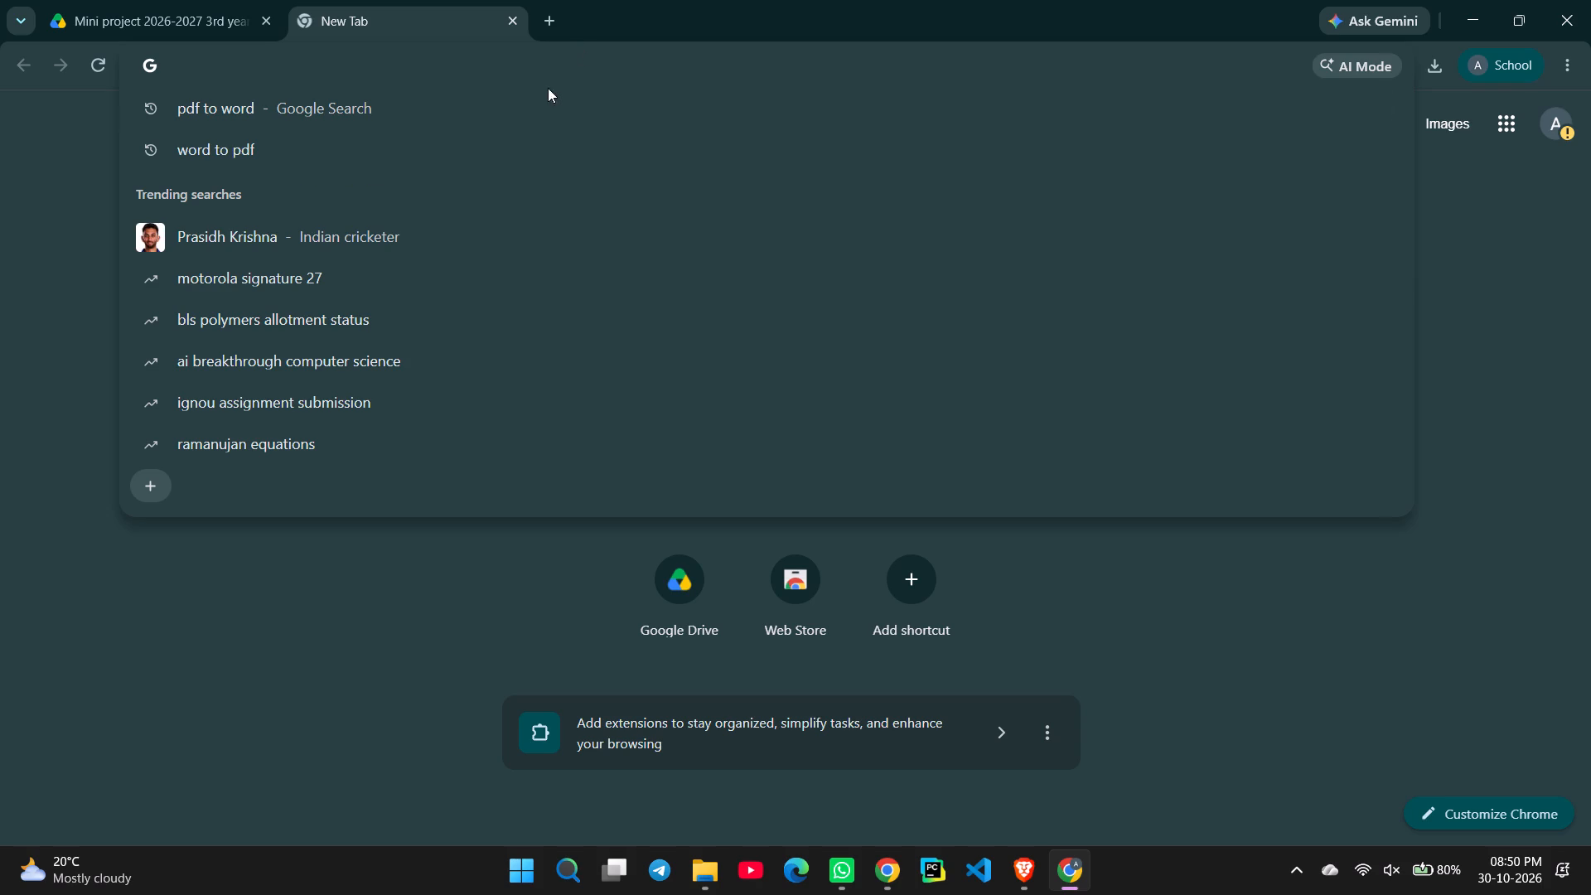
click(442, 106)
click(481, 327)
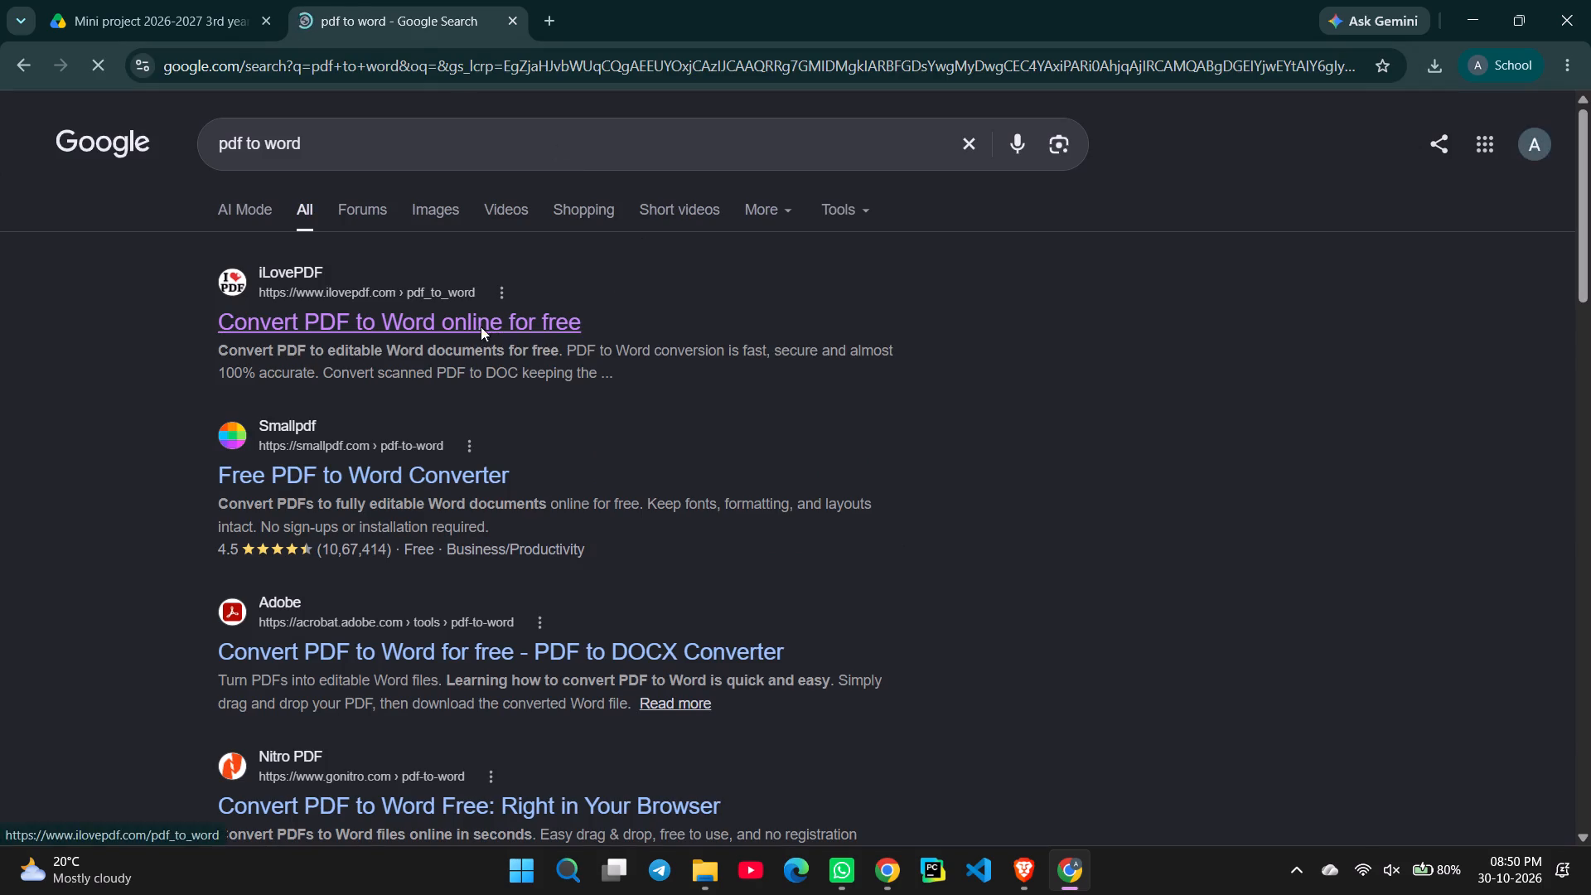
click(784, 369)
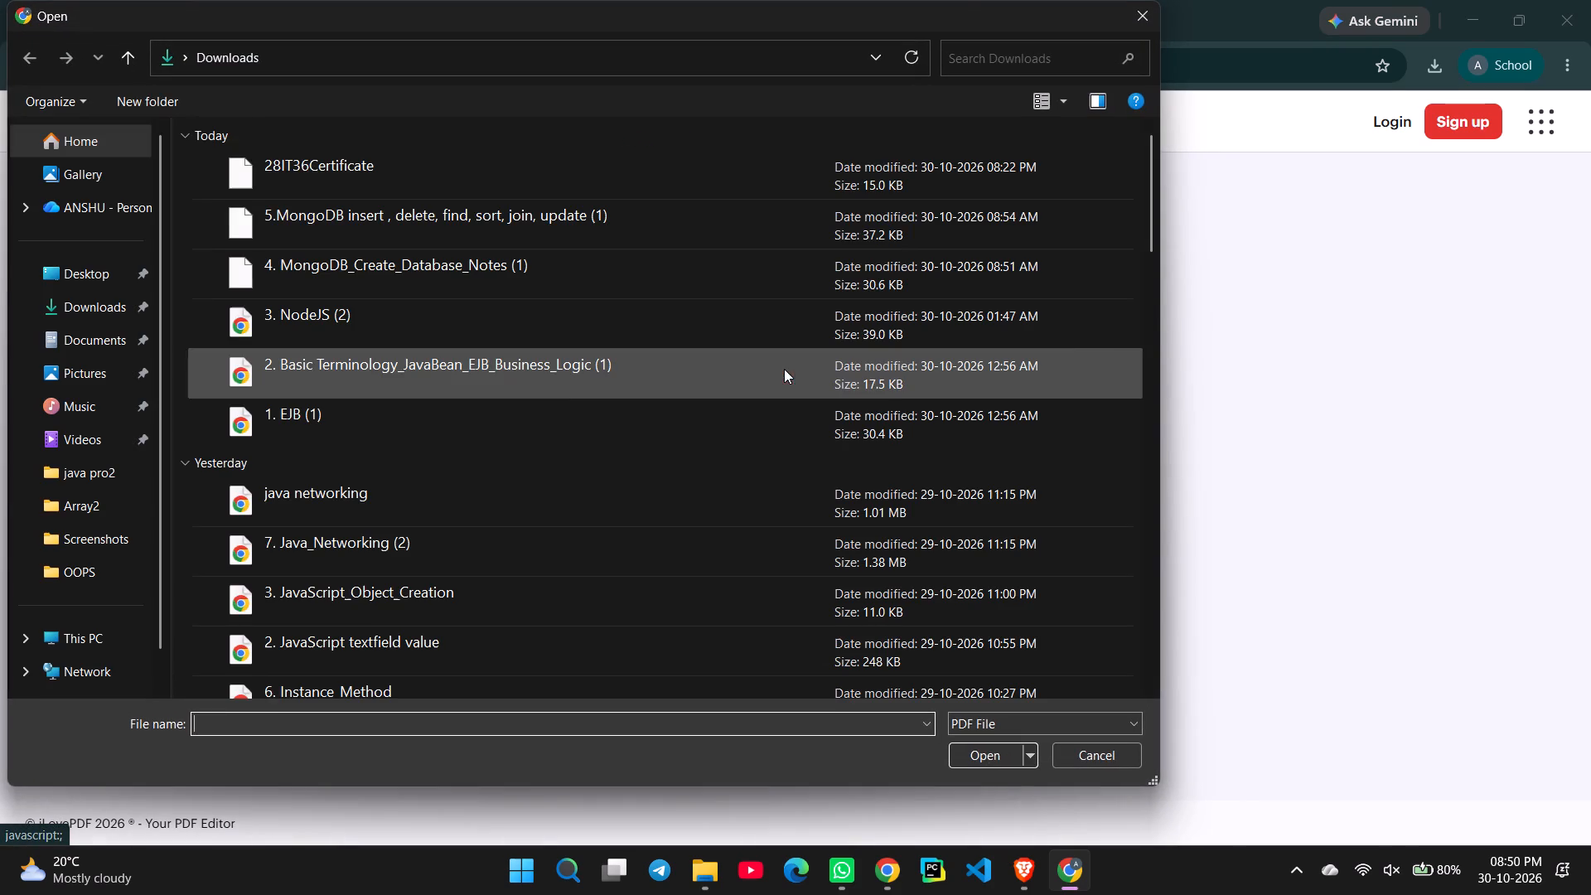
click(530, 172)
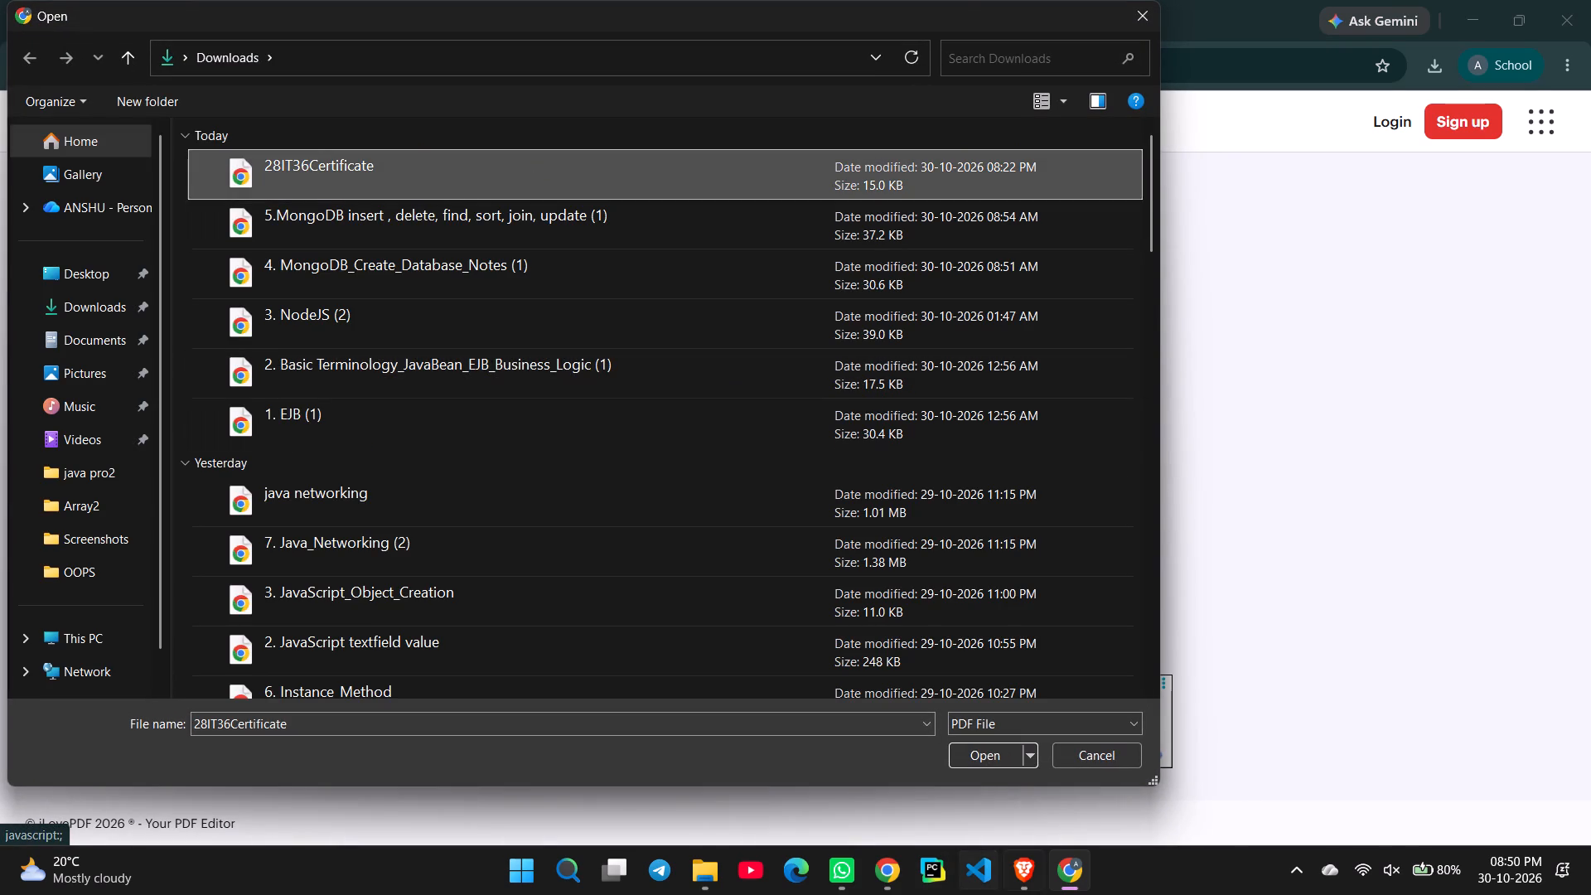
click(988, 760)
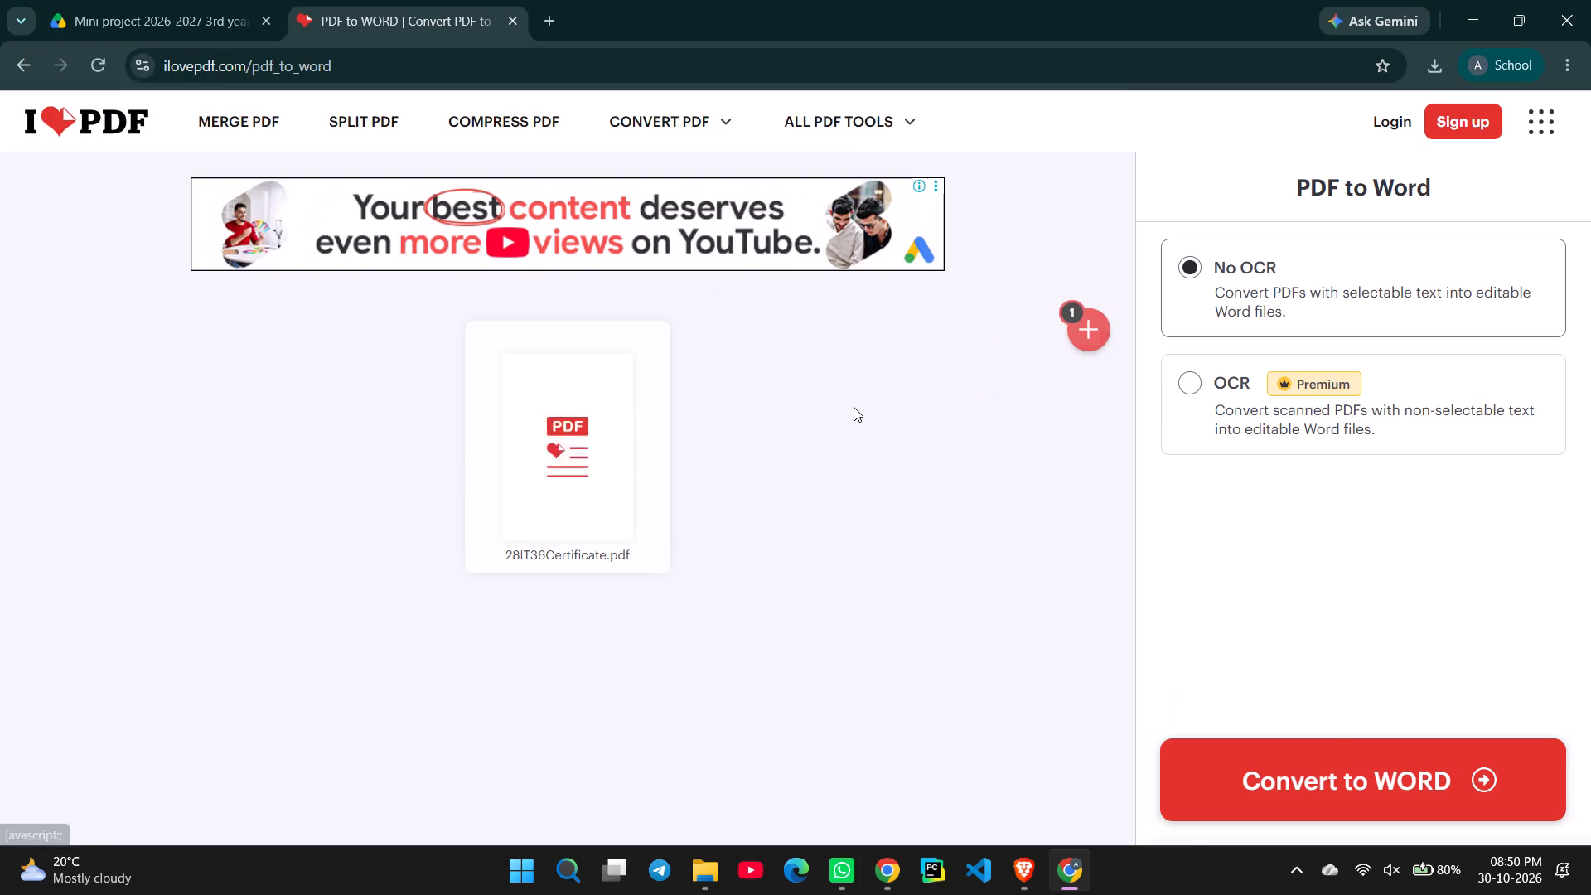
click(1316, 774)
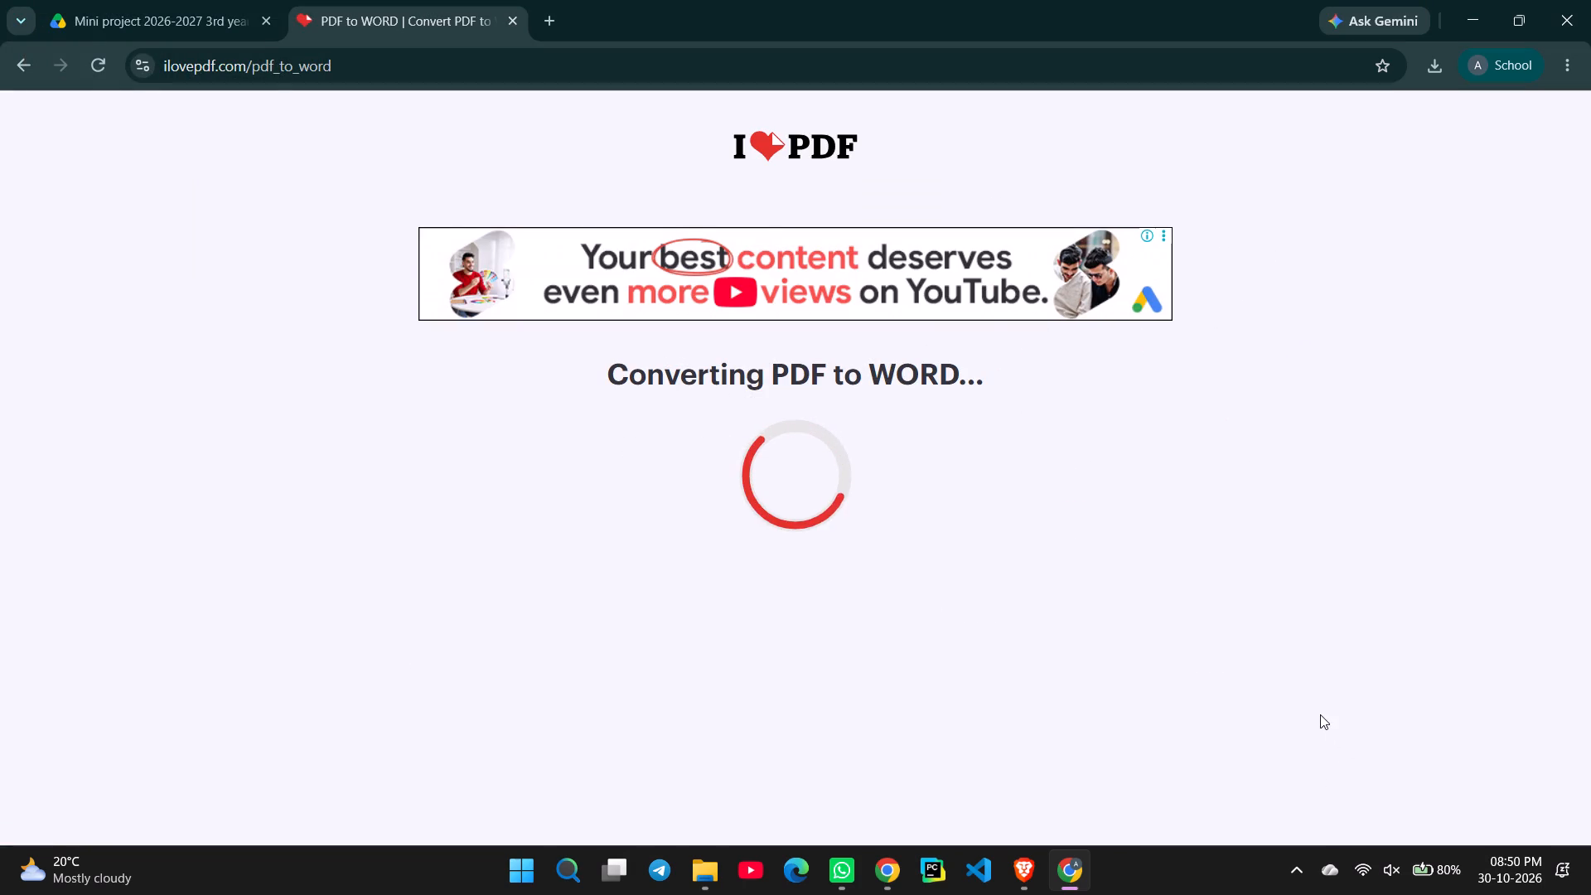
click(871, 291)
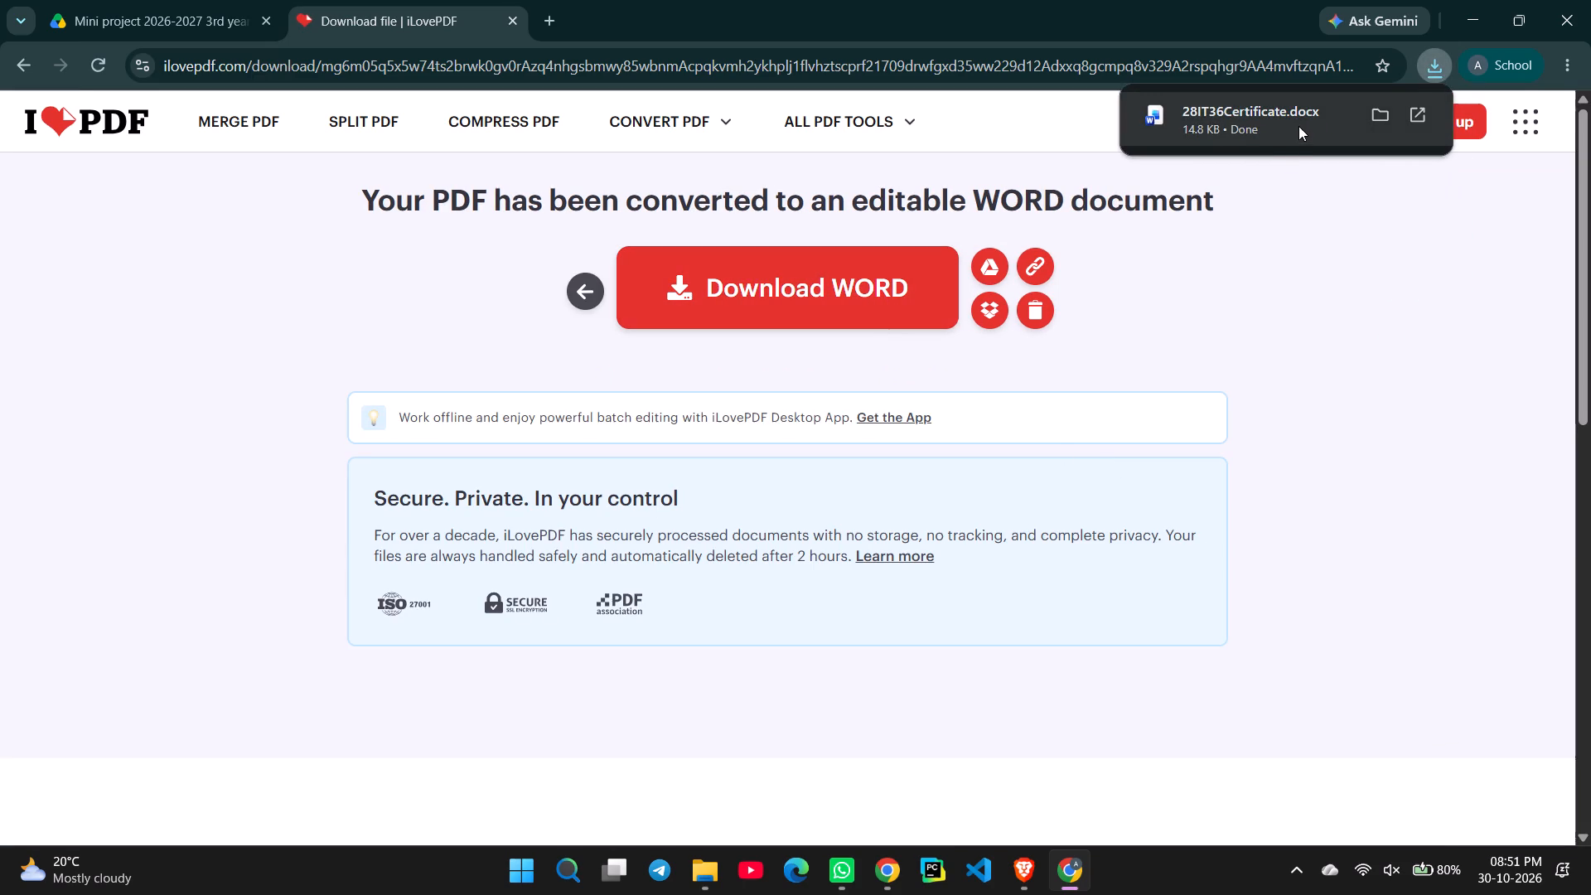
Open the downloaded 28IT36Certificate.docx in Word, enable editing, and minimize its window.
click(1298, 125)
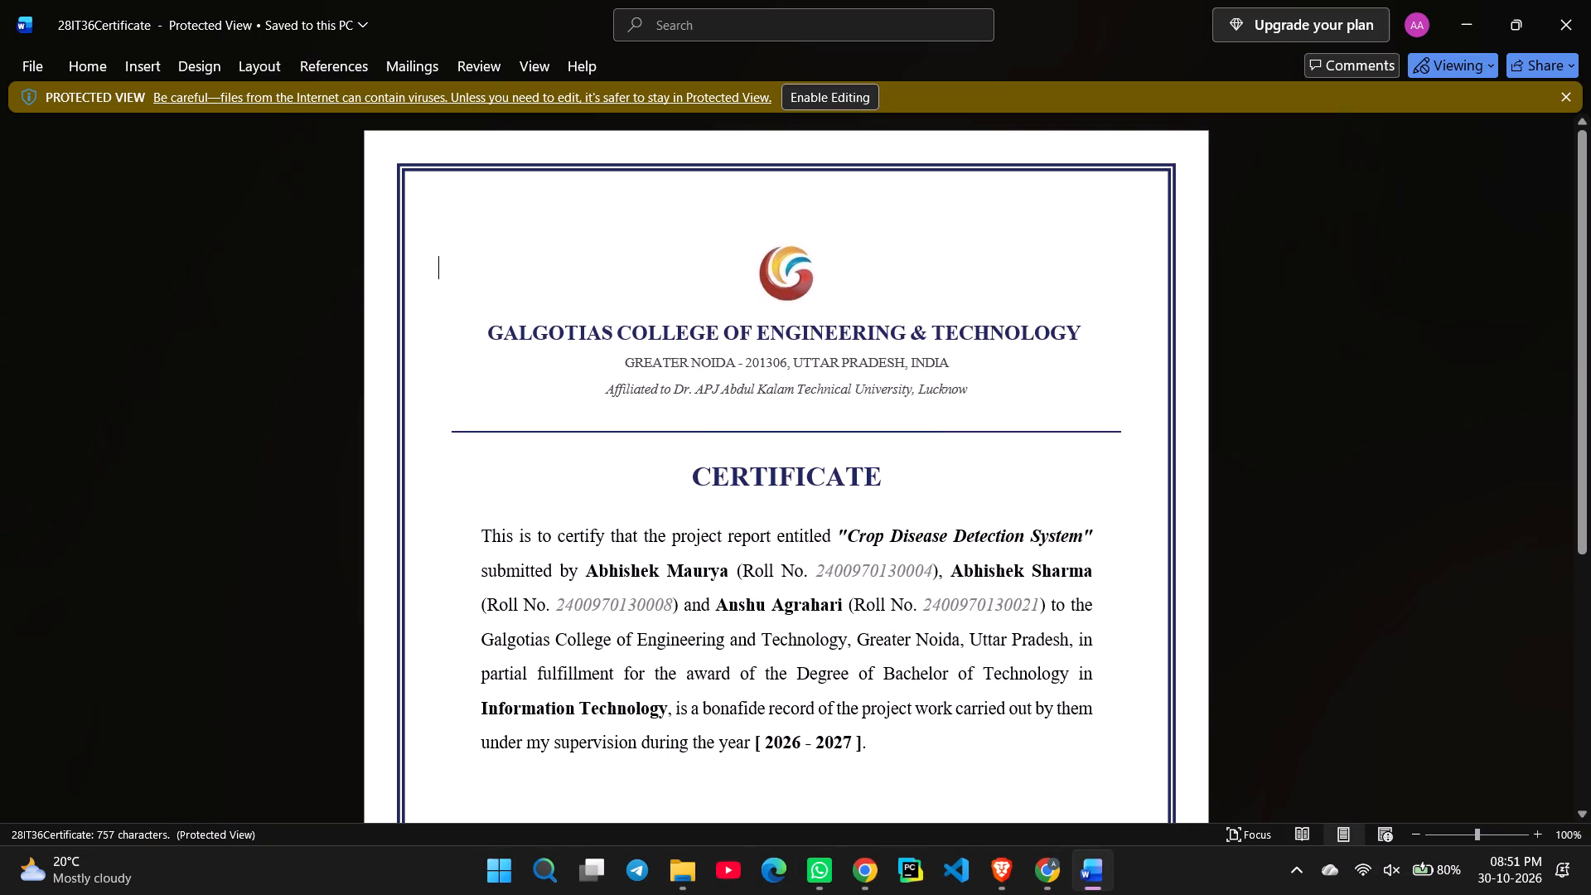
click(841, 114)
click(849, 97)
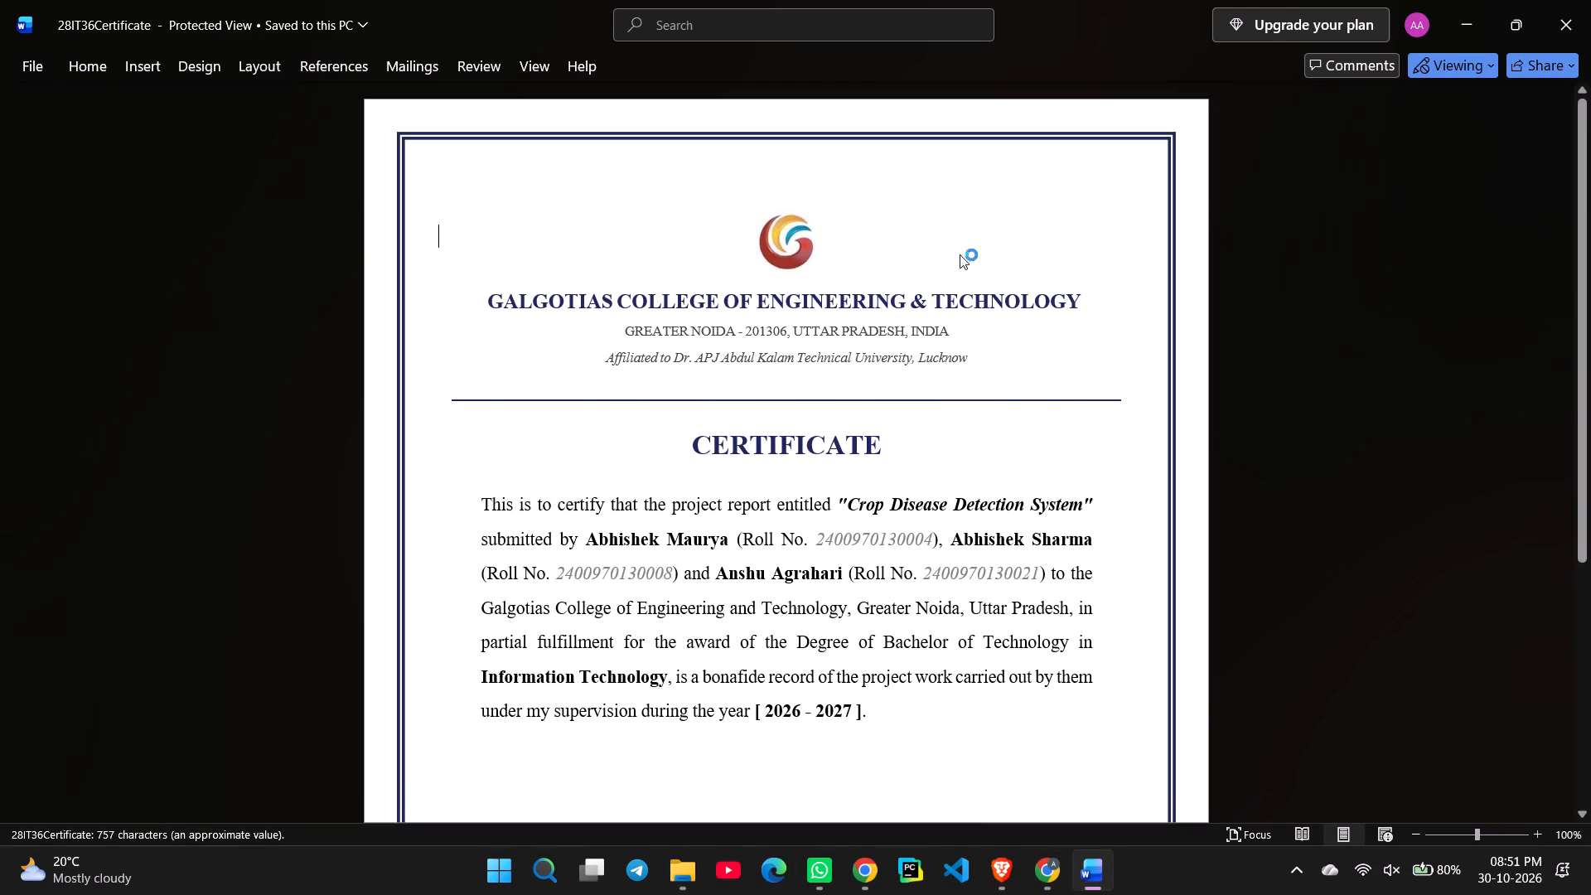
click(1453, 31)
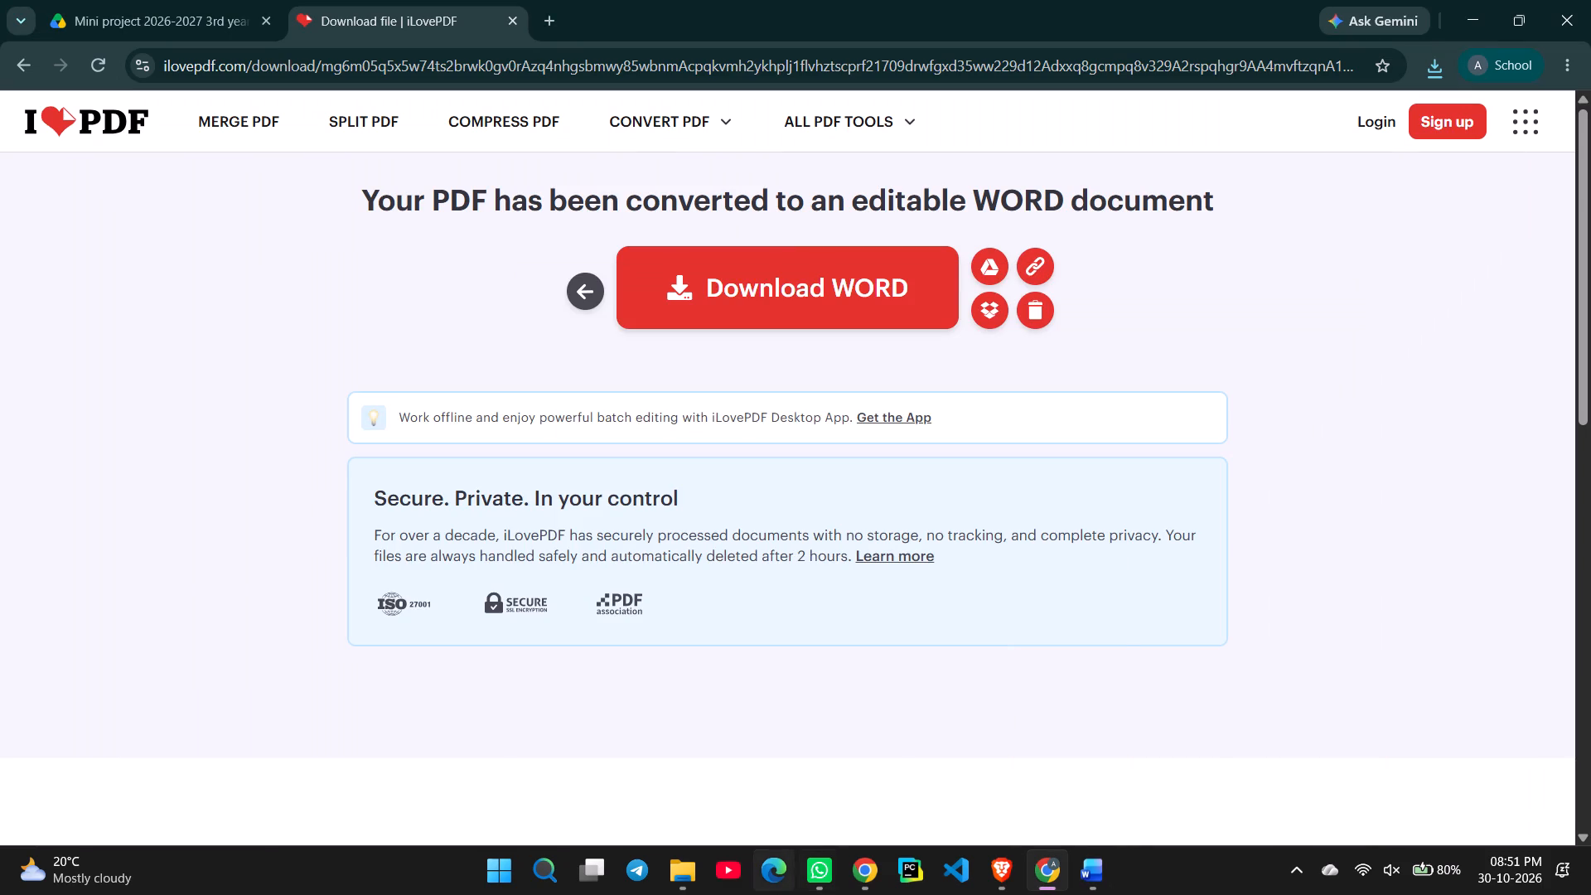
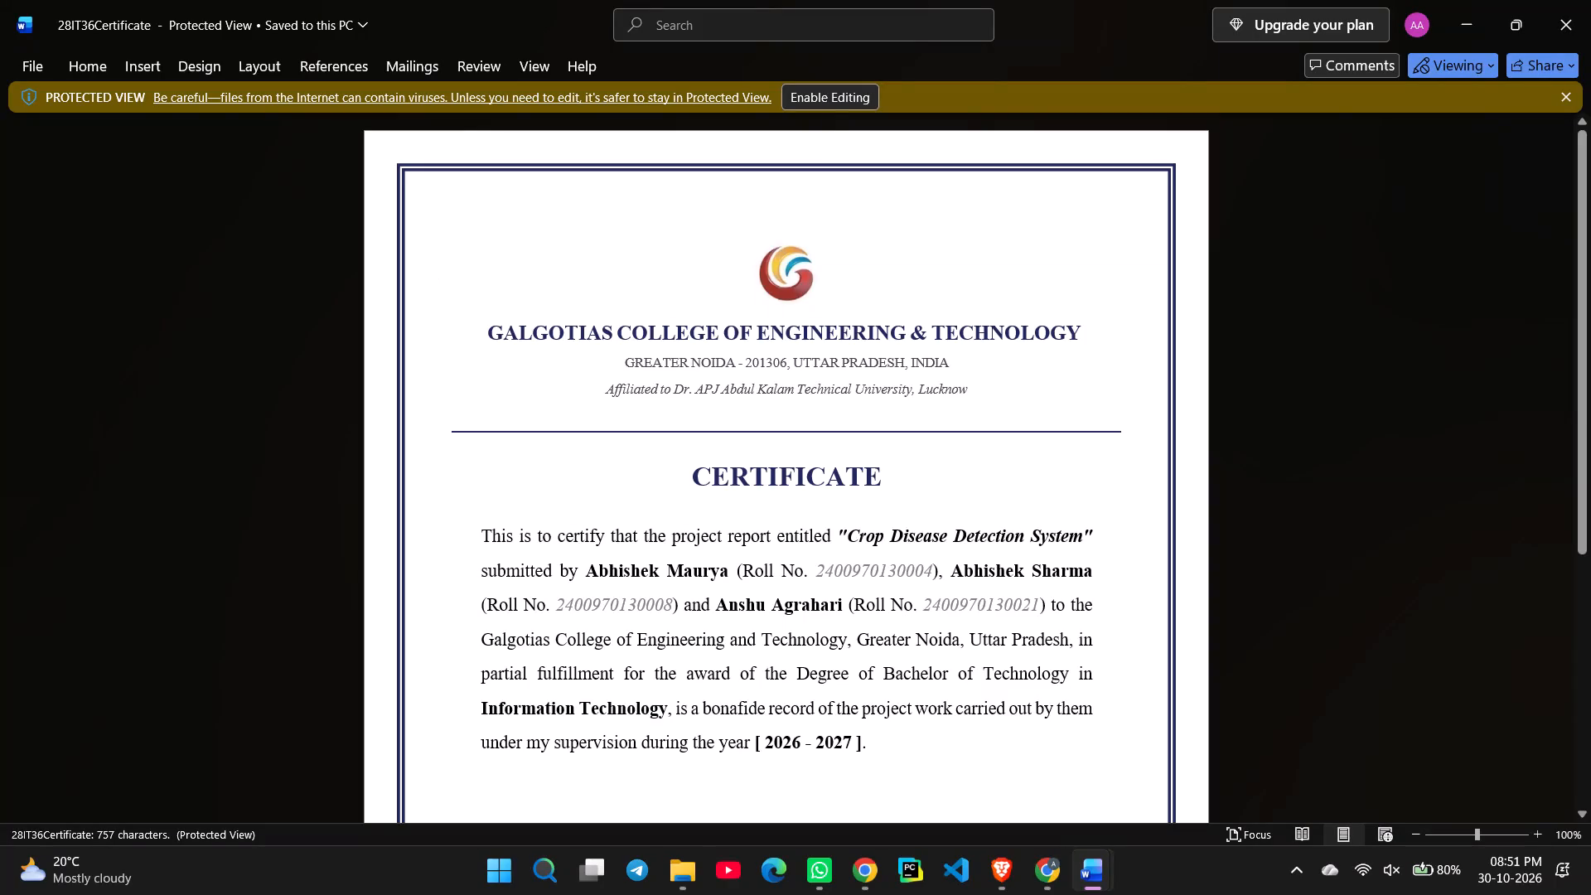
click(828, 104)
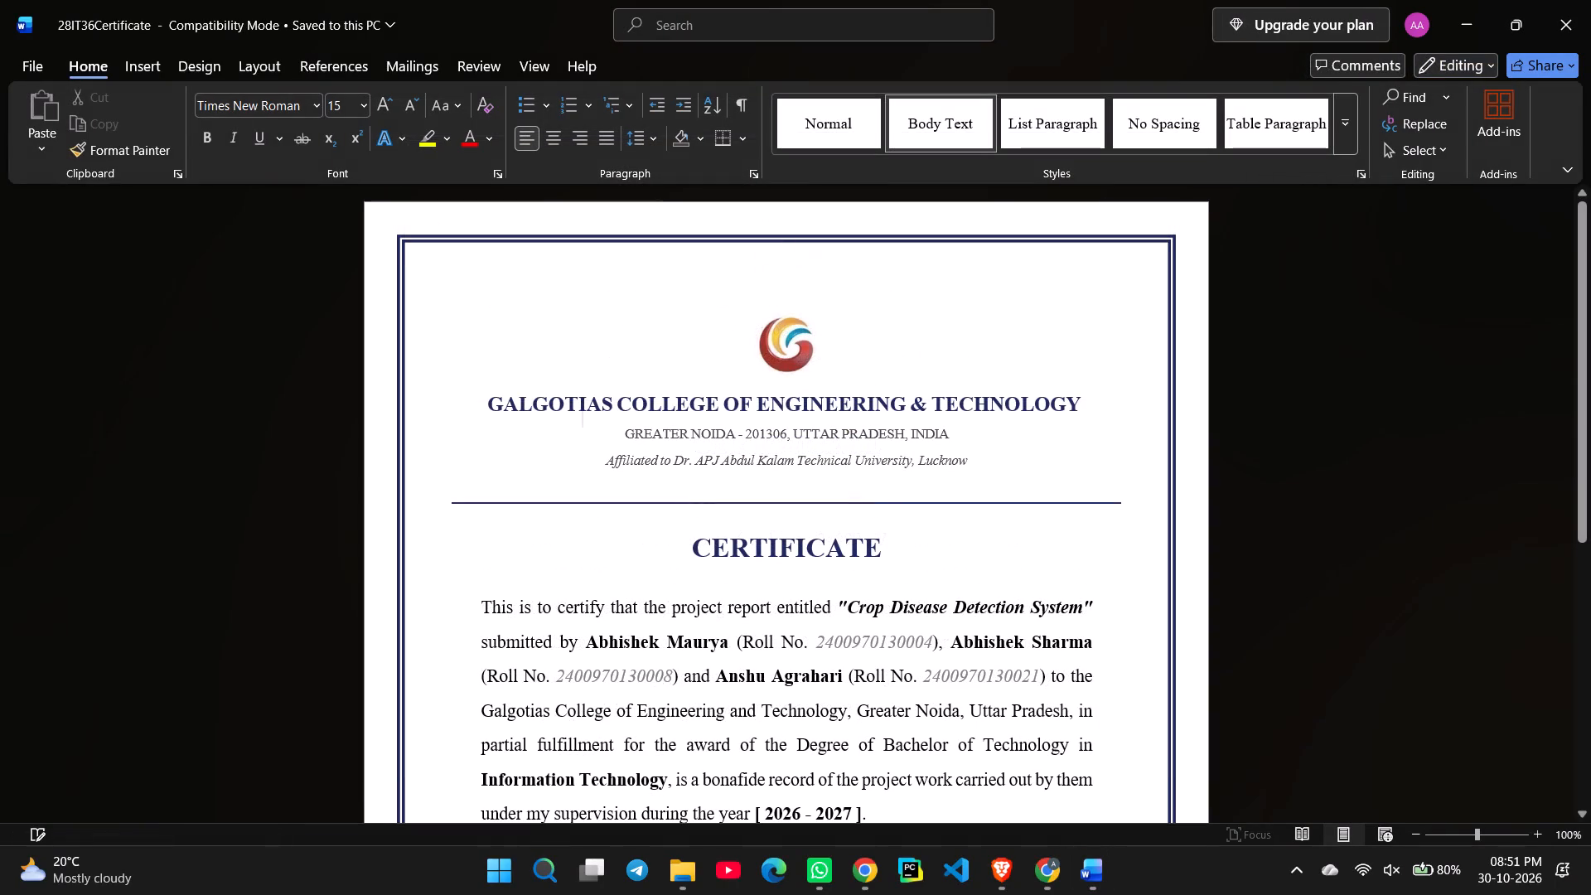
click(1588, 12)
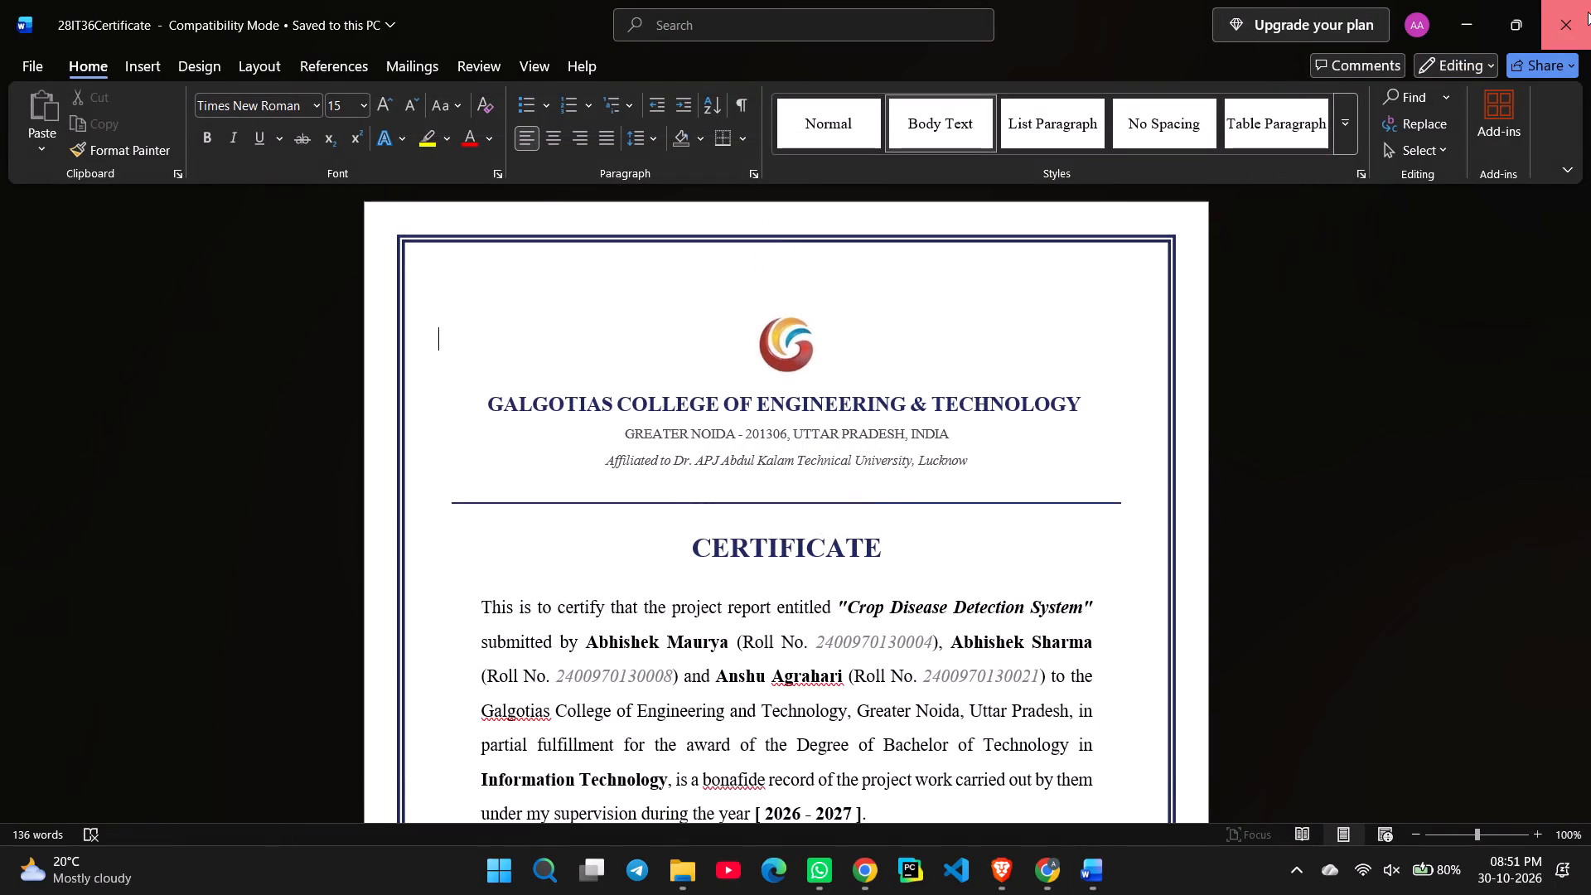